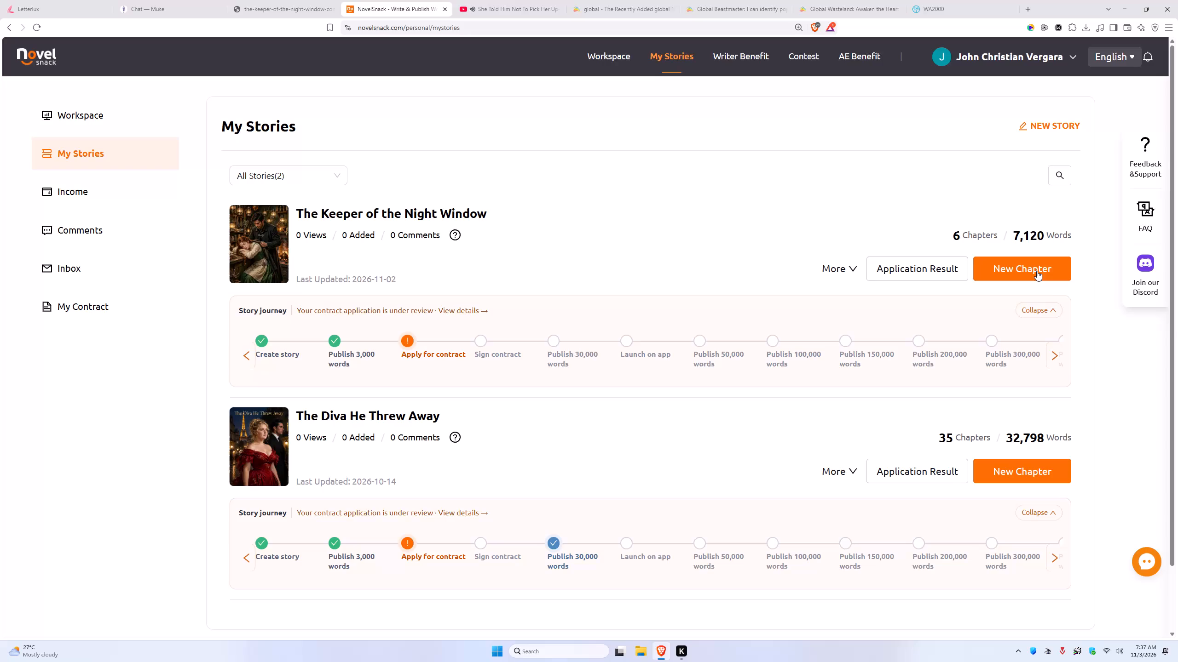
Start a new chapter of The Keeper of the Night Window and title it "The Girl at the Window", copied from the manuscript's Chapter 7 heading.
click(1037, 270)
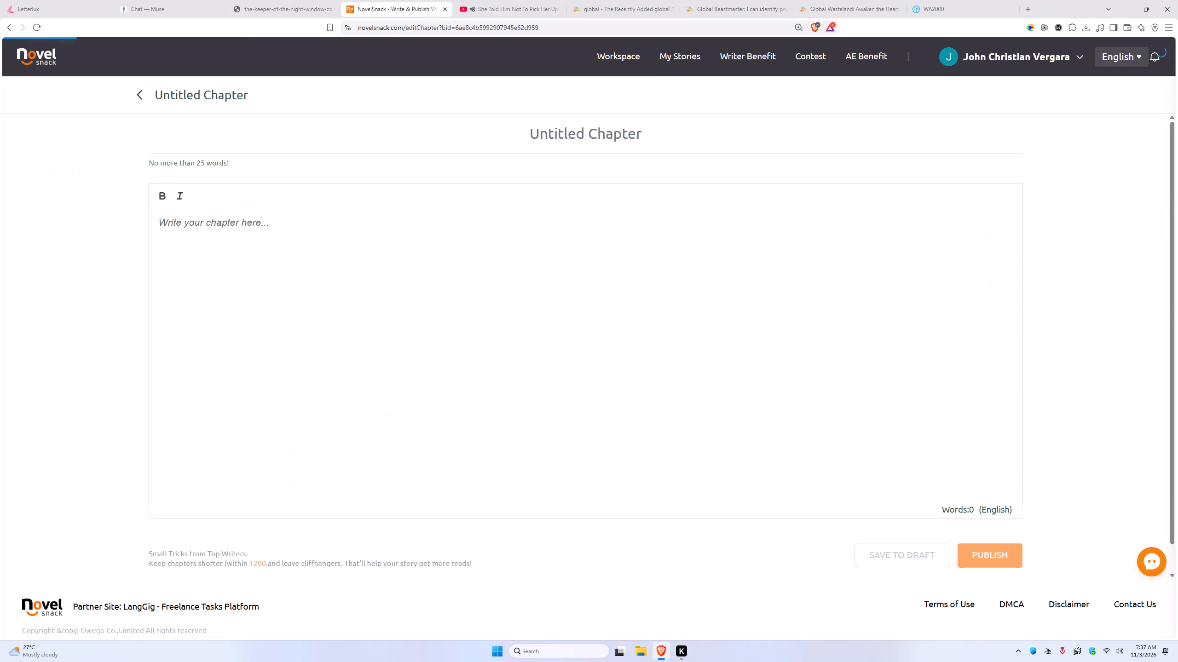
click(279, 0)
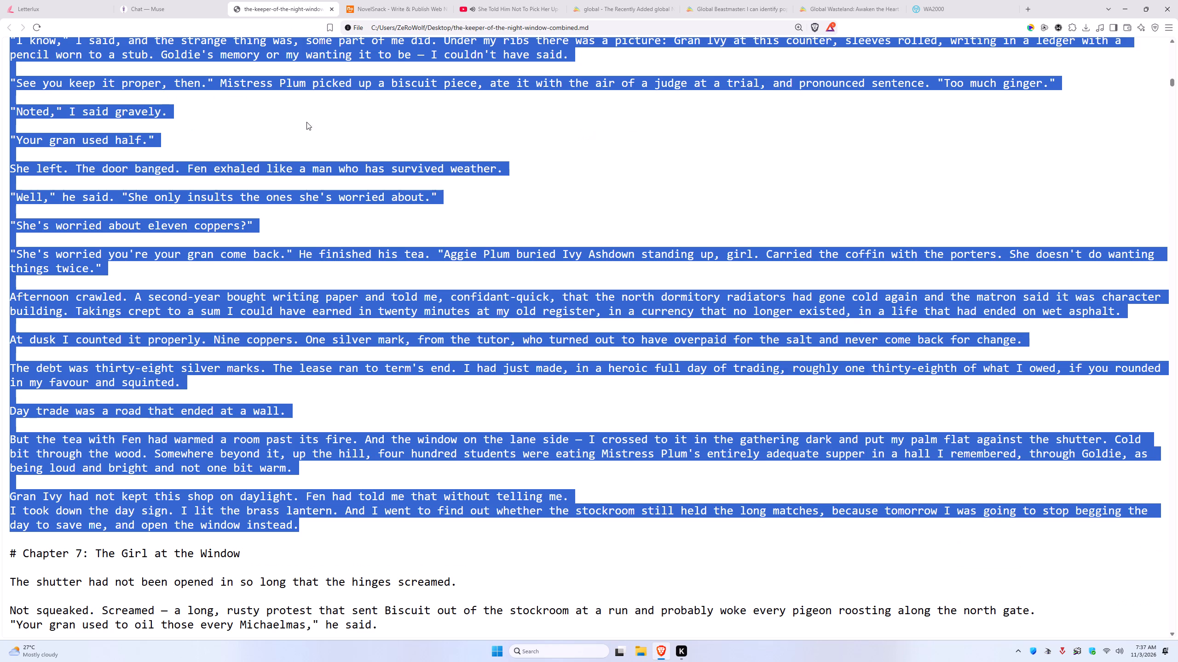
scroll(353, 447, down, 9)
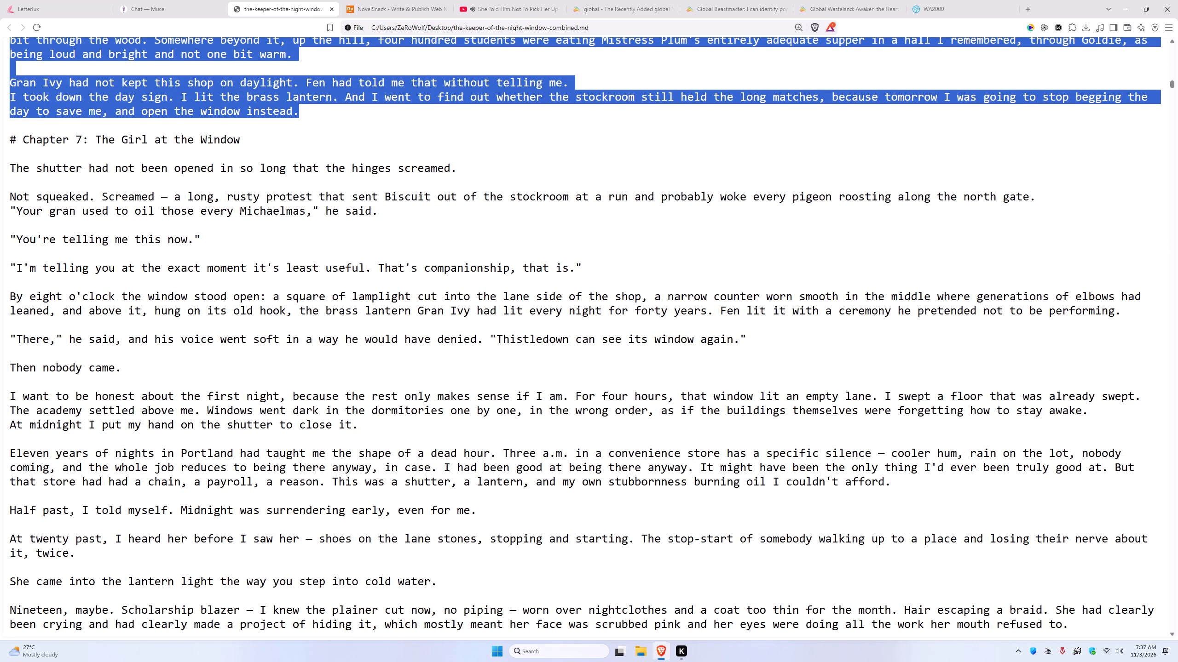
drag(96, 138, 270, 137)
key(ctrl+c)
double_click(390, 0)
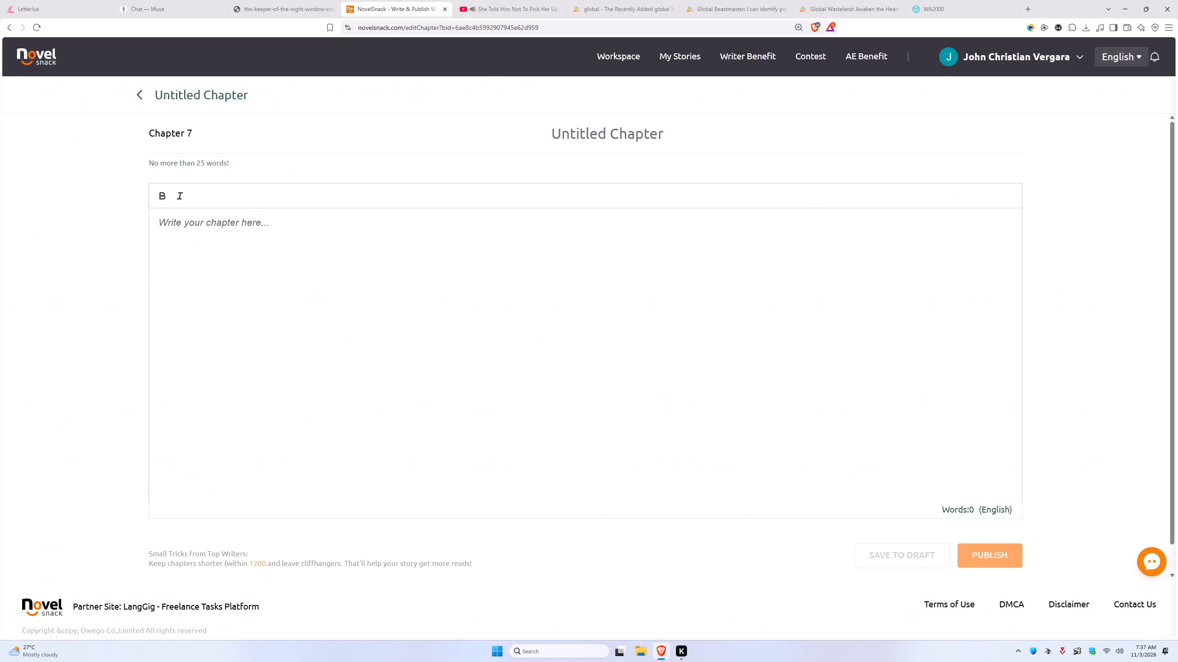
click(567, 132)
key(ctrl+v)
Copy the full Chapter 7 text from the manuscript, excluding its heading and Chapter 8, into the new chapter's body.
click(284, 0)
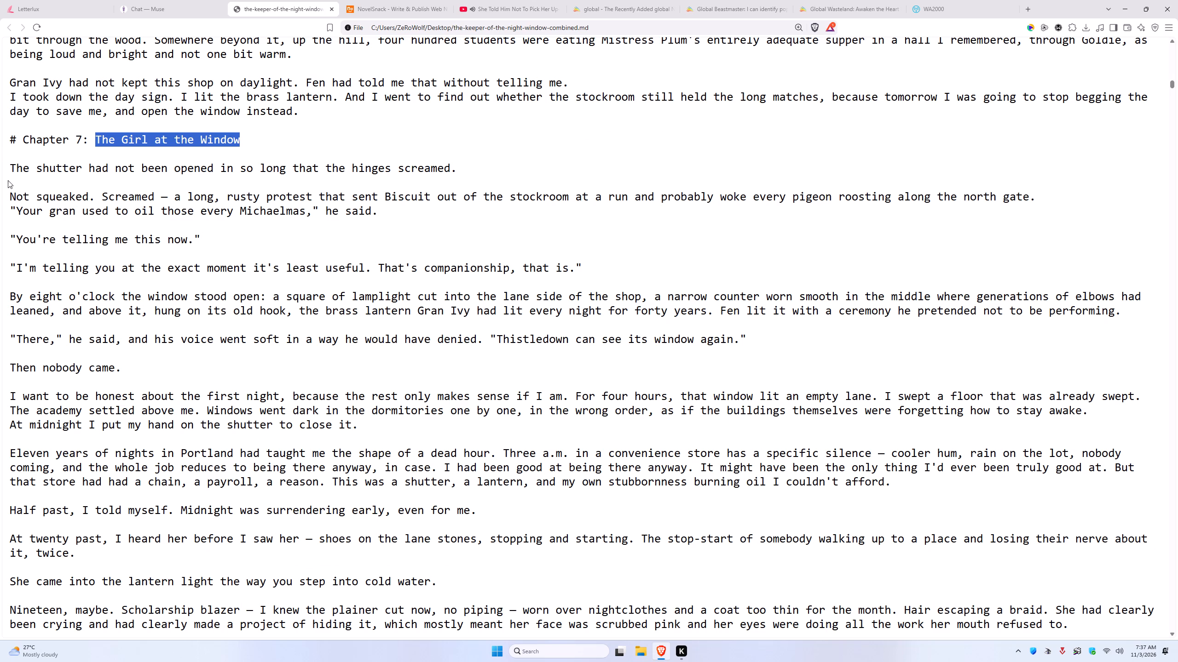
drag(11, 168, 485, 408)
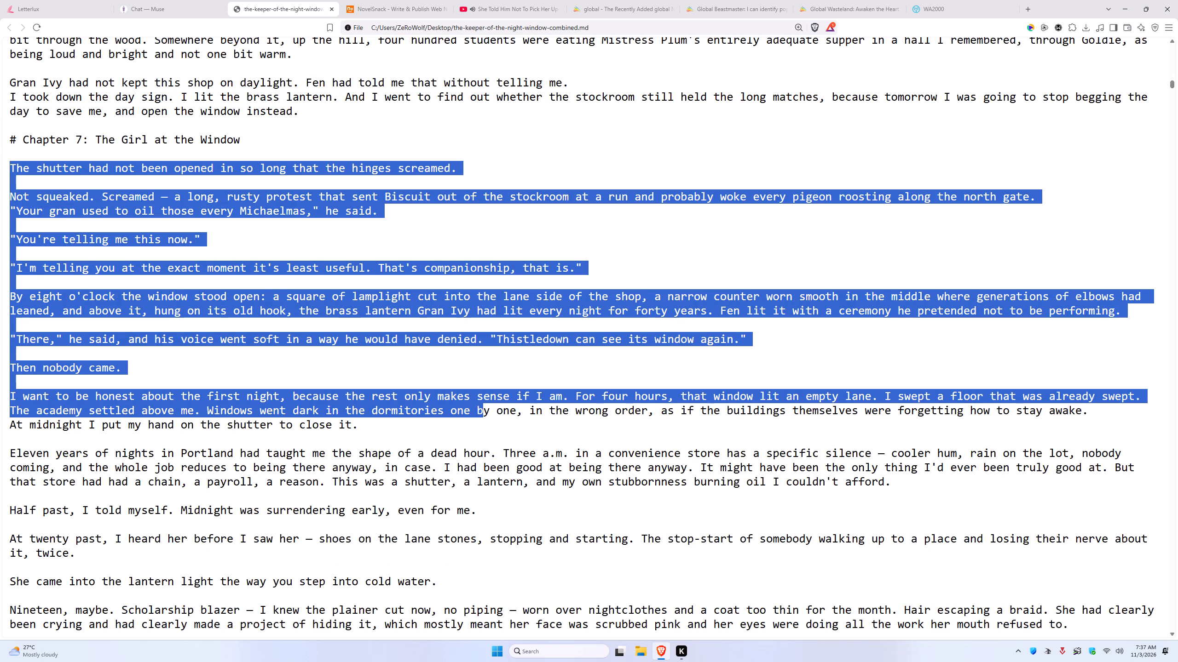
drag(485, 408, 435, 402)
scroll(483, 406, down, 3)
scroll(483, 406, up, 1)
scroll(483, 406, down, 3)
scroll(572, 429, down, 3)
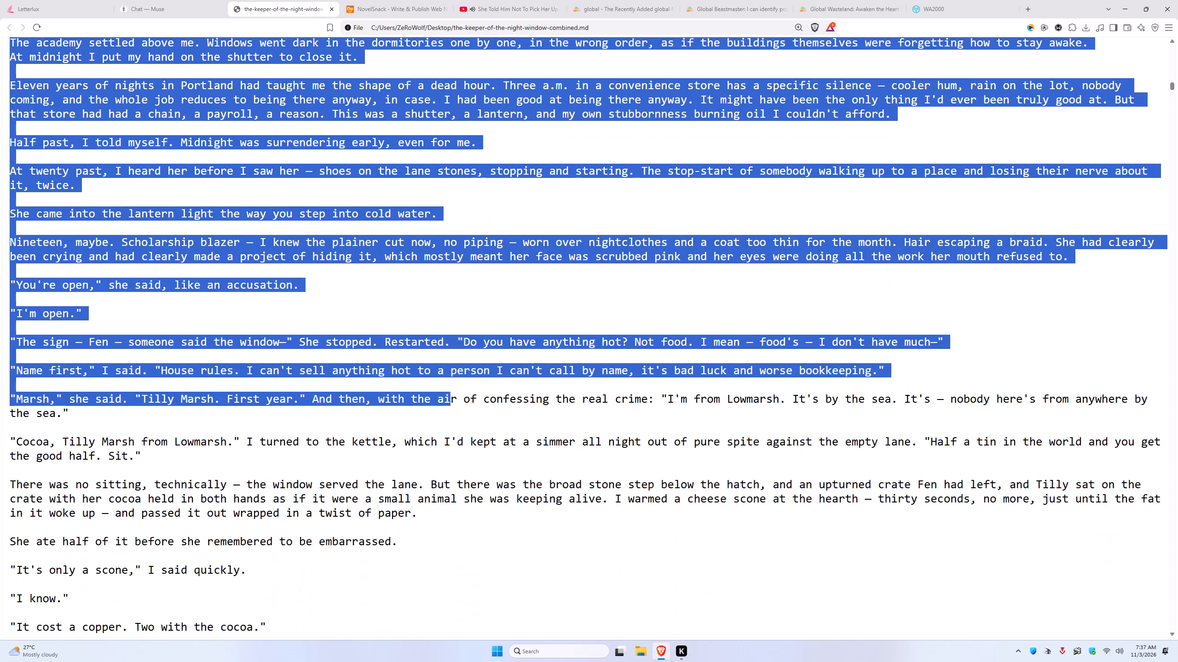
drag(435, 402, 420, 401)
scroll(424, 401, down, 9)
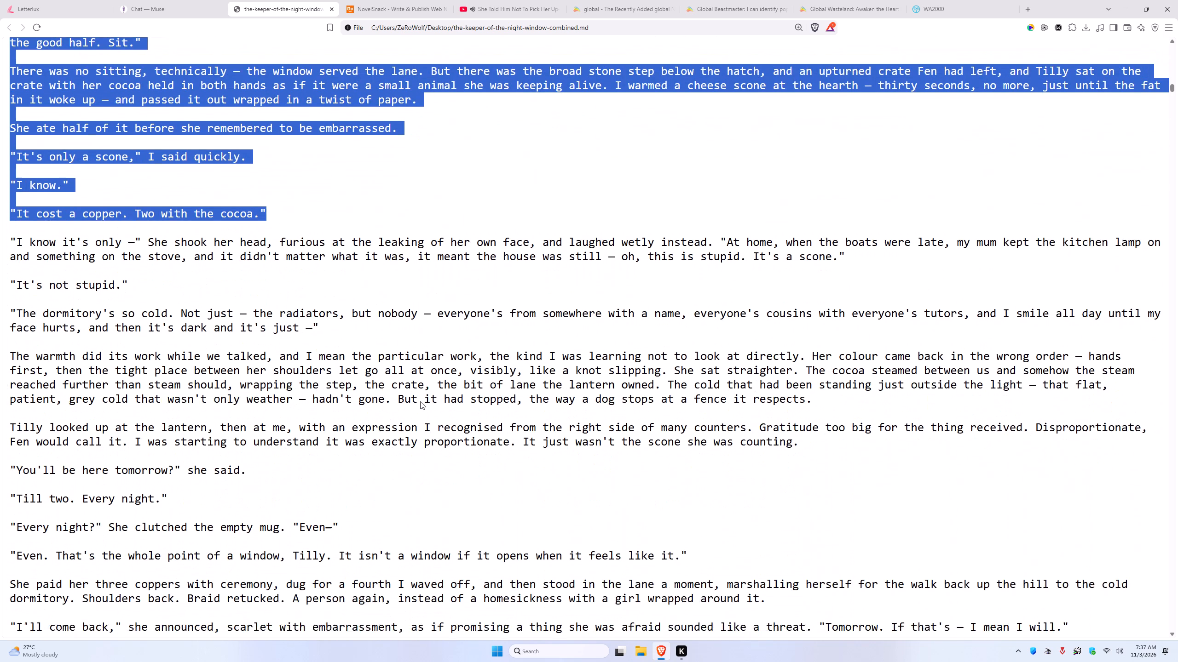
scroll(420, 401, down, 2)
drag(420, 401, 497, 424)
scroll(420, 401, up, 1)
scroll(420, 401, down, 4)
scroll(491, 419, down, 2)
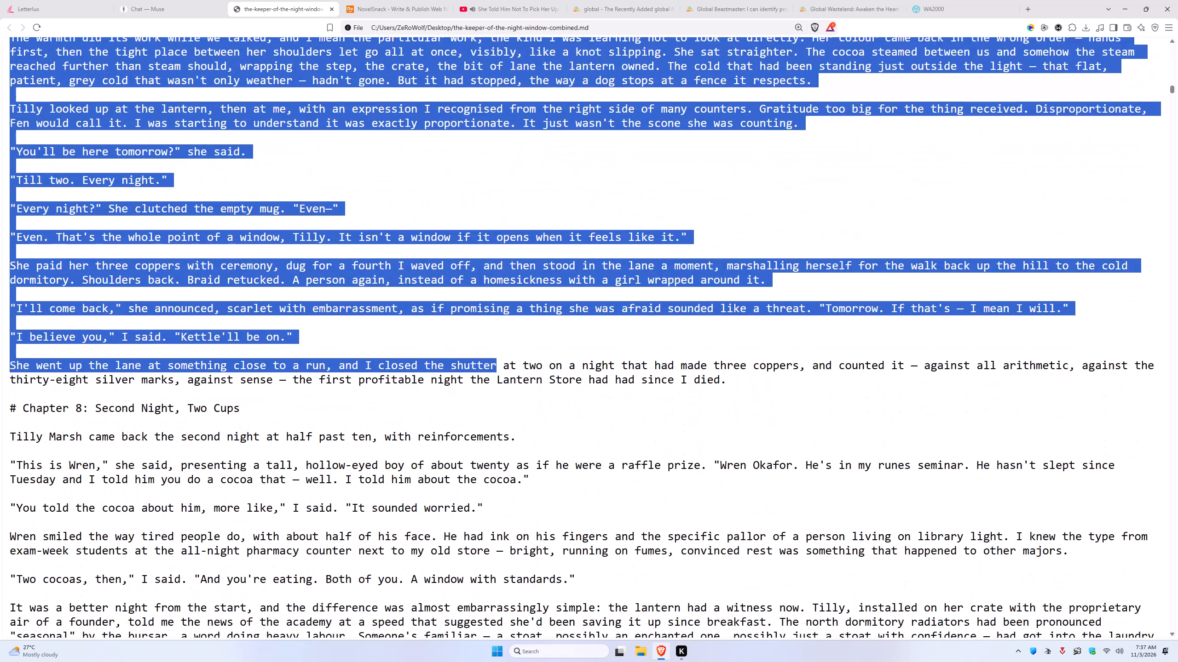
drag(497, 424, 435, 416)
scroll(497, 424, down, 6)
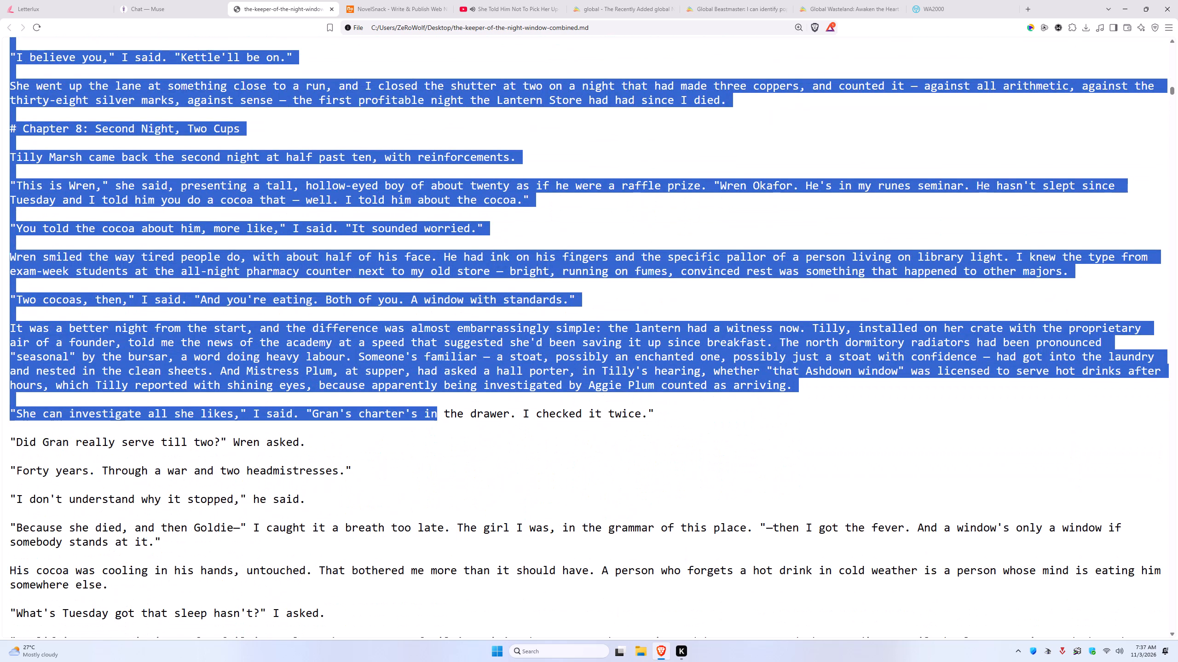
drag(435, 416, 317, 398)
scroll(435, 416, down, 3)
scroll(317, 401, down, 5)
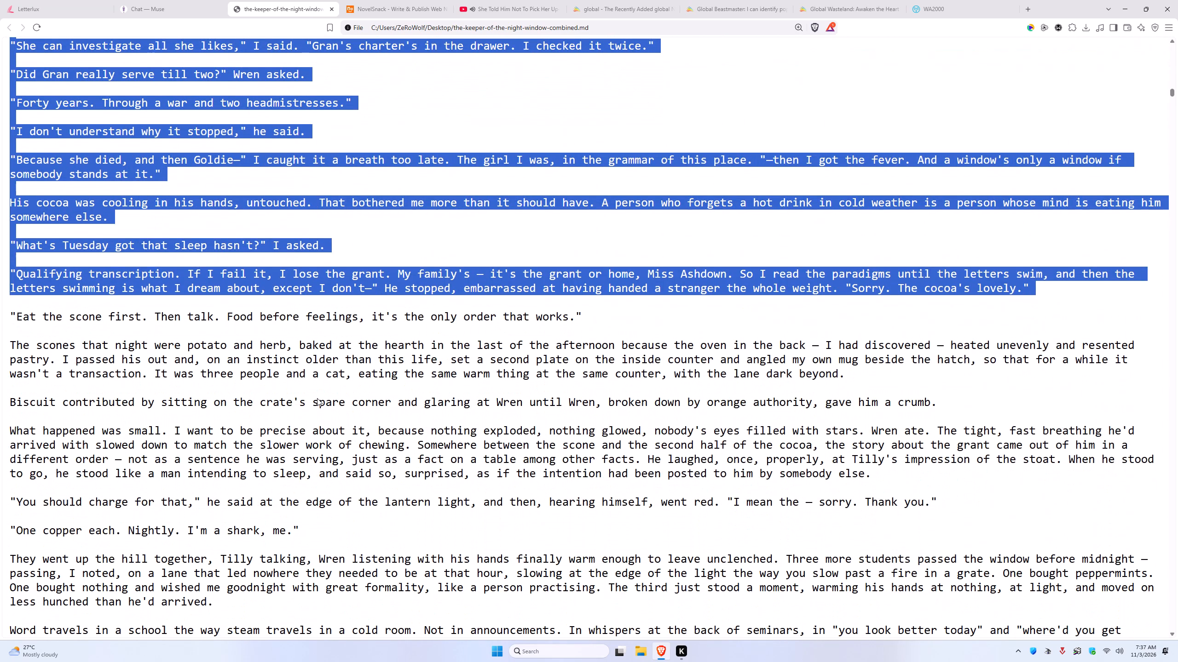
drag(317, 398, 324, 397)
scroll(317, 398, down, 6)
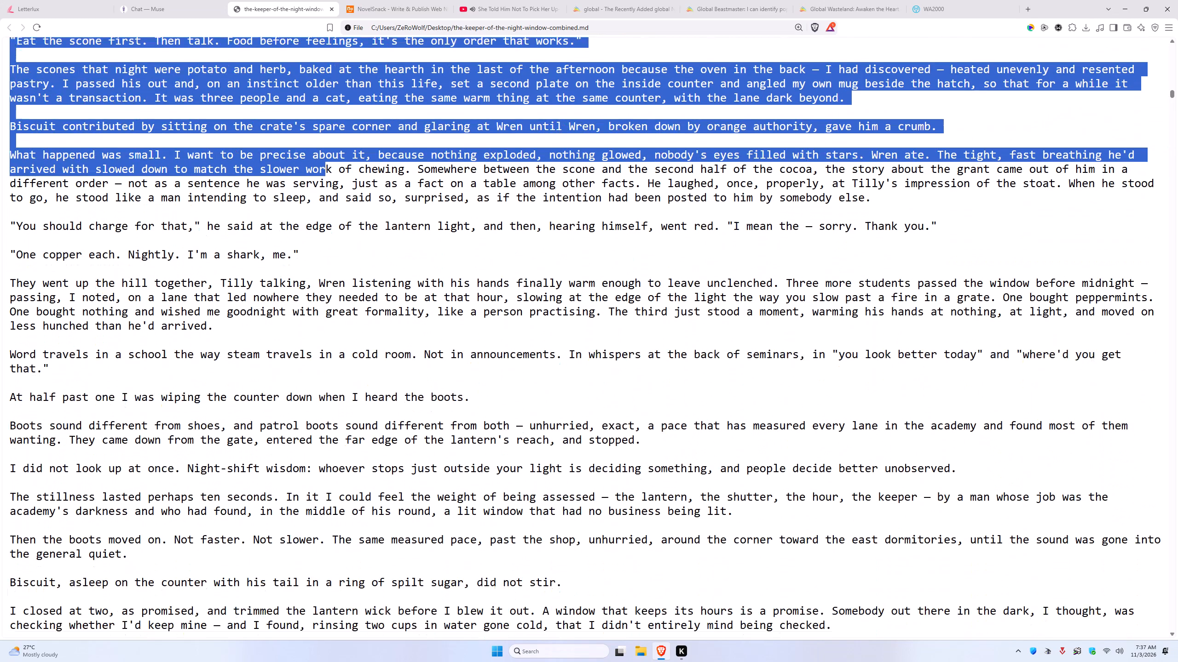
drag(324, 397, 396, 399)
scroll(379, 399, up, 17)
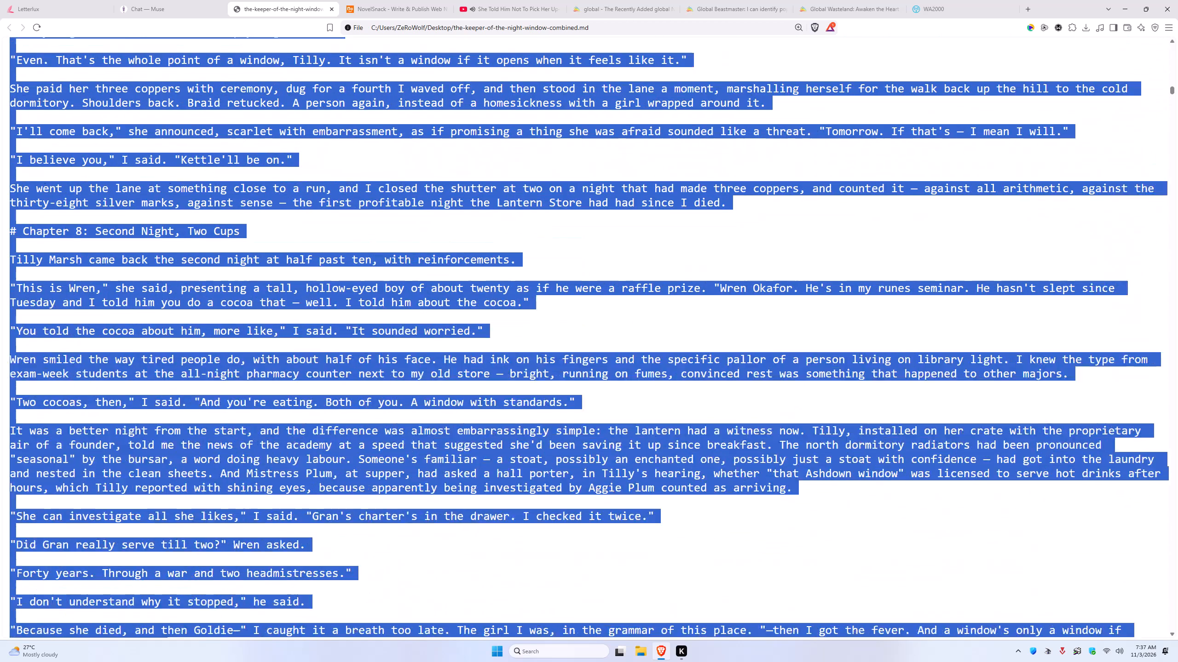
drag(396, 399, 393, 389)
scroll(396, 399, up, 4)
scroll(396, 399, down, 1)
scroll(396, 399, up, 9)
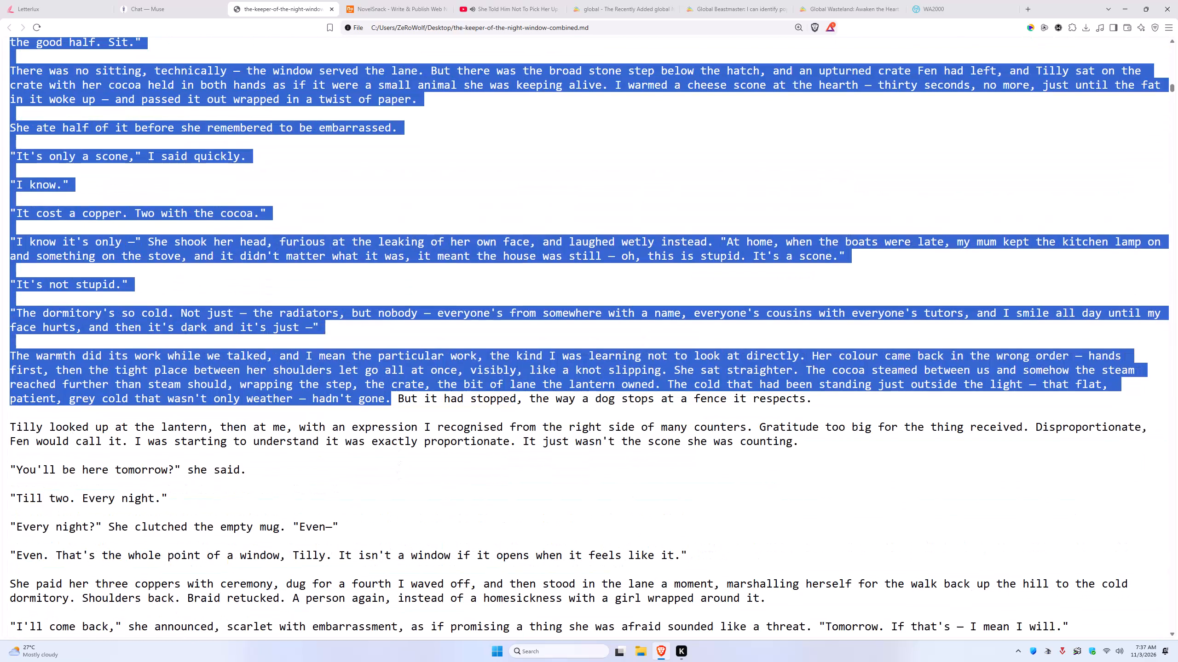
scroll(393, 389, up, 3)
drag(393, 389, 186, 287)
scroll(393, 389, up, 5)
scroll(186, 287, up, 6)
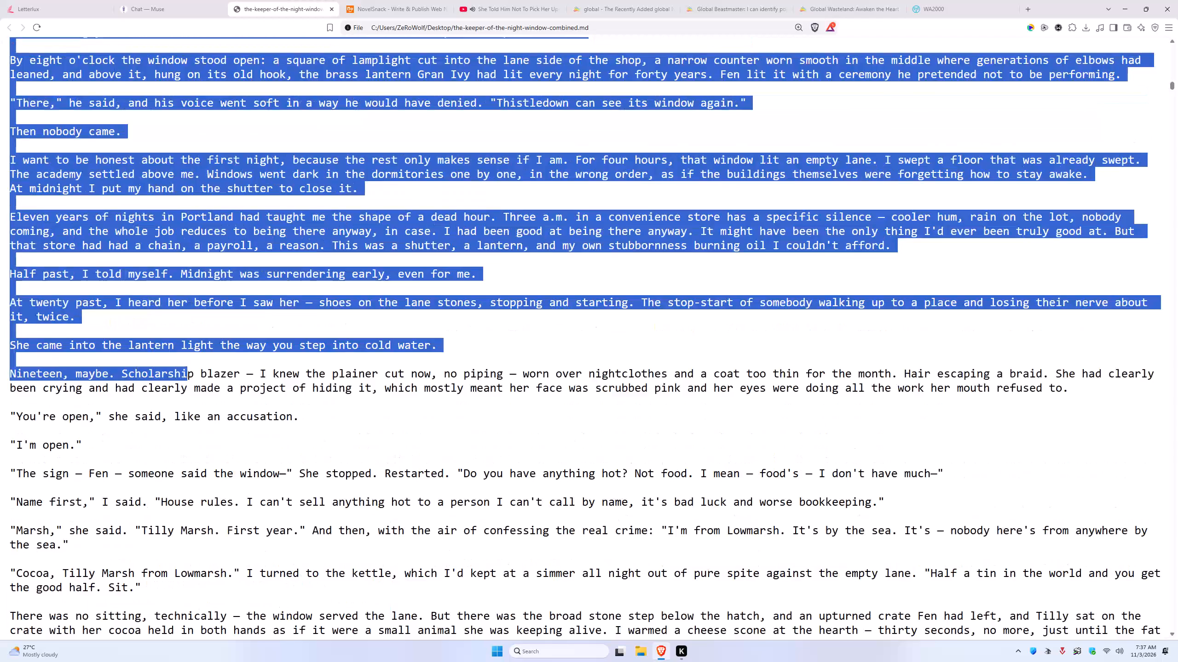
drag(186, 287, 294, 320)
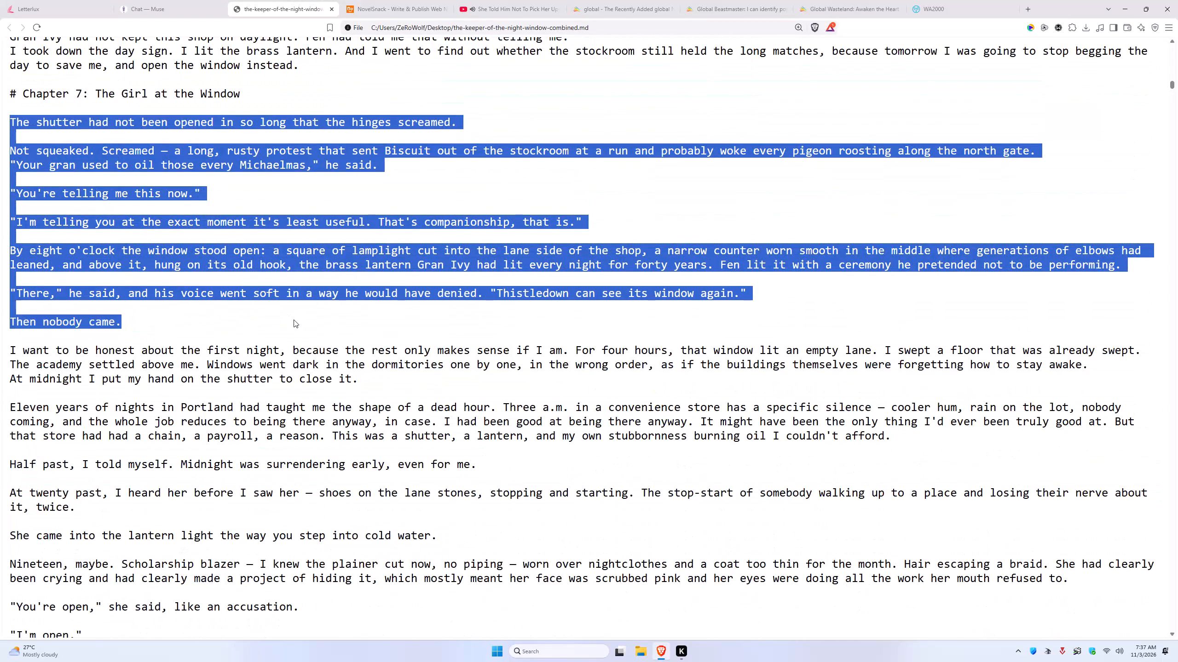
drag(294, 320, 370, 381)
scroll(294, 320, down, 2)
scroll(479, 406, down, 3)
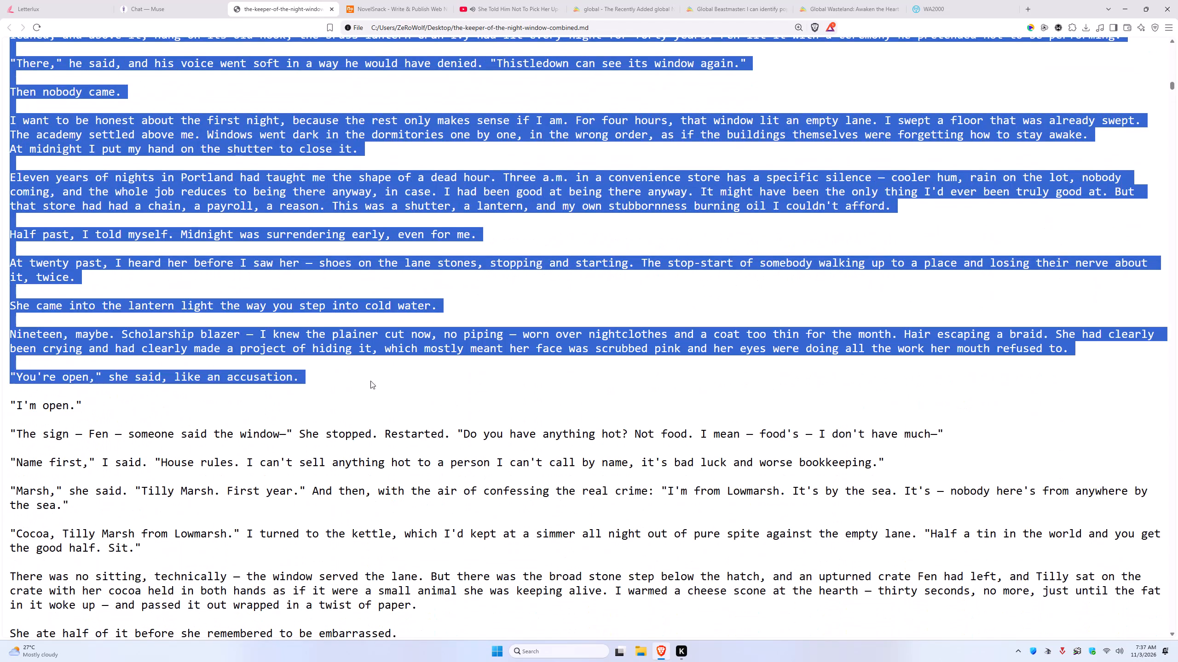
drag(370, 381, 408, 404)
scroll(231, 366, down, 4)
scroll(408, 404, down, 1)
scroll(408, 404, up, 1)
scroll(408, 404, down, 1)
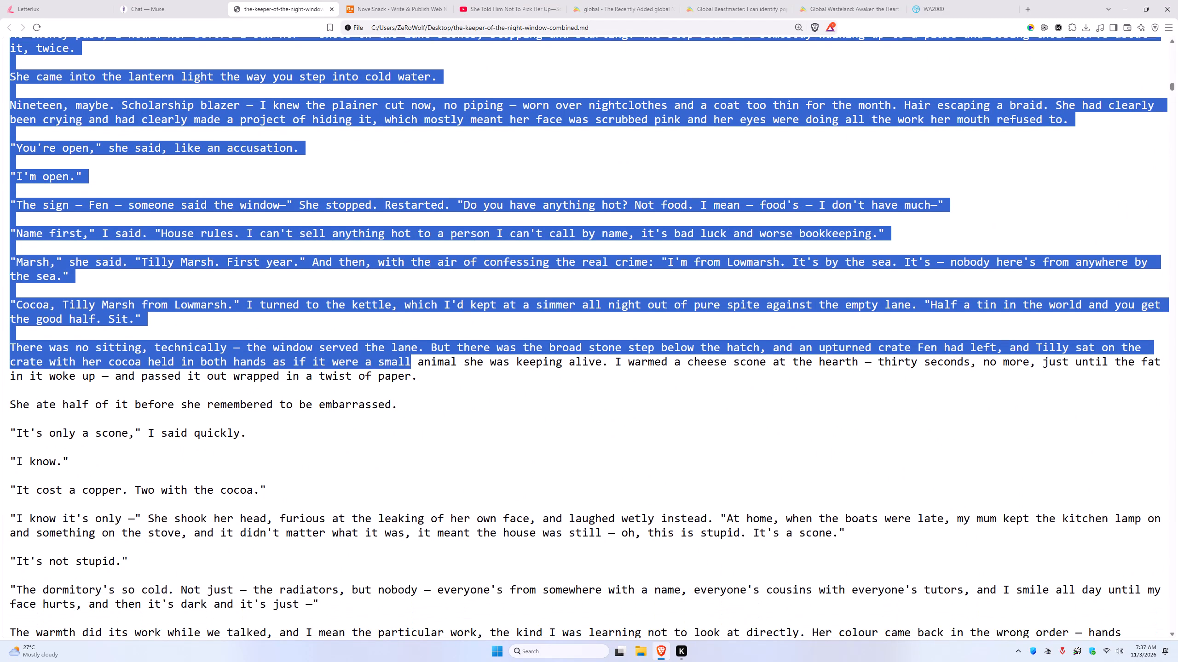
drag(408, 404, 116, 235)
scroll(408, 404, down, 5)
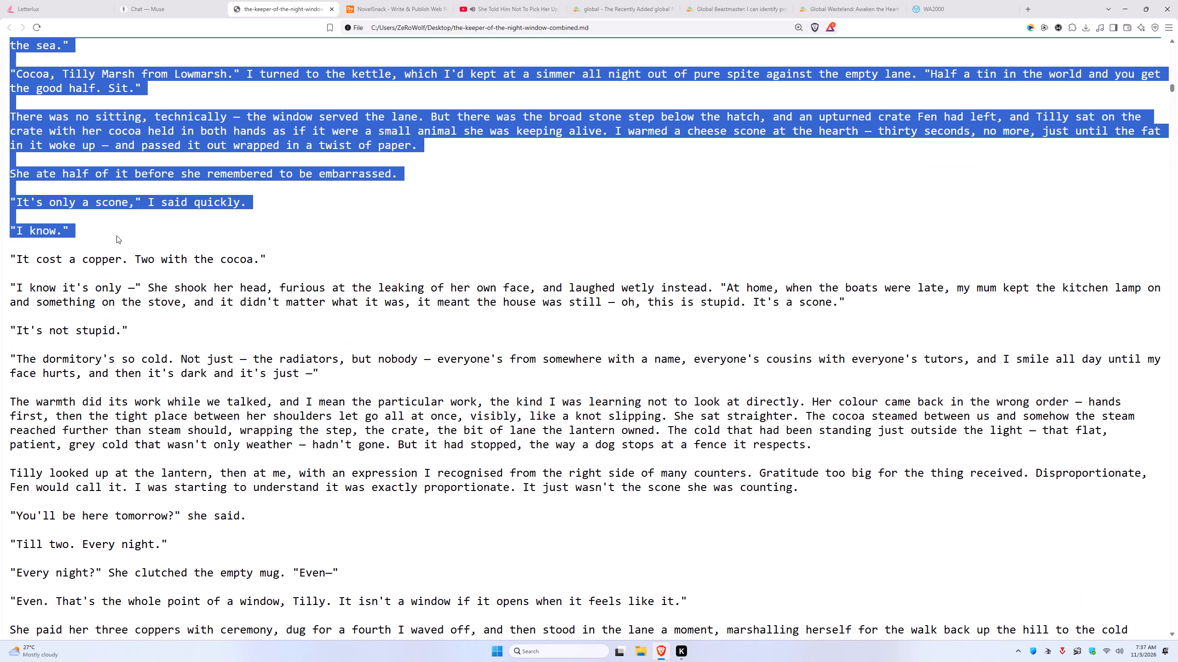
drag(116, 235, 361, 302)
scroll(481, 412, down, 5)
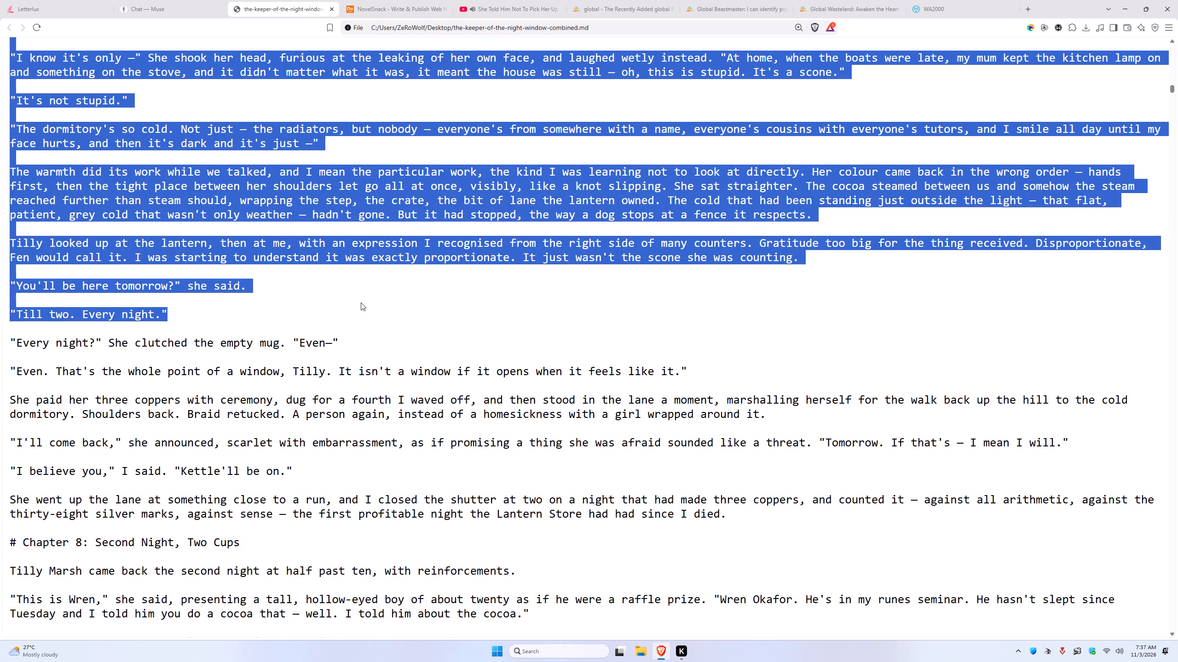
drag(361, 302, 526, 506)
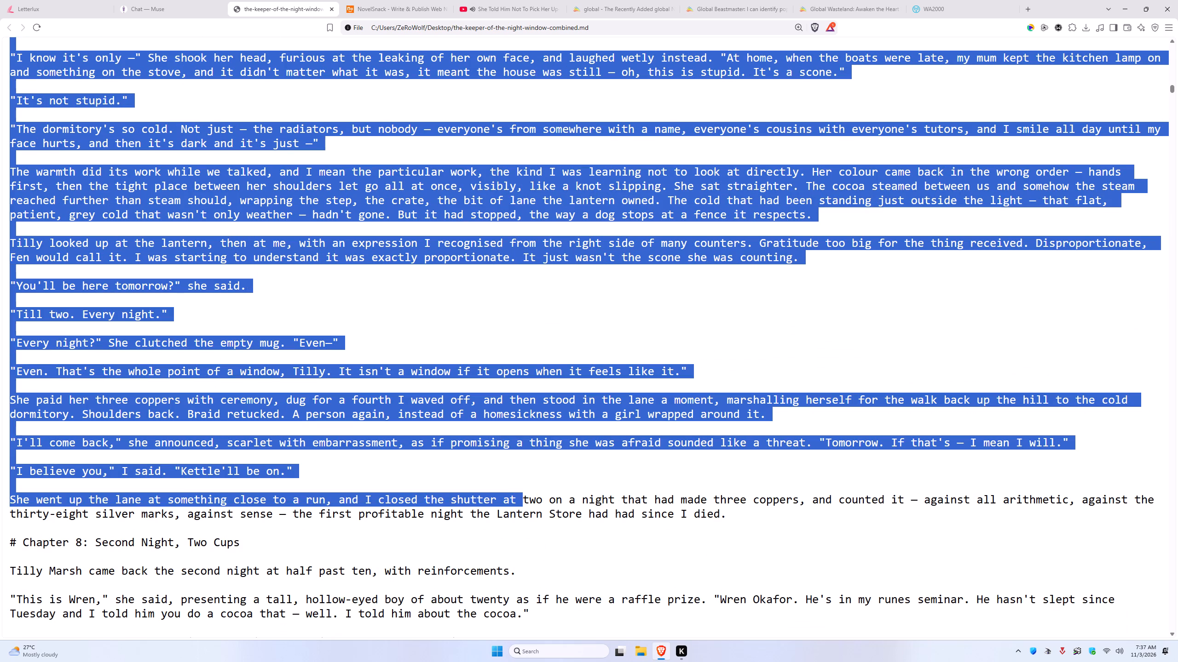
drag(526, 506, 803, 515)
key(ctrl+c)
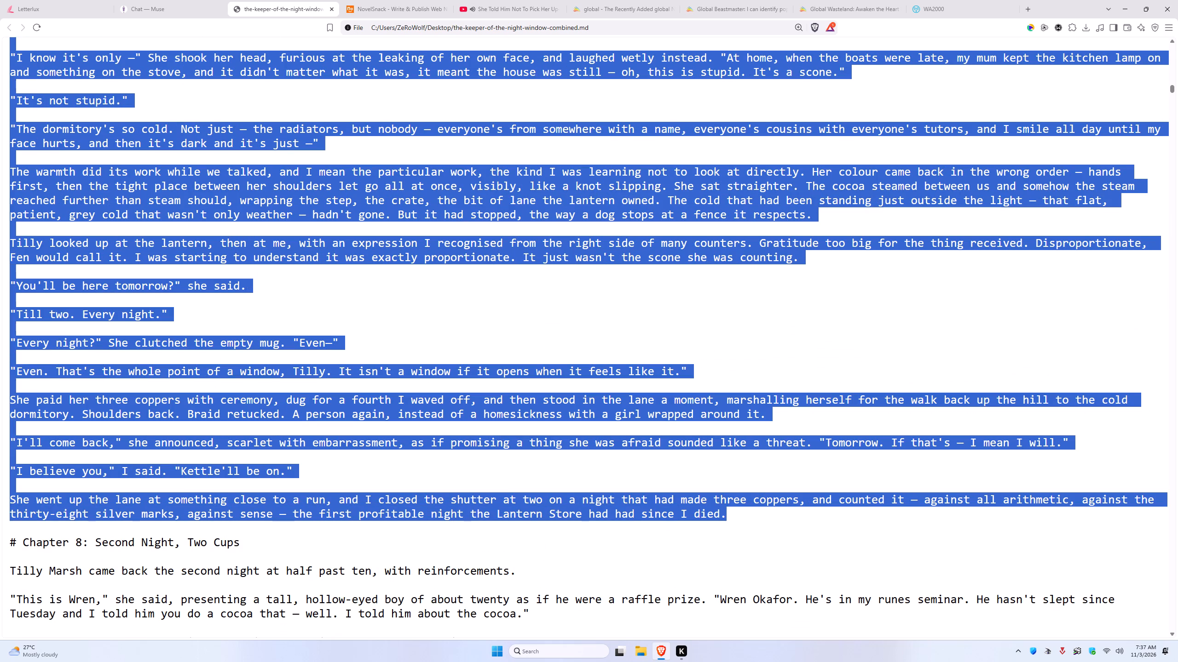
click(382, 0)
click(397, 214)
key(ctrl+v)
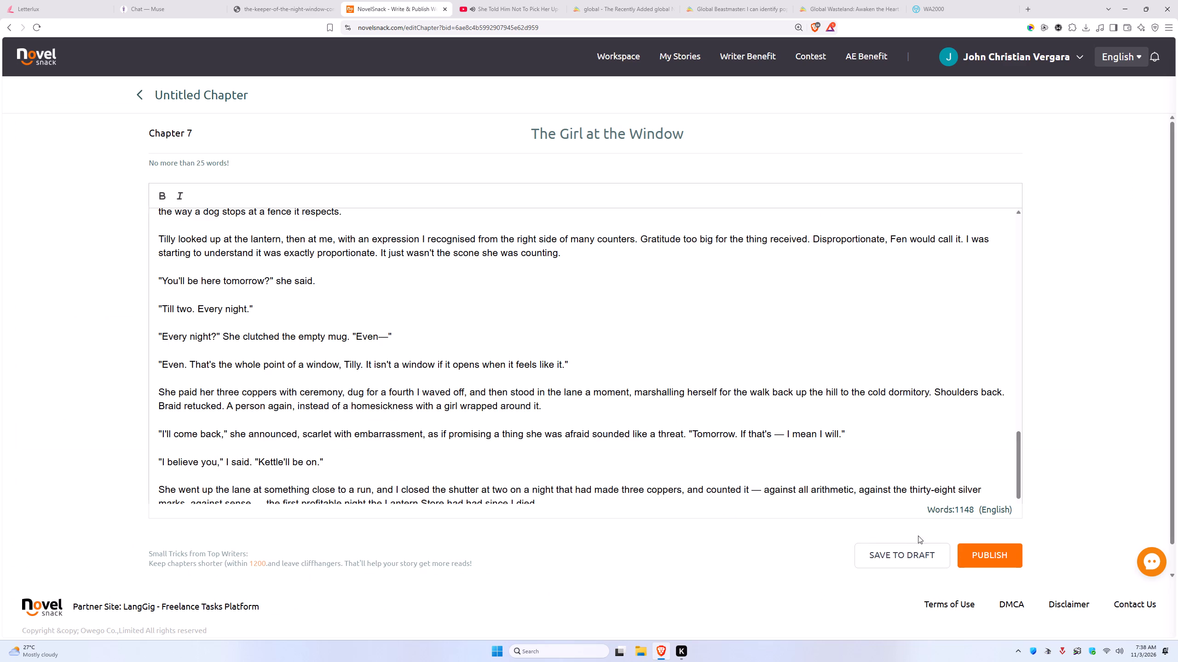
Publish Chapter 7 with the schedule set to Now and dismiss the confirmation.
click(993, 553)
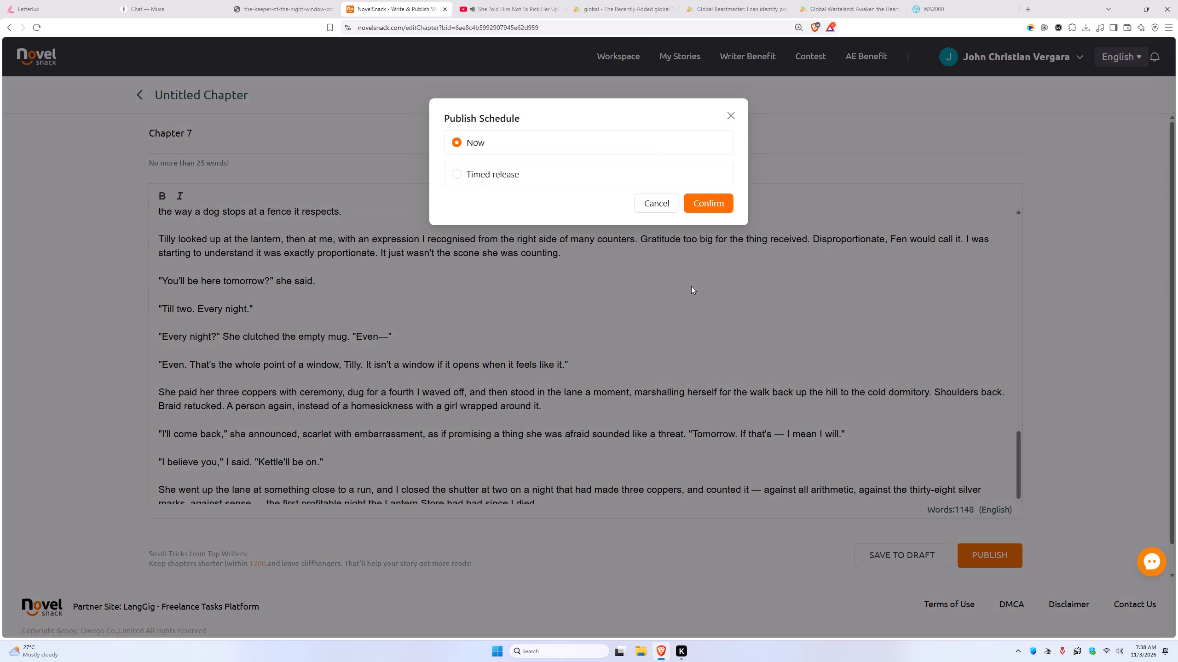
click(715, 200)
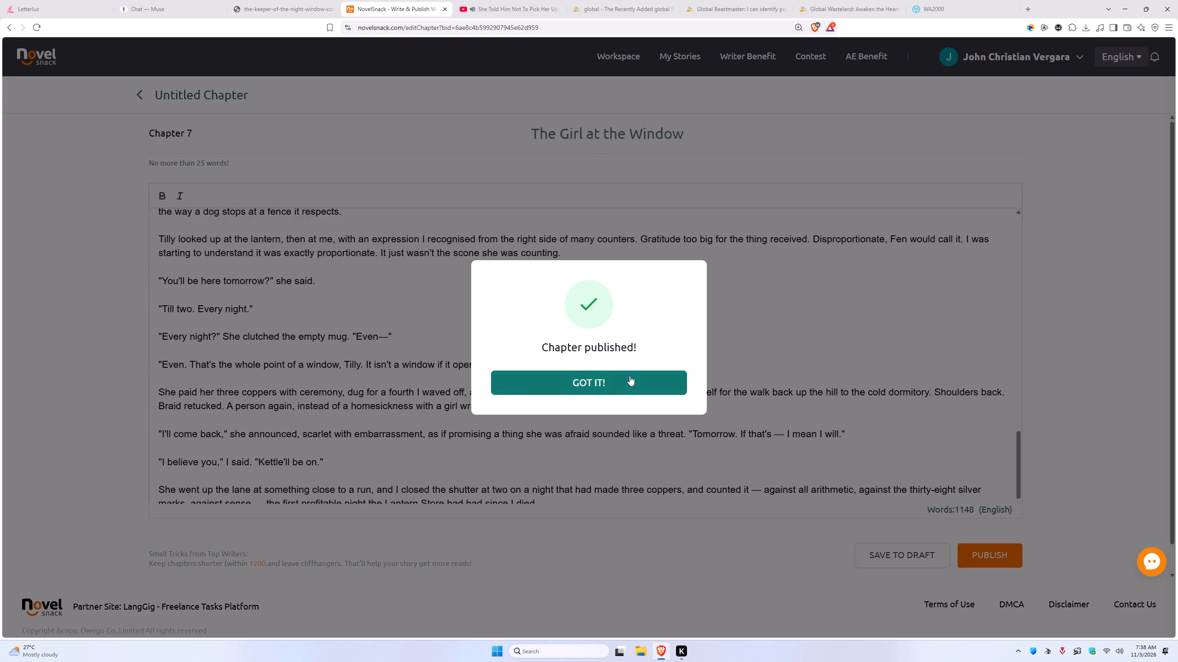
click(629, 376)
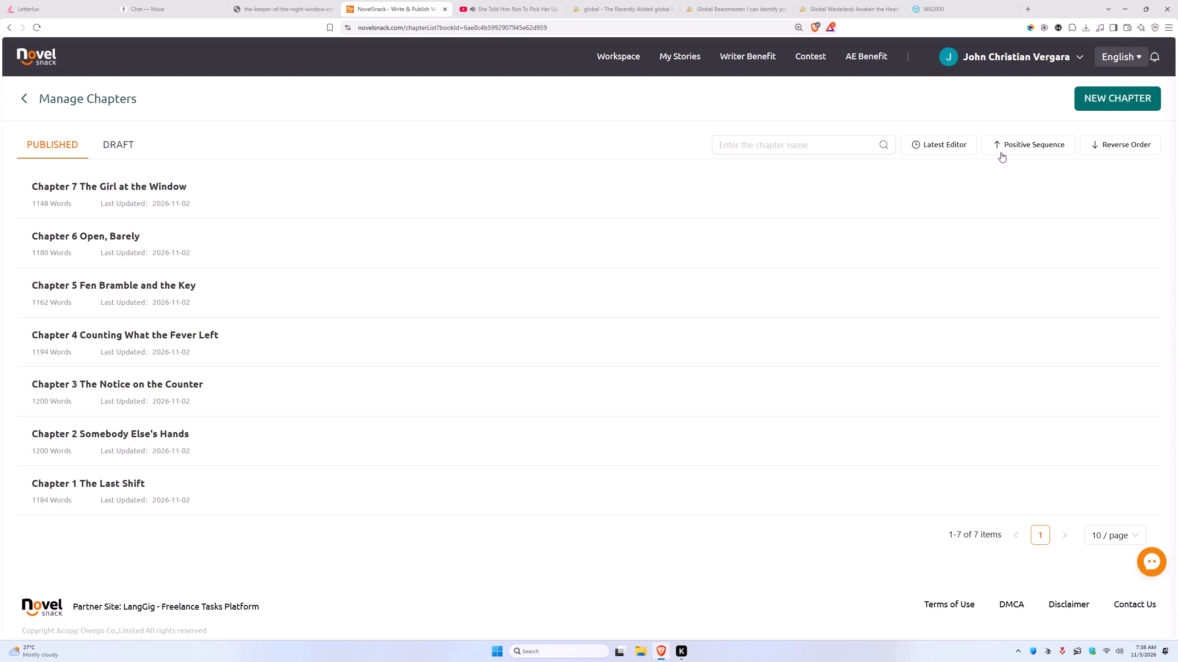
Start another new chapter and title it "Second Night, Two Cups", copied from the manuscript's Chapter 8 heading.
click(1119, 103)
click(309, 0)
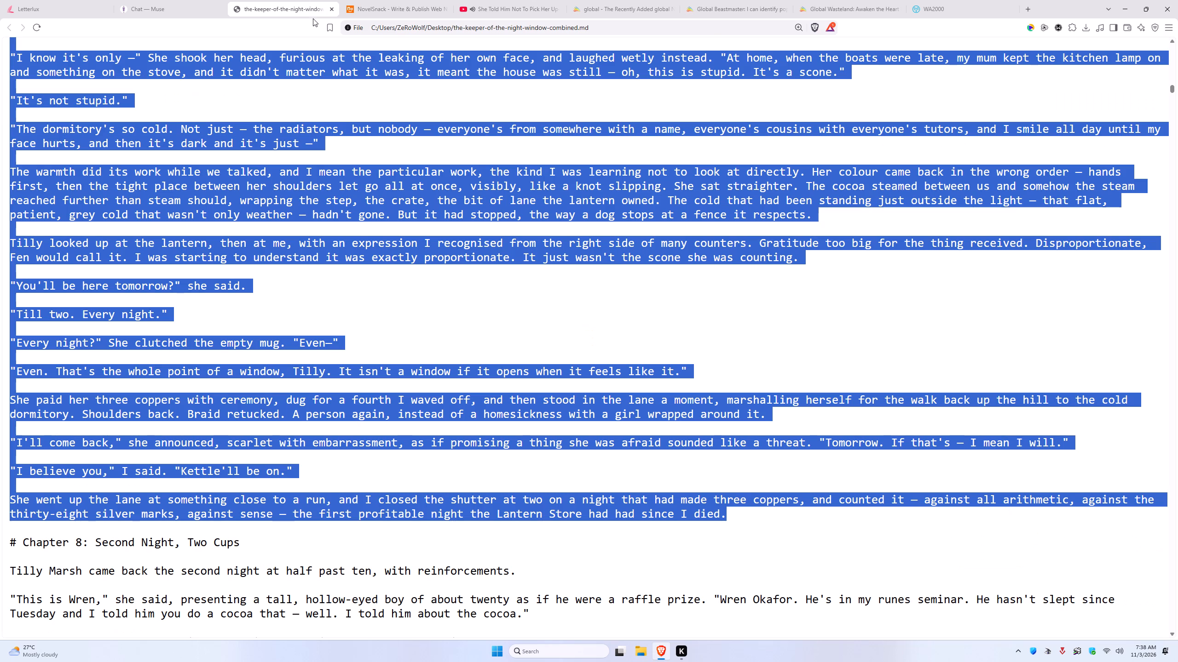
scroll(318, 383, down, 5)
drag(95, 307, 289, 315)
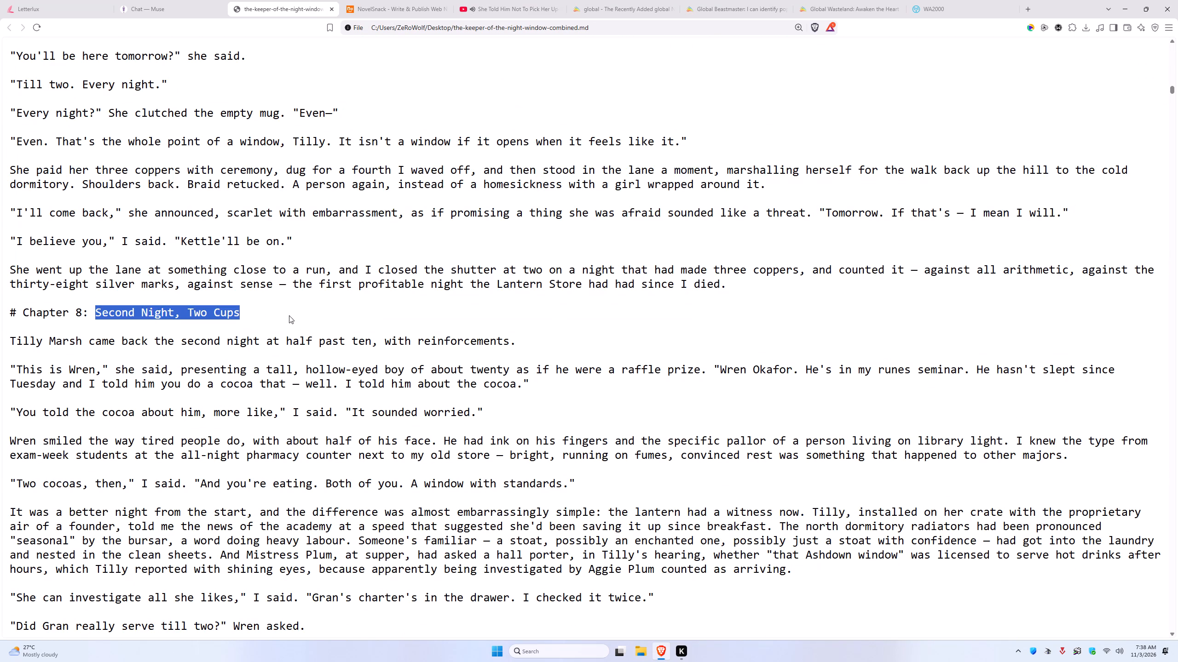
drag(289, 315, 289, 315)
key(ctrl+c)
click(388, 0)
click(579, 139)
key(ctrl+v)
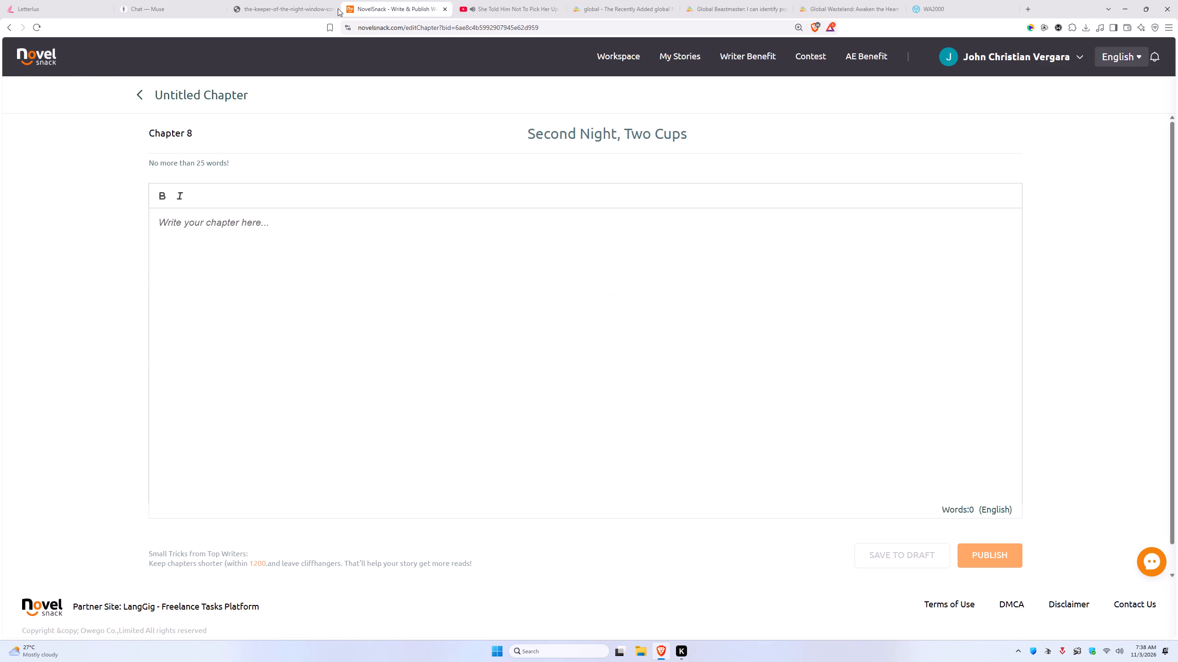
Copy the full Chapter 8 text from the manuscript, from below its heading up to the Chapter 9 heading, into the new chapter's body.
click(296, 0)
drag(10, 335, 524, 459)
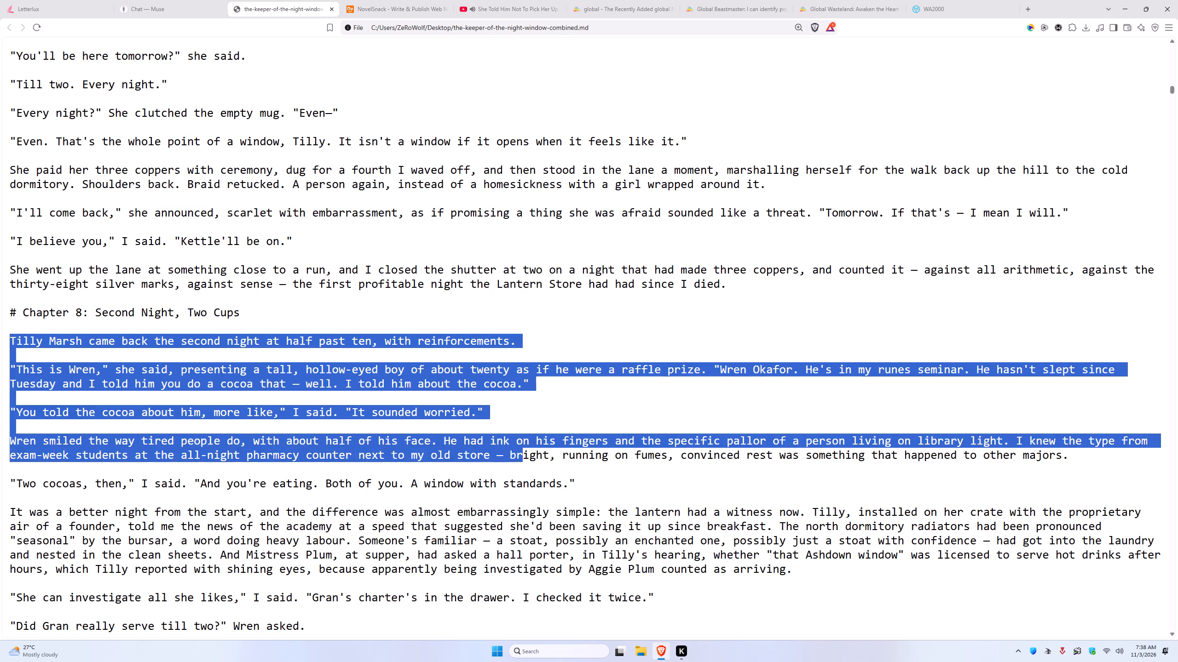
drag(524, 459, 607, 479)
scroll(524, 459, down, 9)
scroll(617, 481, down, 3)
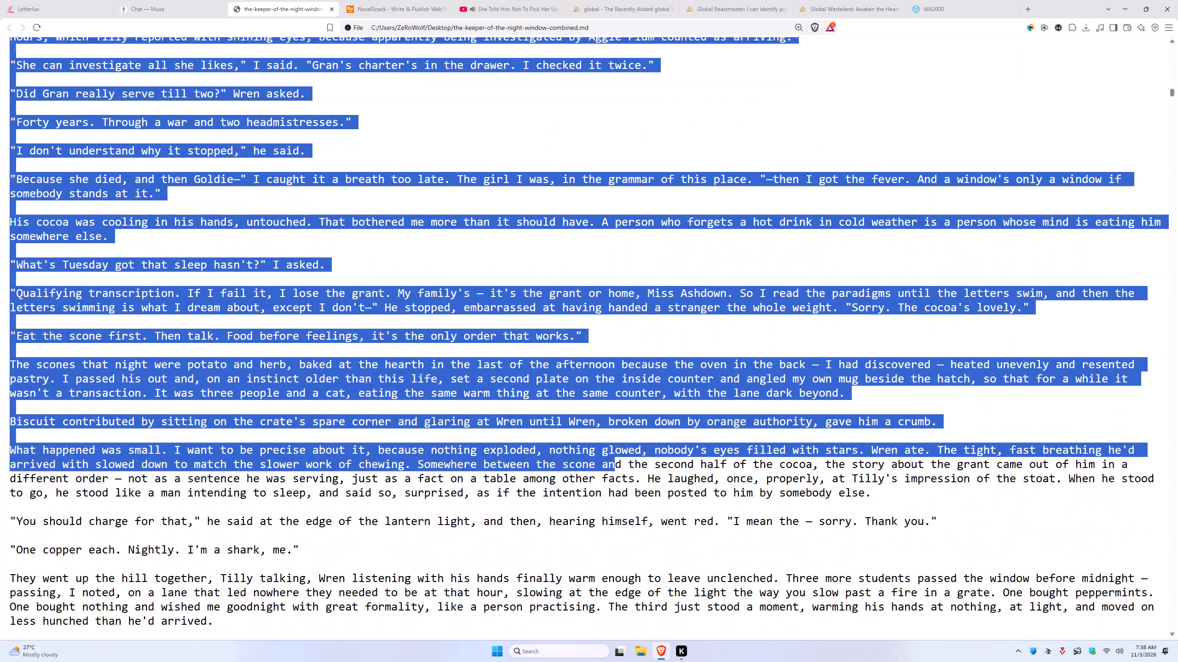
drag(607, 479, 344, 427)
scroll(577, 473, down, 2)
scroll(325, 432, down, 2)
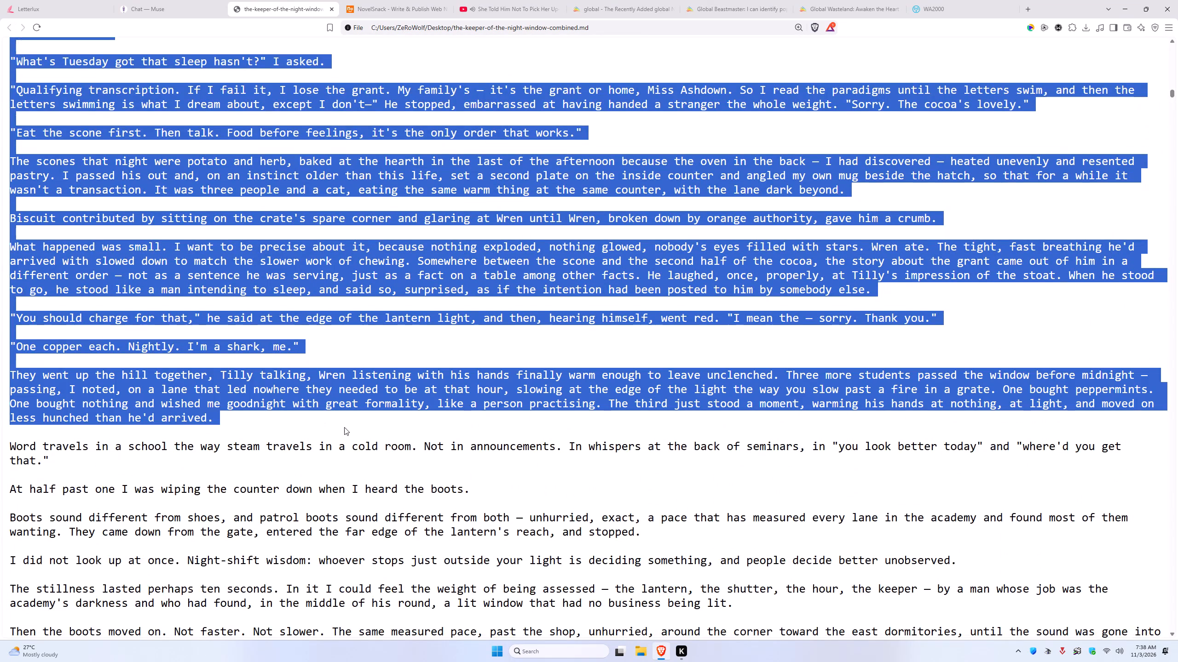
drag(344, 427, 377, 457)
scroll(350, 428, down, 2)
scroll(412, 438, down, 4)
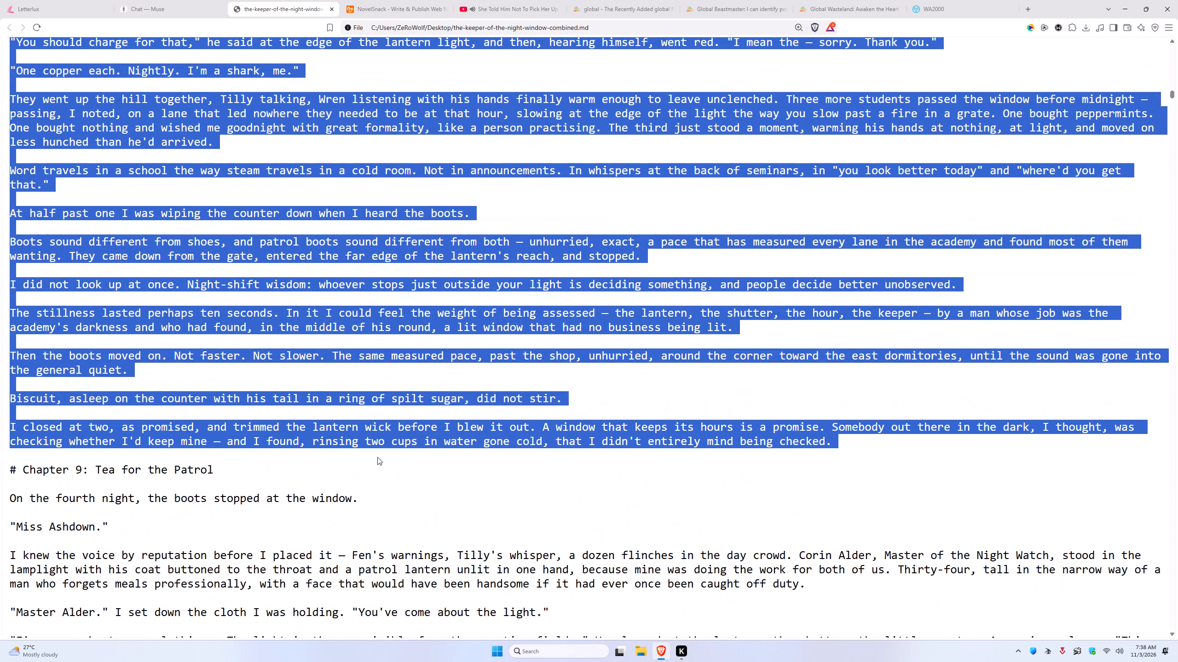
drag(377, 457, 840, 441)
key(ctrl+c)
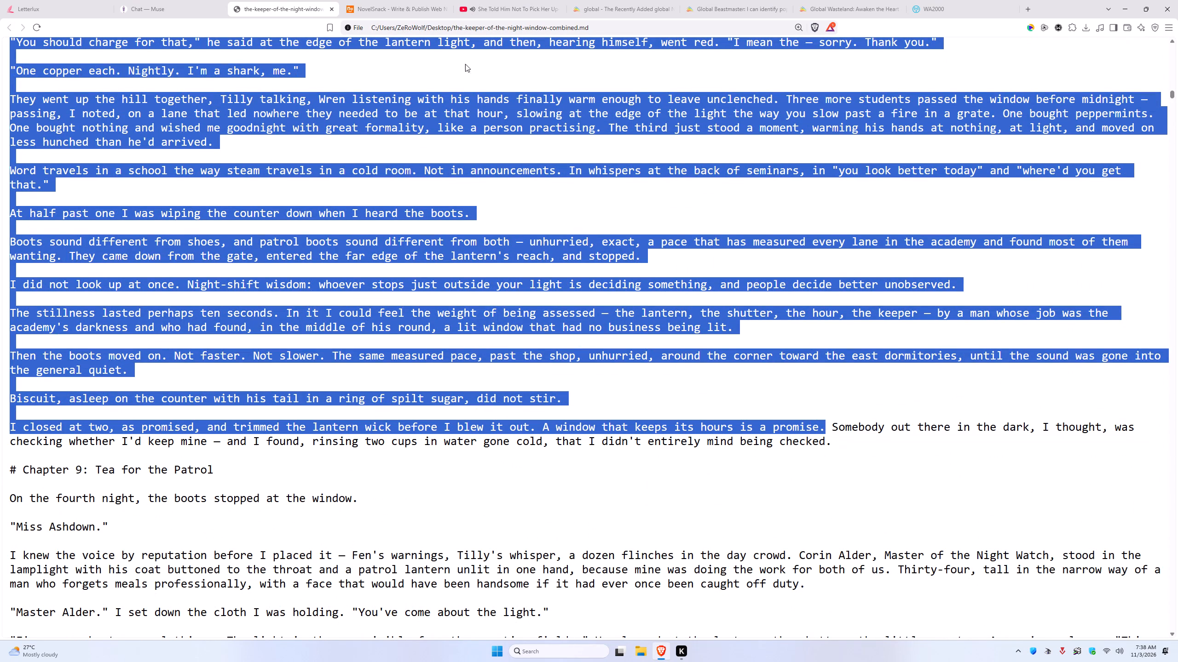
click(403, 0)
click(424, 226)
key(ctrl+v)
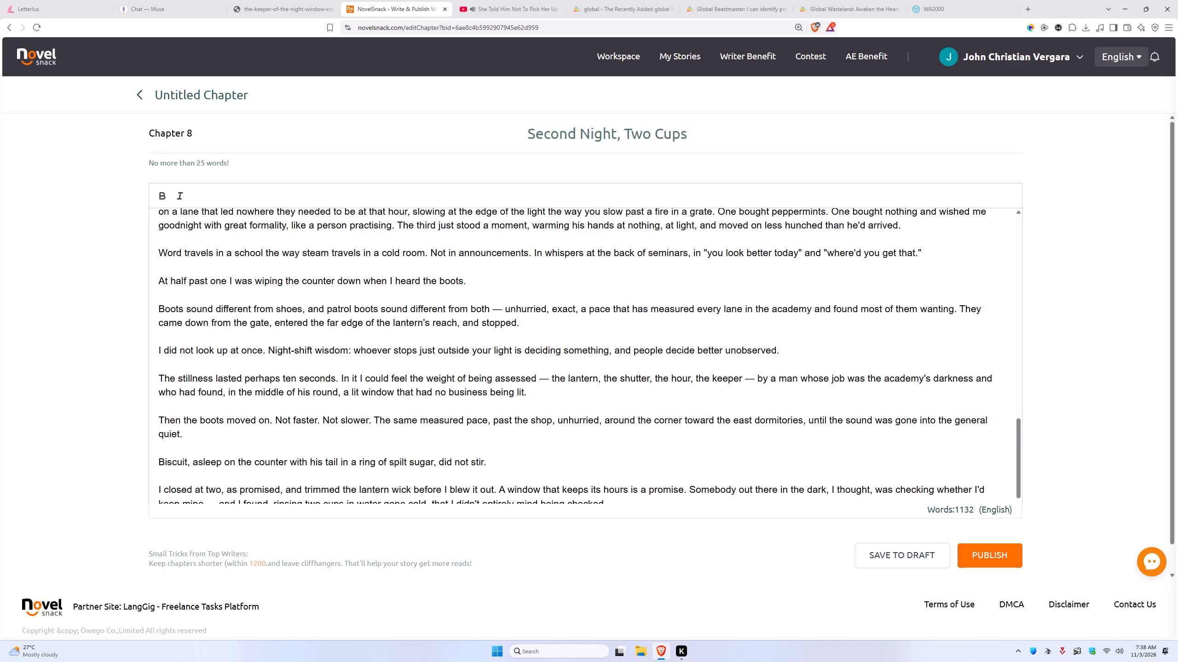
Publish Chapter 8 with the schedule set to Now and dismiss the confirmation.
click(978, 553)
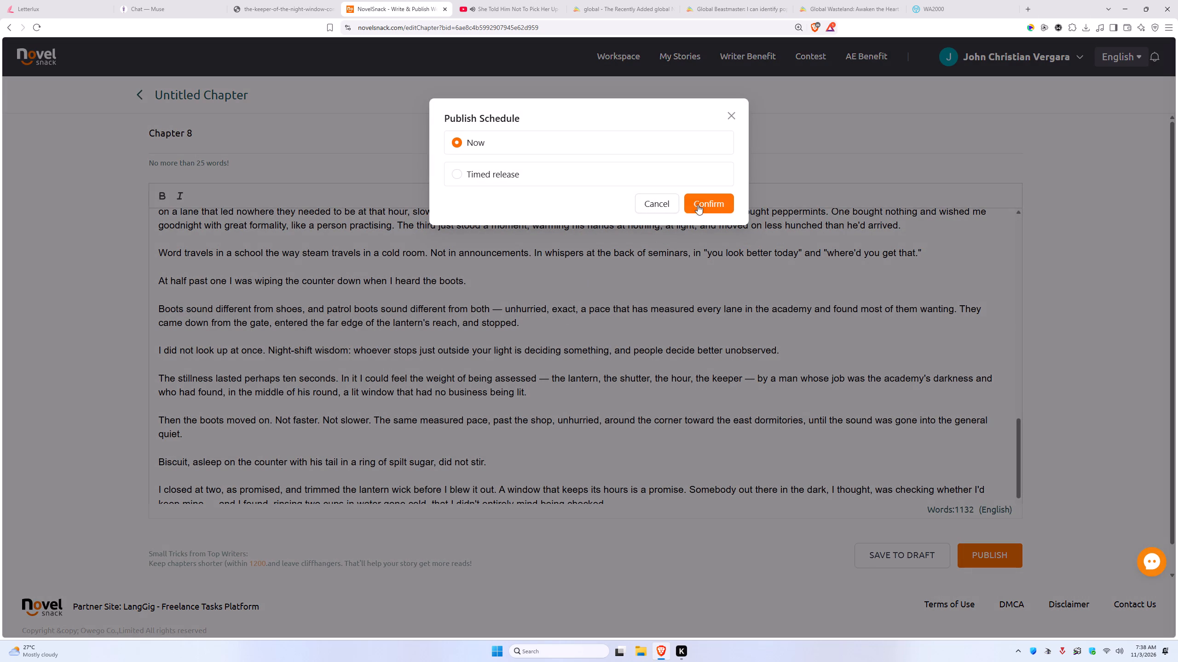
double_click(699, 204)
click(604, 385)
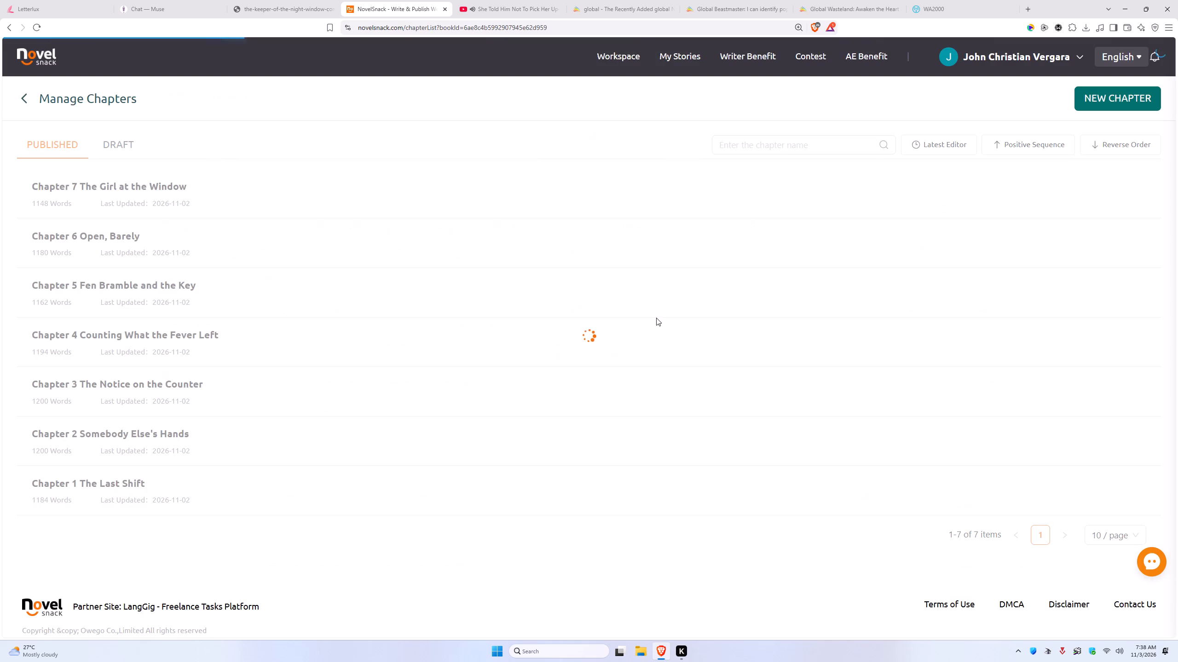
Start another new chapter and title it "Tea for the Patrol", copied from the manuscript's Chapter 9 heading.
click(1145, 100)
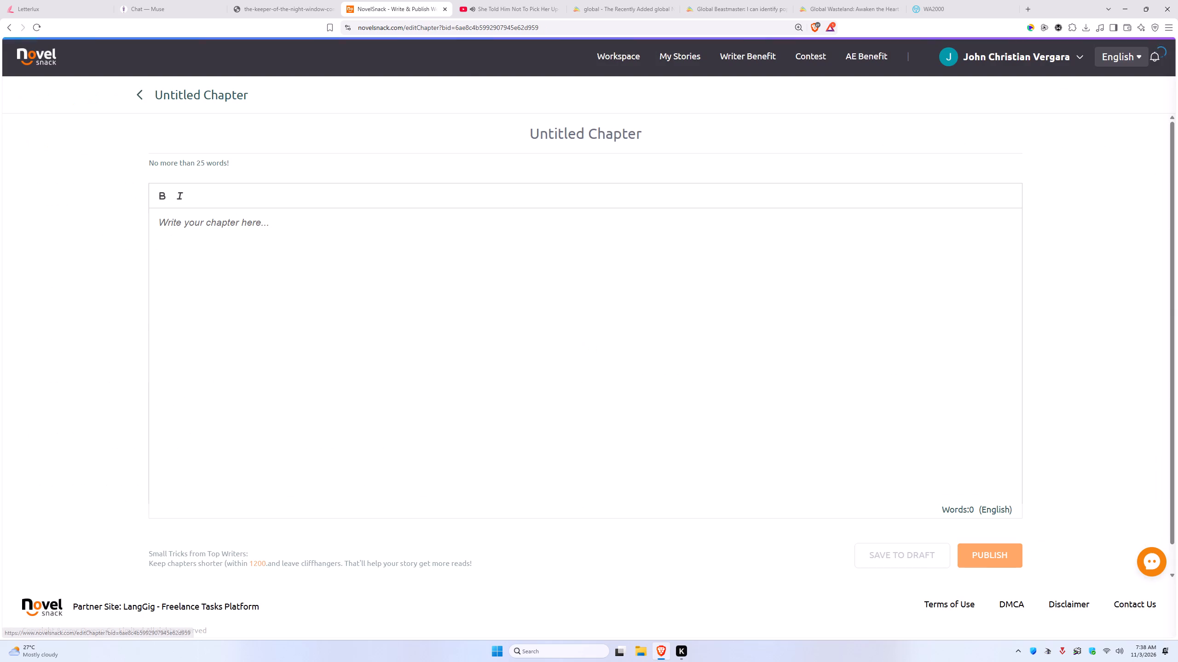
click(245, 0)
scroll(287, 439, down, 6)
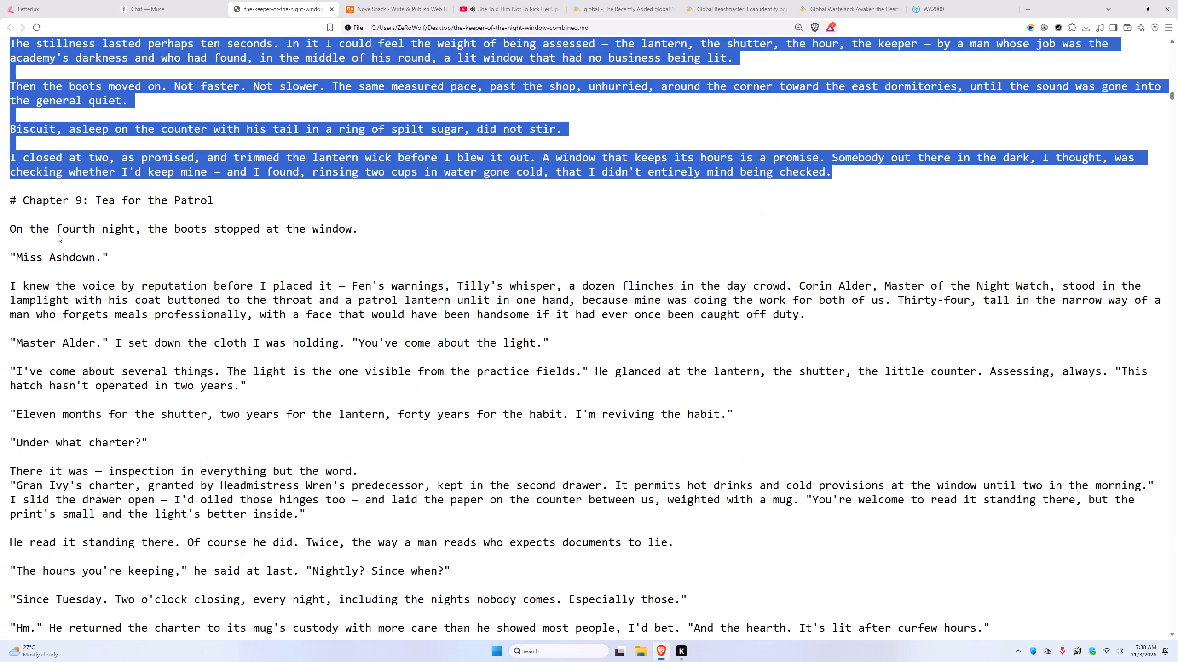
drag(94, 187, 218, 193)
key(ctrl+c)
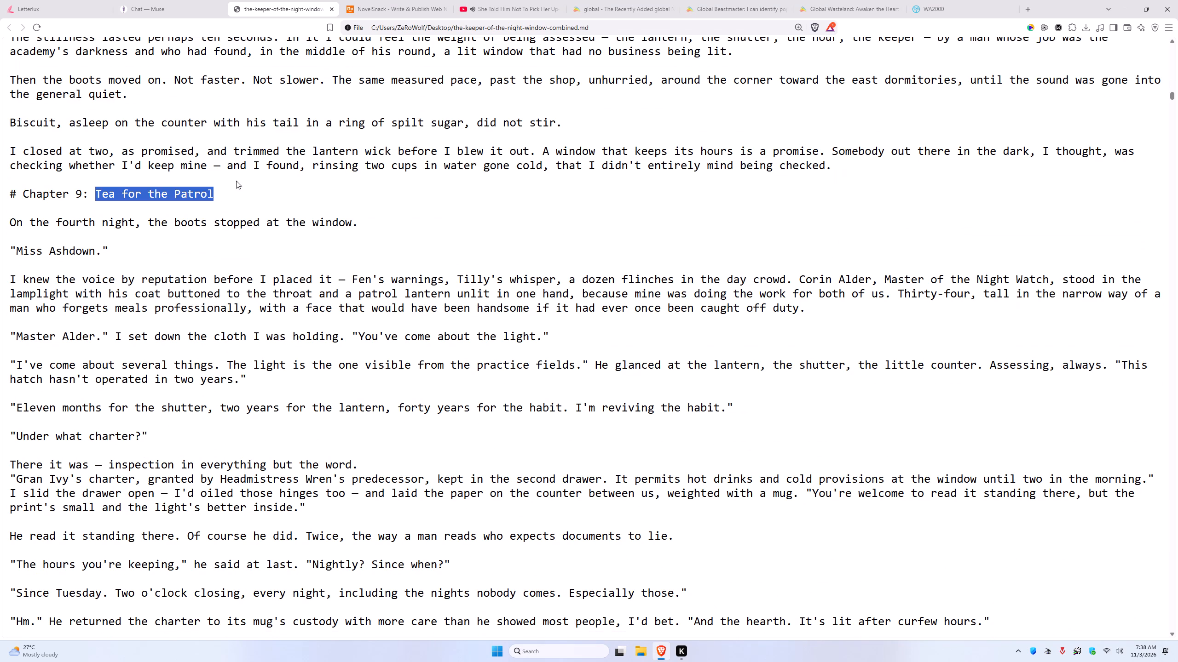
click(362, 0)
click(595, 126)
key(ctrl+v)
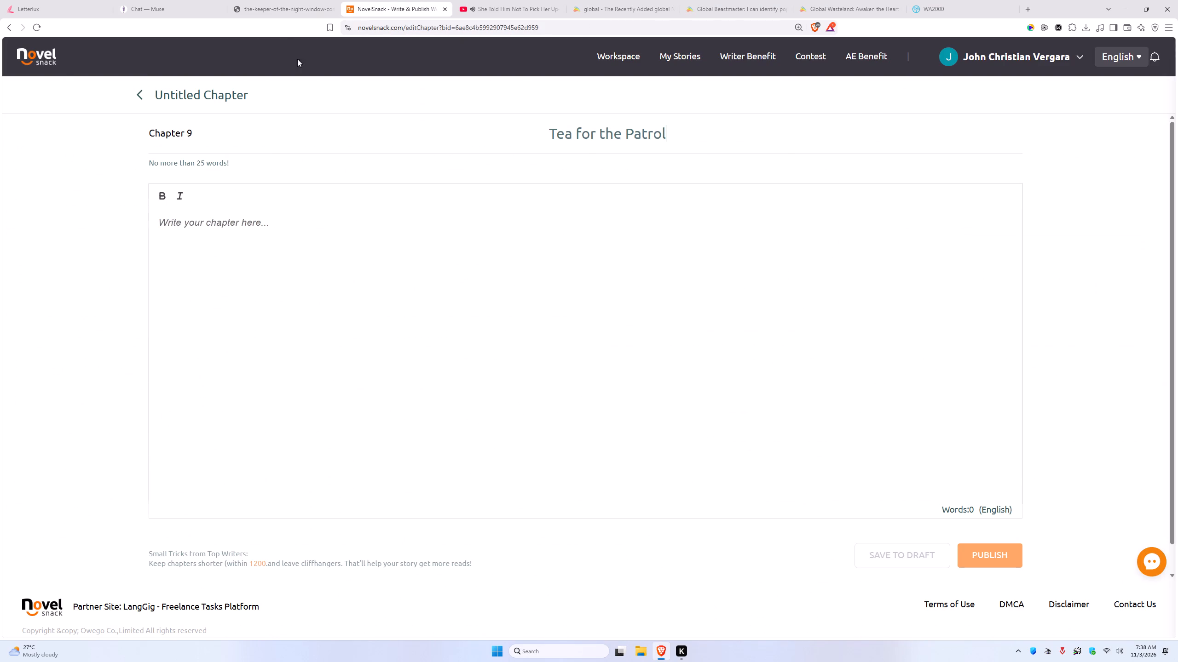
Copy the full Chapter 9 text from the manuscript, from below its heading up to the Chapter 10 heading, into the new chapter's body.
click(269, 0)
drag(11, 220, 53, 233)
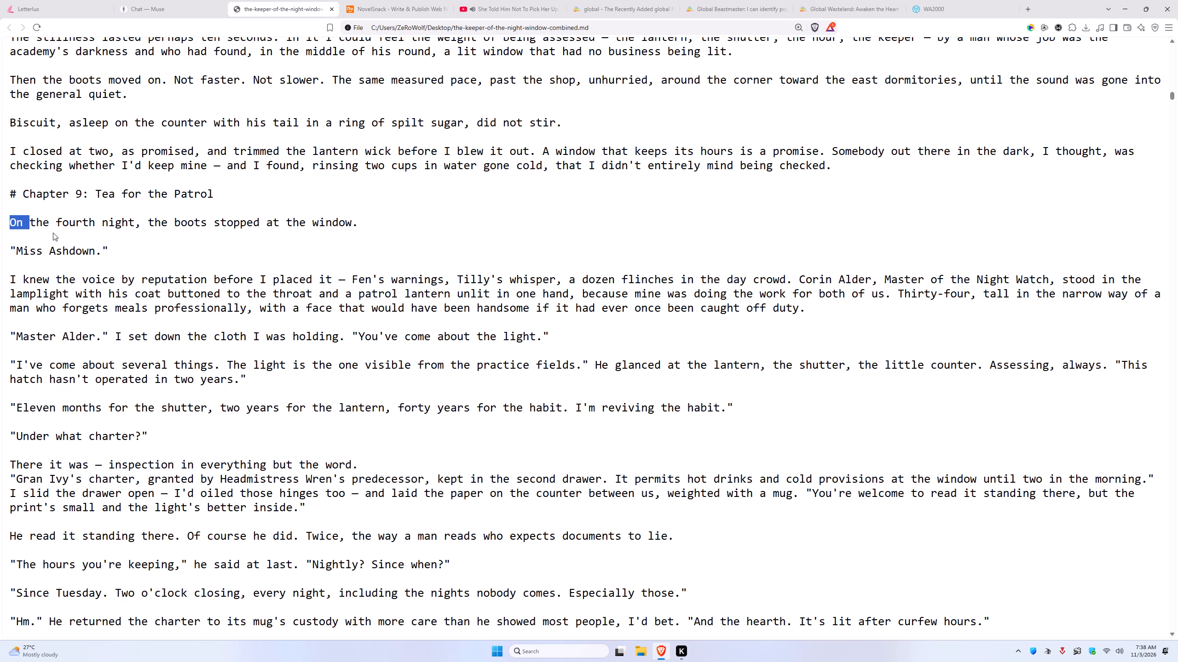
drag(53, 233, 562, 436)
scroll(579, 430, down, 6)
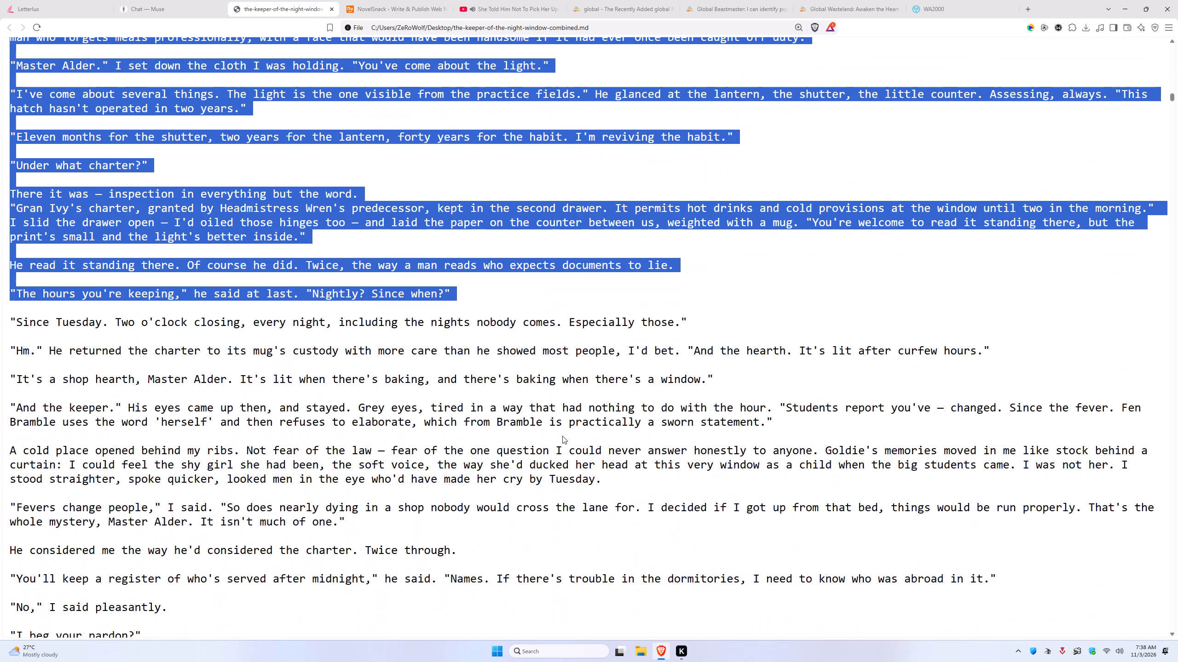
drag(562, 436, 338, 382)
scroll(661, 446, down, 2)
scroll(468, 429, down, 3)
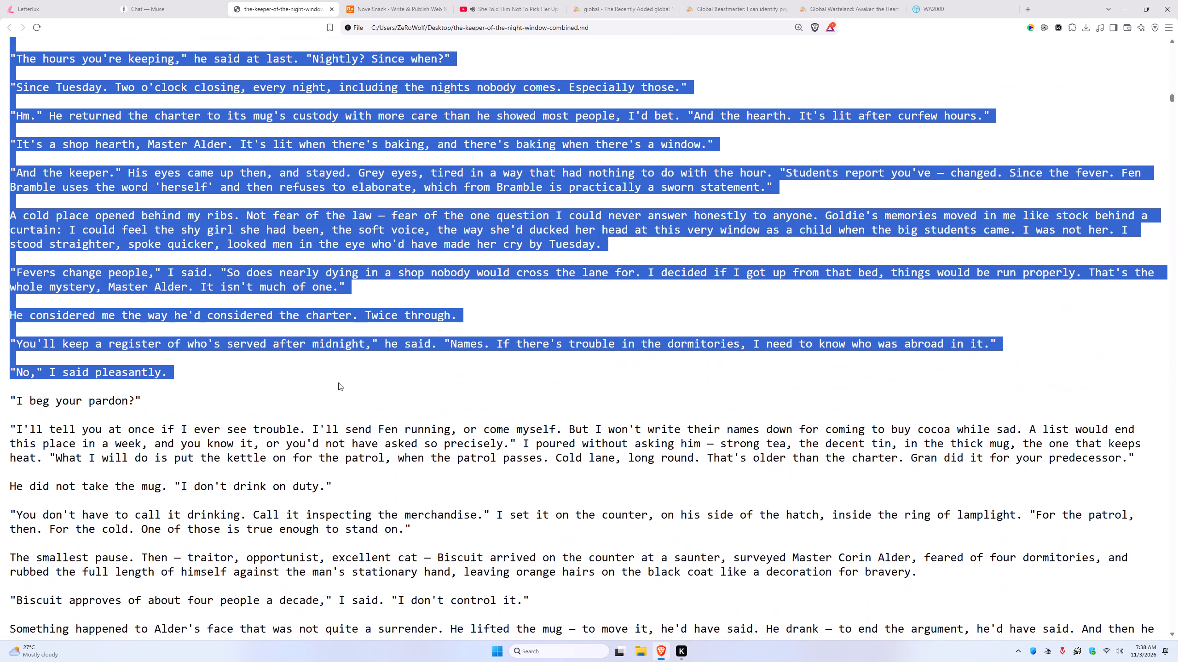
drag(338, 382, 554, 496)
scroll(513, 408, down, 2)
scroll(618, 438, down, 1)
scroll(617, 438, up, 1)
scroll(615, 439, down, 2)
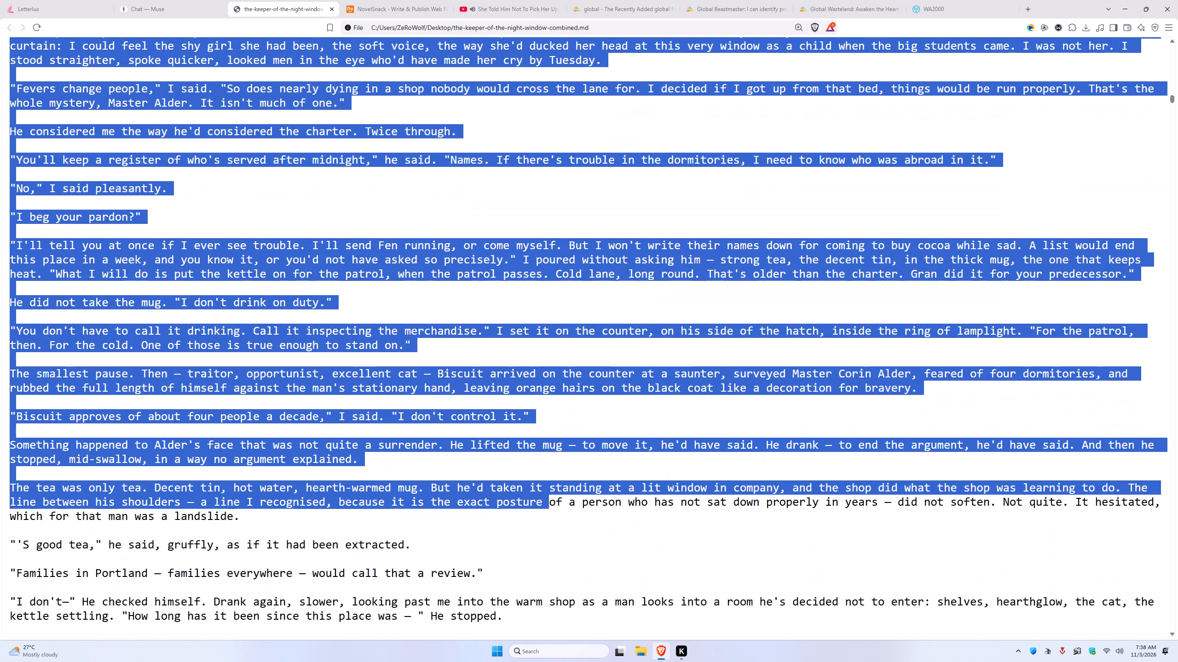
drag(554, 496, 375, 454)
scroll(556, 496, down, 3)
scroll(578, 462, down, 2)
scroll(375, 454, down, 1)
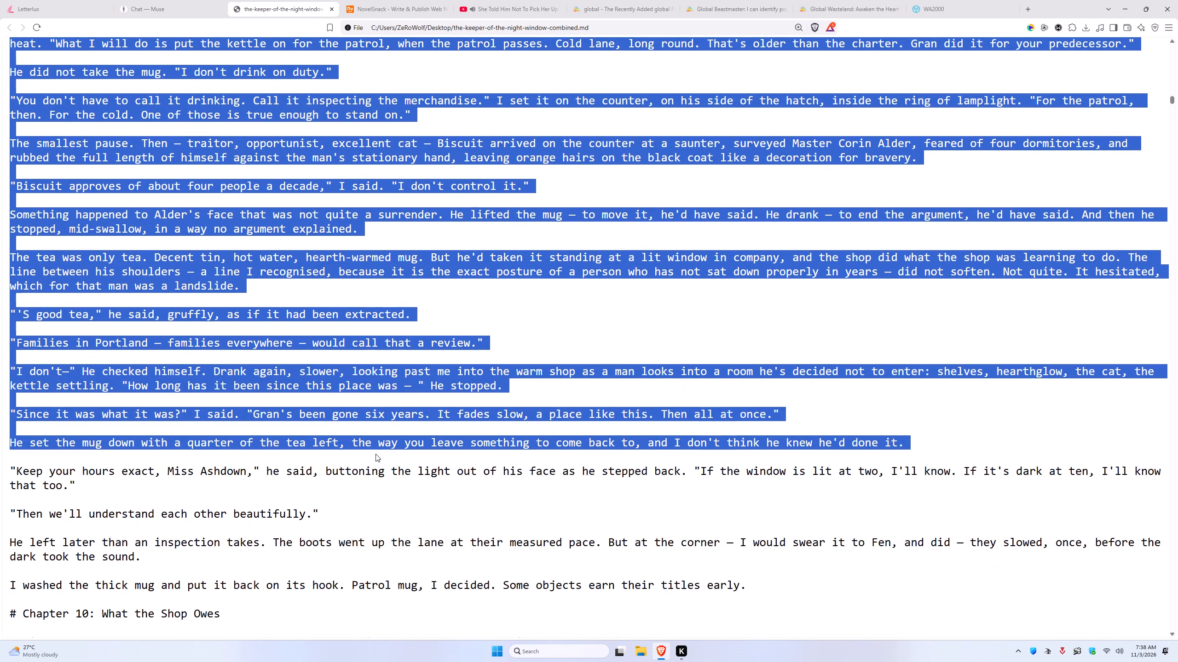
scroll(375, 454, down, 1)
drag(375, 454, 751, 493)
key(ctrl+c)
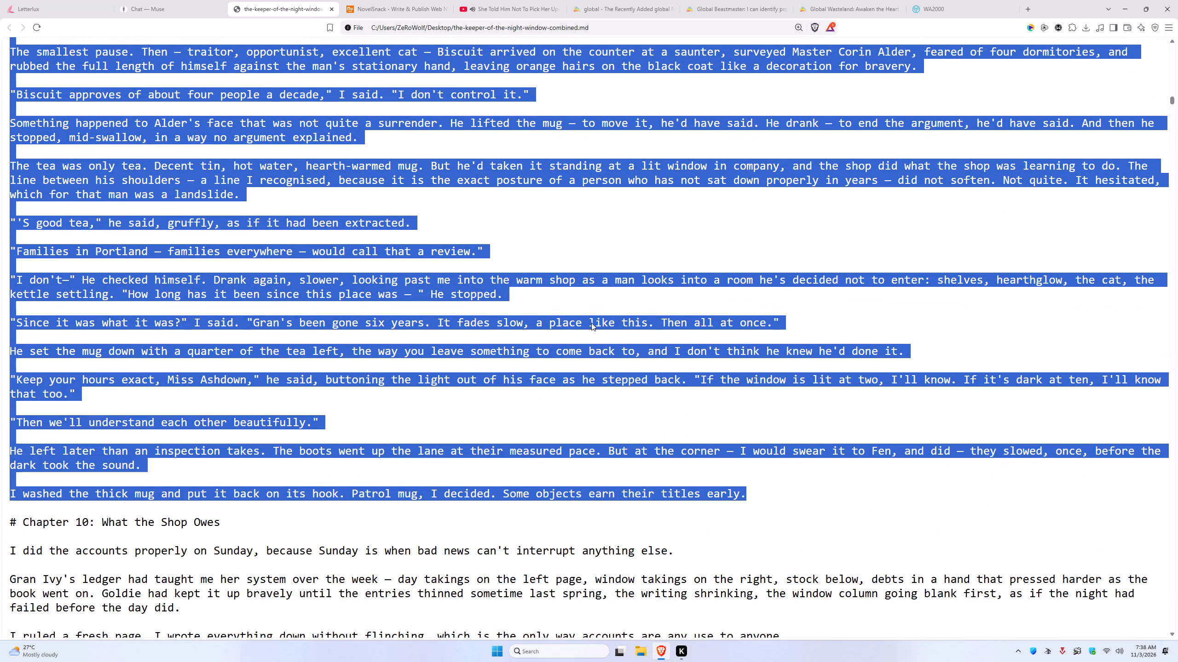
click(400, 0)
click(391, 236)
key(ctrl+v)
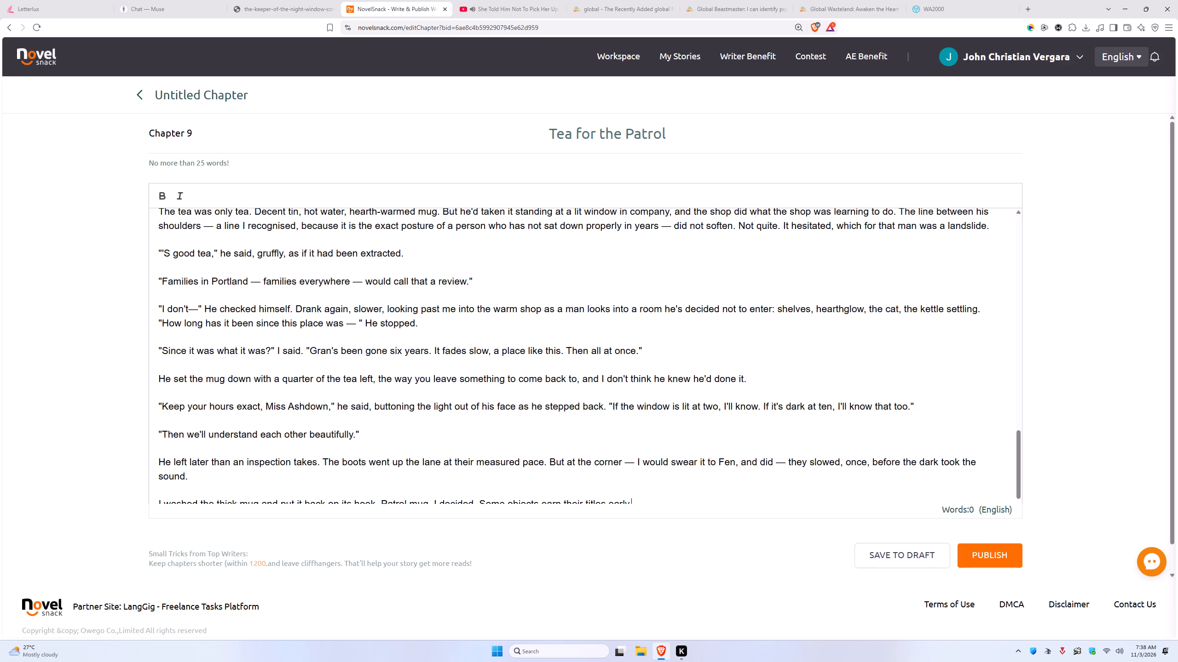
Publish Chapter 9 with the schedule set to Now and dismiss the confirmation.
click(991, 556)
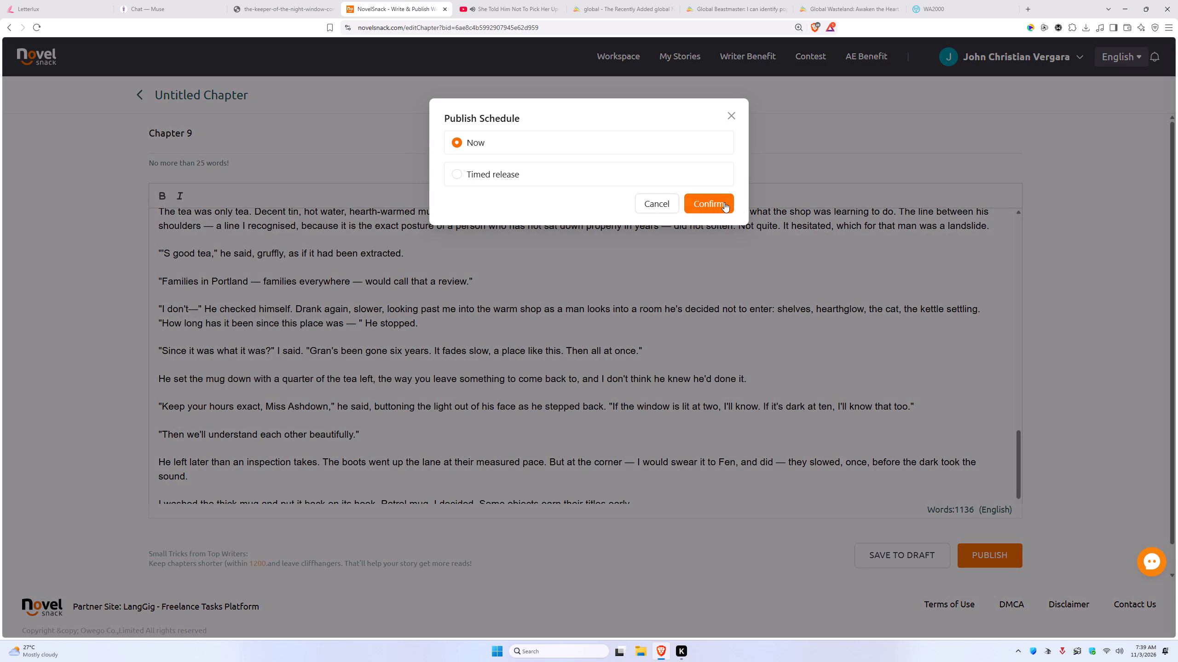
click(724, 202)
click(650, 386)
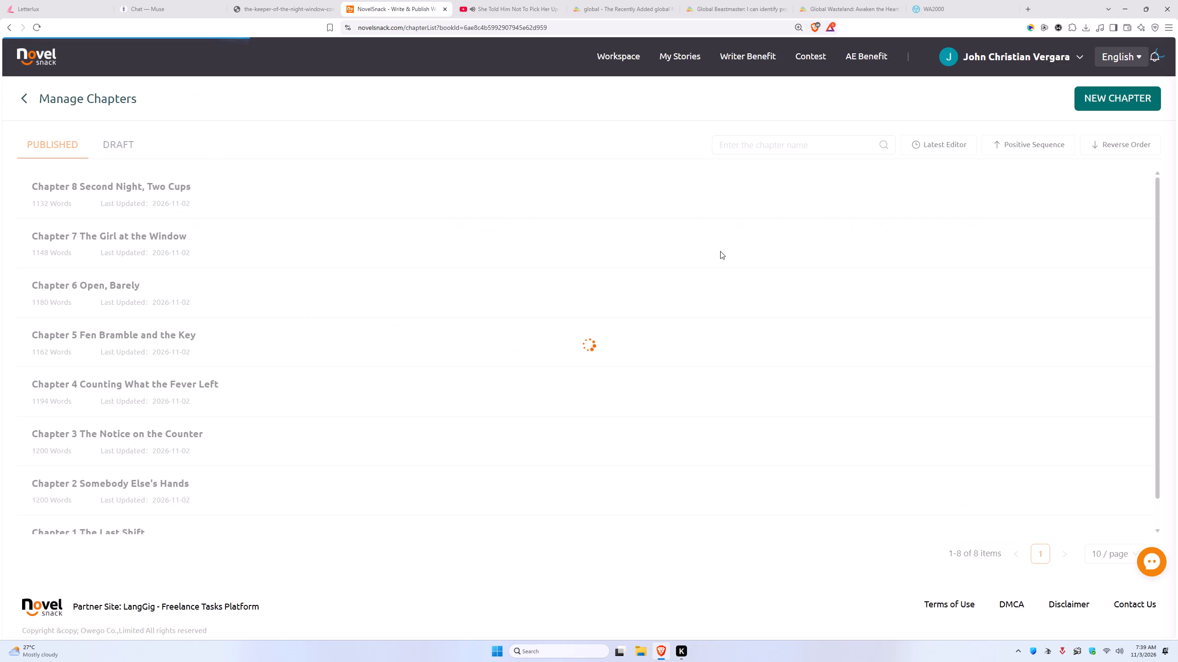
Start another new chapter and title it "What the Shop Owes", copied from the manuscript's Chapter 10 heading.
click(1130, 101)
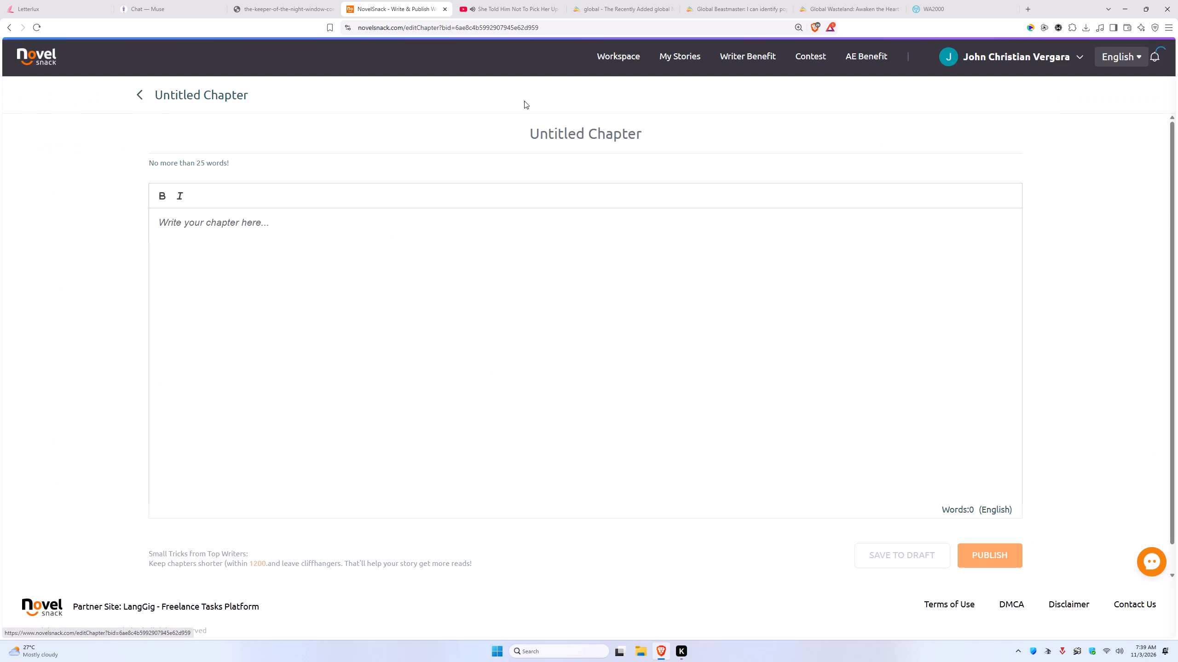
double_click(276, 0)
scroll(359, 373, down, 6)
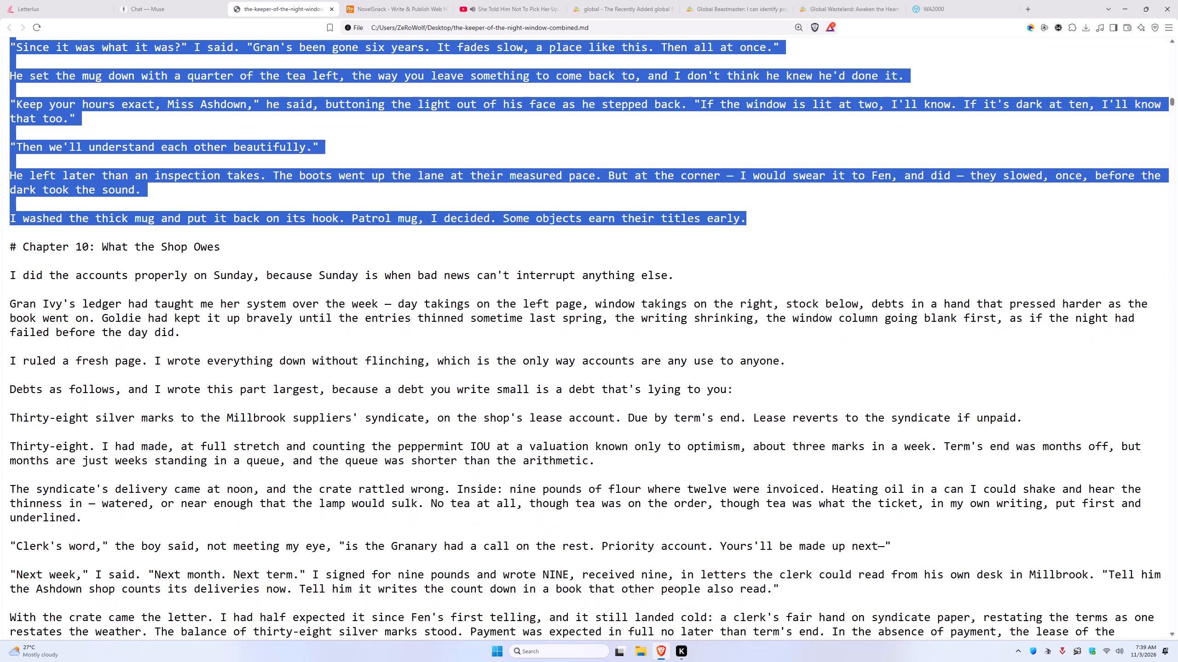
drag(101, 248, 239, 242)
key(ctrl+c)
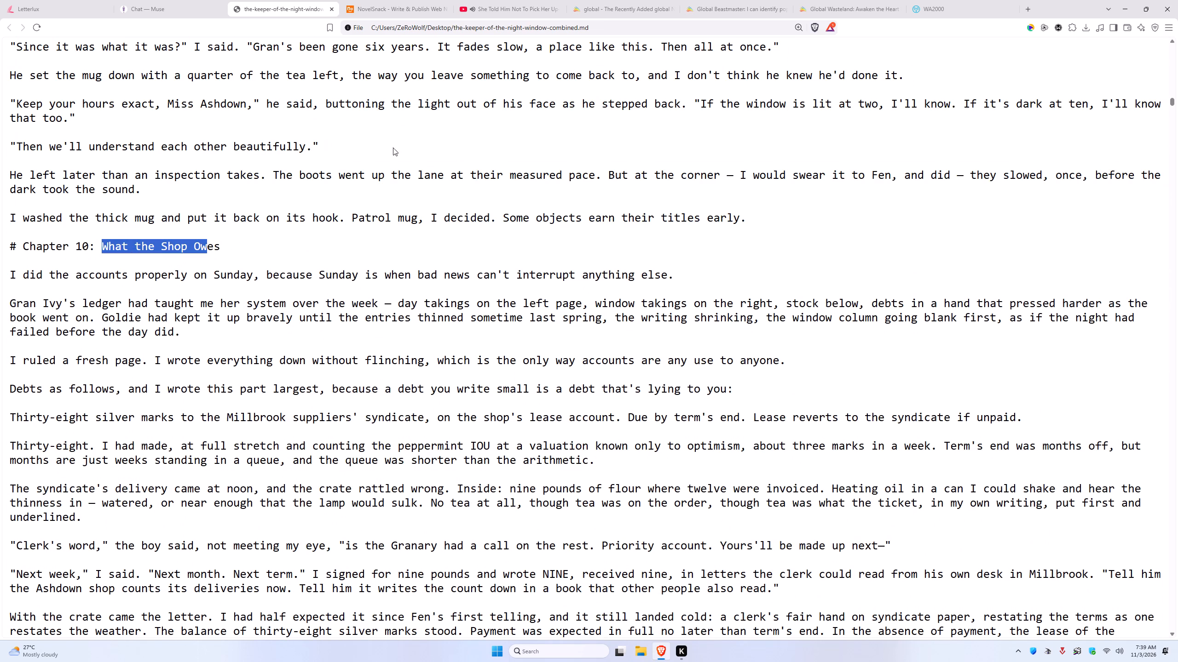
click(405, 0)
click(585, 141)
key(ctrl+v)
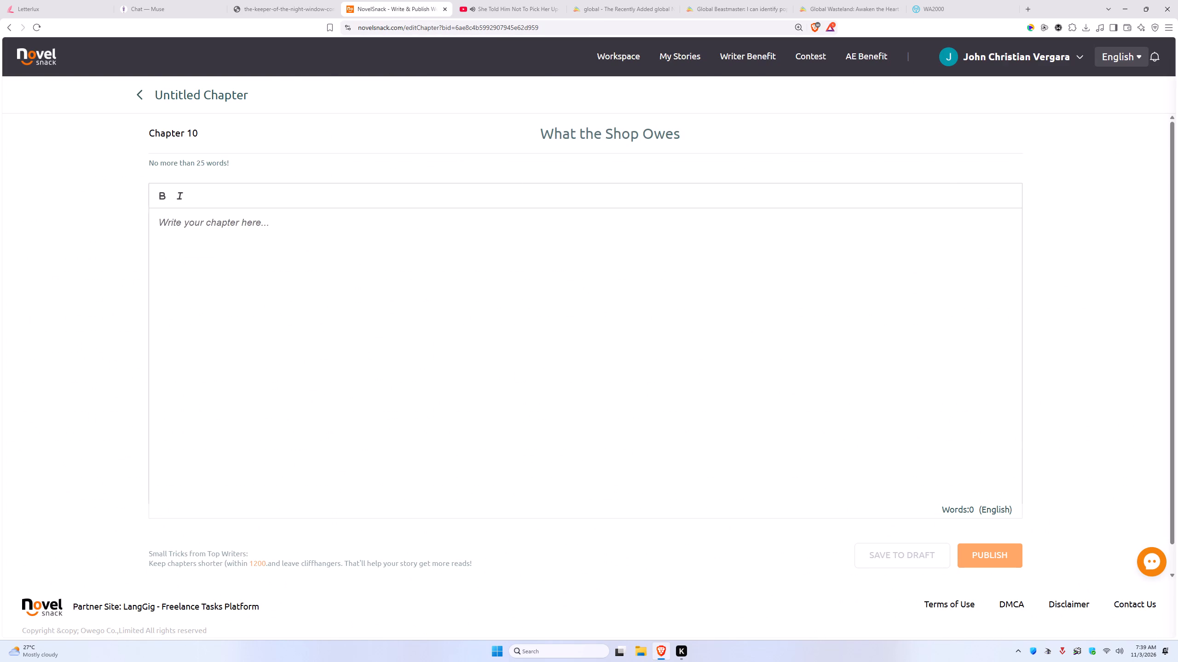
Copy the manuscript's Chapter 10 text, from below its heading through "A list on the back of a flour bill.", into the new chapter's body.
drag(298, 0, 283, 0)
drag(10, 273, 484, 383)
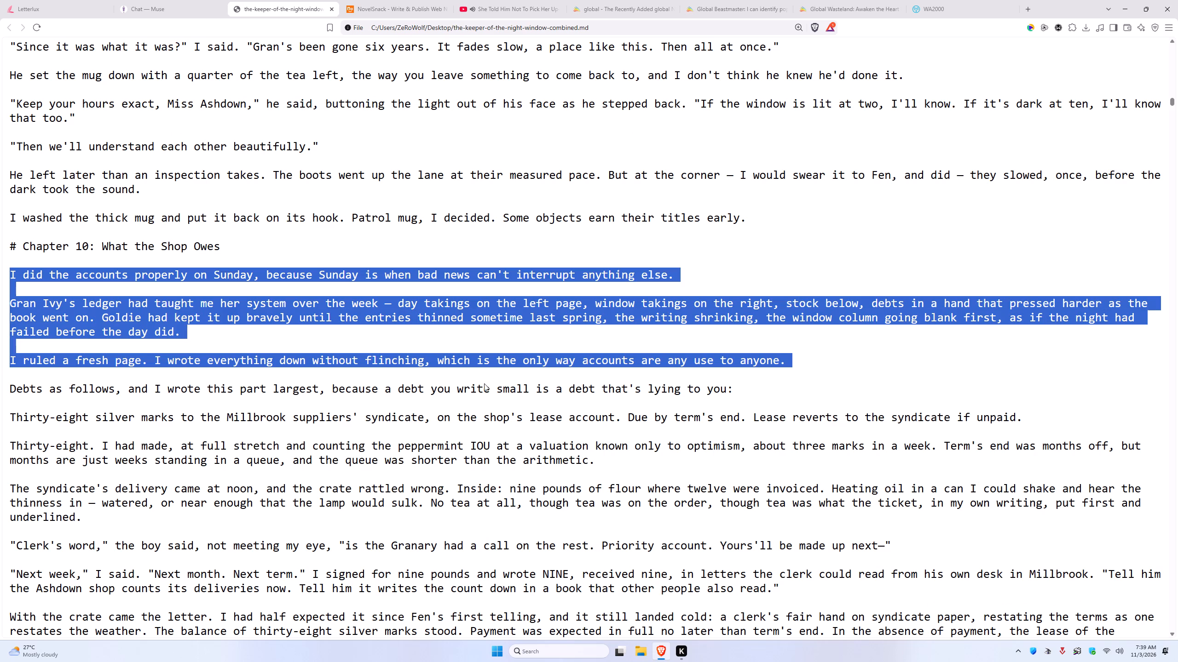
drag(484, 383, 551, 434)
scroll(550, 438, down, 4)
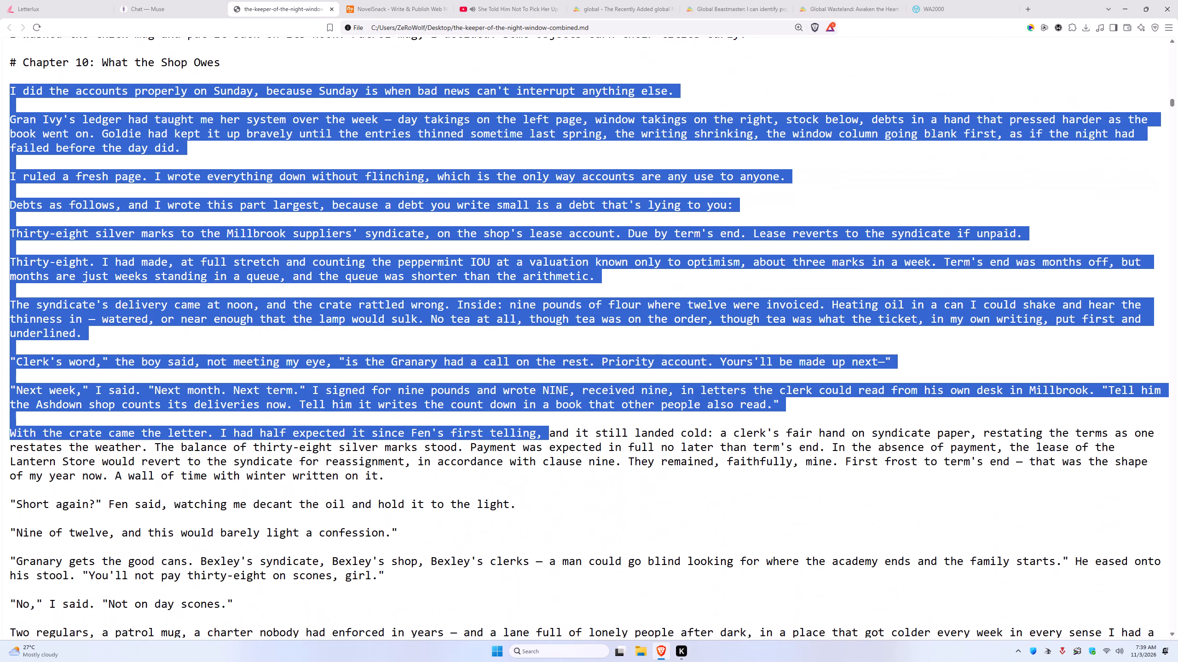
drag(551, 434, 550, 444)
scroll(551, 434, down, 8)
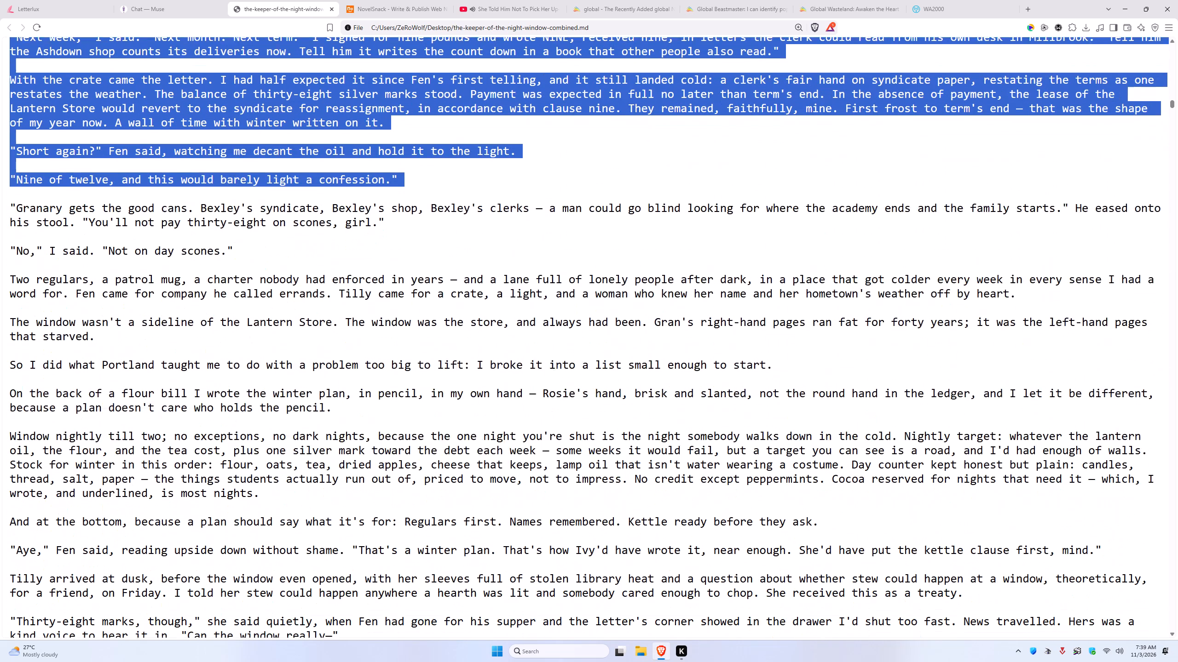
drag(550, 444, 586, 460)
scroll(572, 445, down, 4)
scroll(644, 449, down, 2)
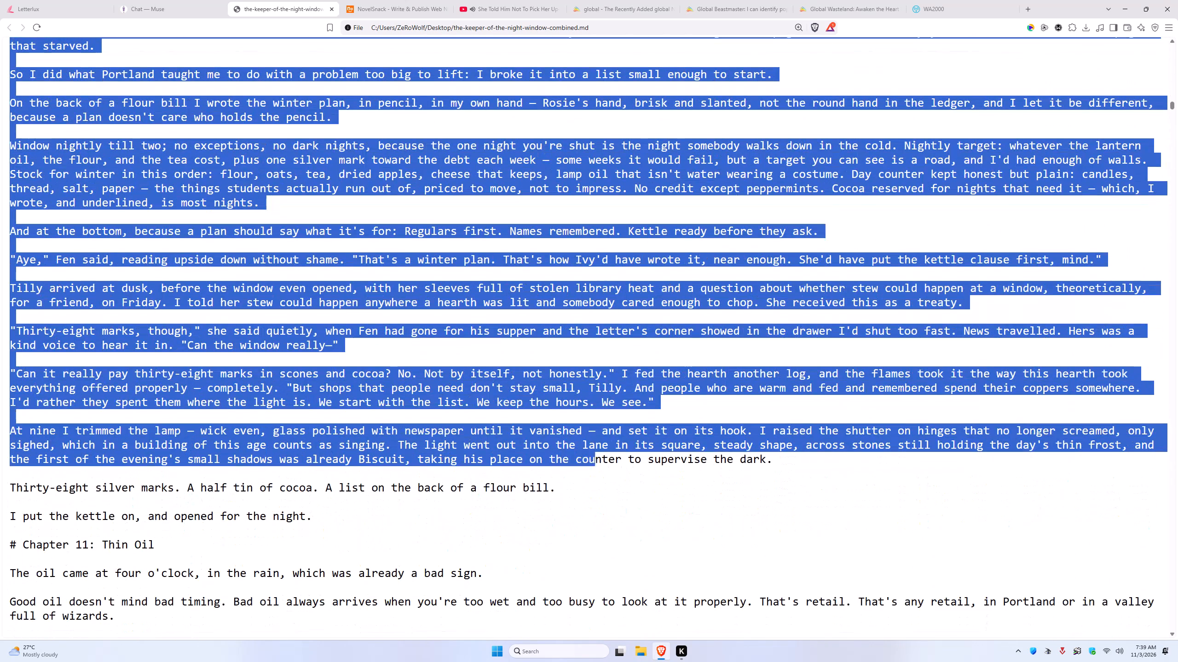
drag(586, 460, 436, 507)
key(ctrl+c)
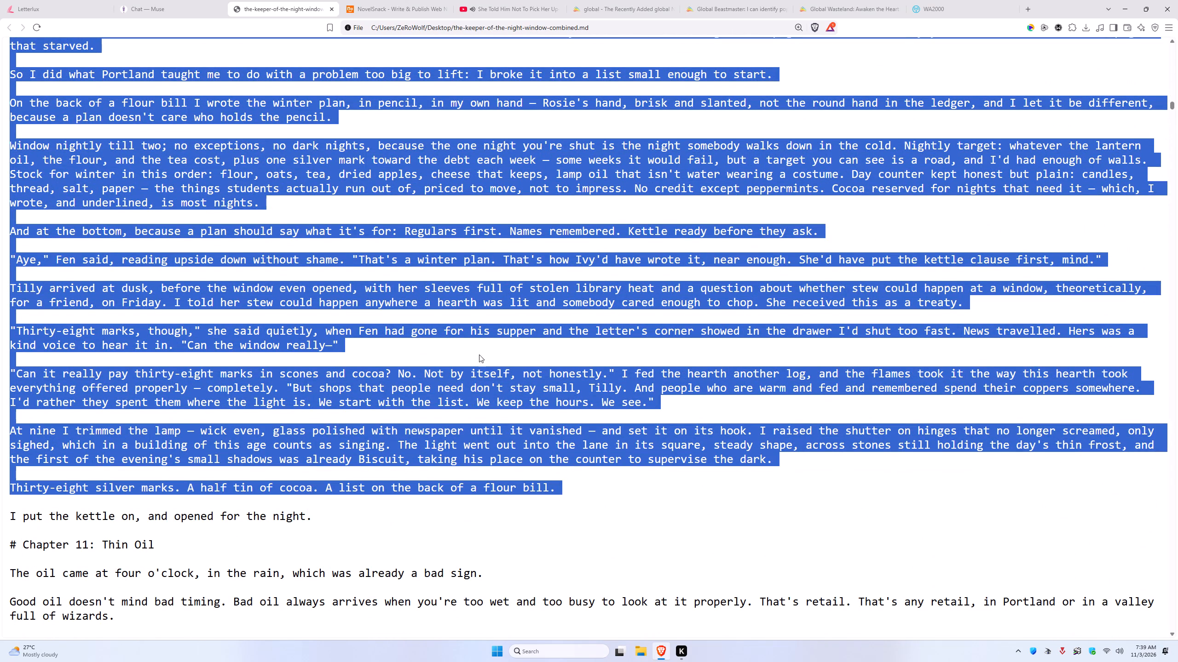
click(387, 0)
click(485, 283)
key(ctrl+v)
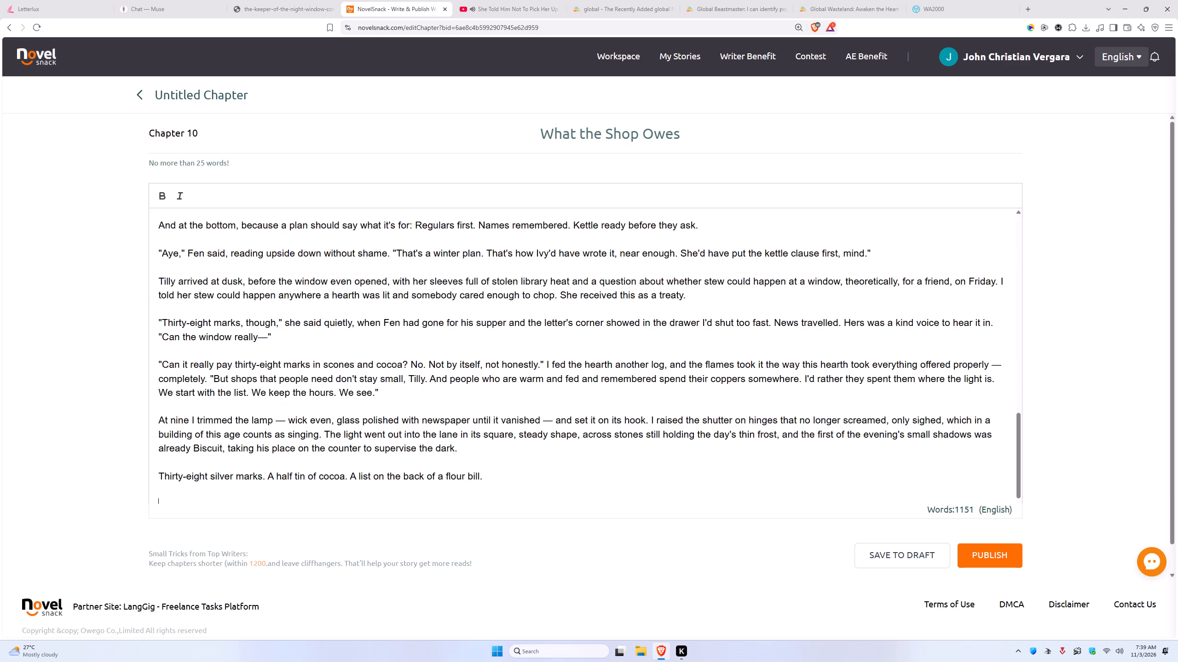
Append Chapter 10's missing last line, "I put the kettle on, and opened for the night.", from the manuscript to the end of the chapter body.
scroll(528, 460, down, 4)
click(279, 0)
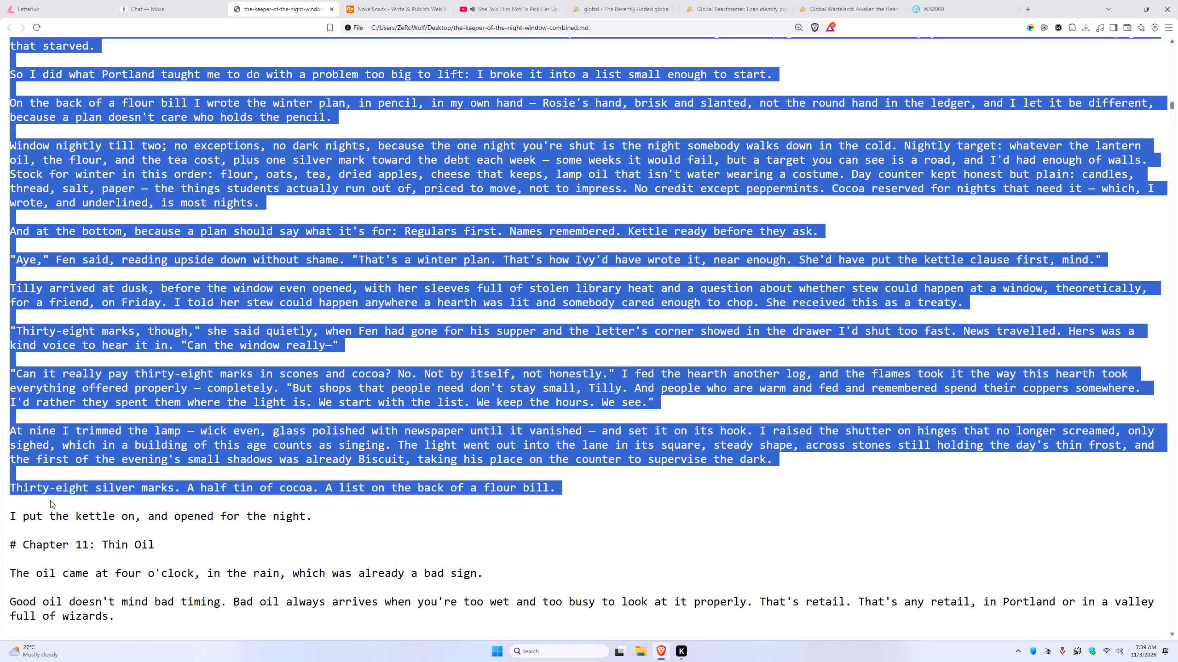
drag(10, 515, 320, 514)
key(ctrl+c)
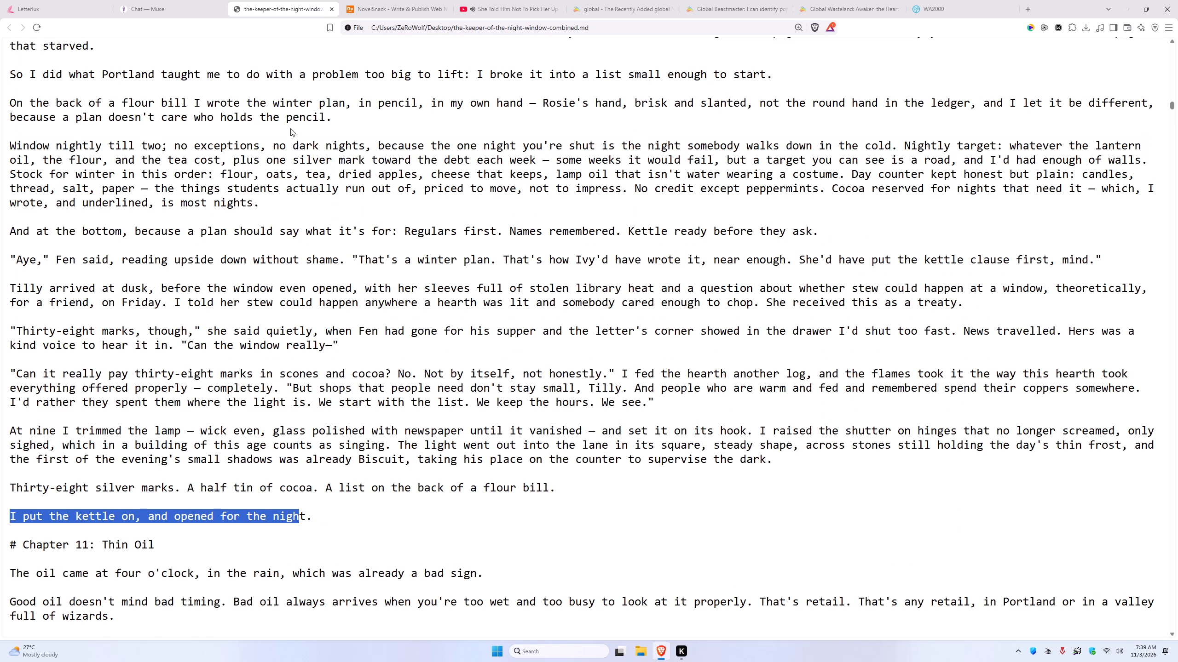
double_click(373, 0)
key(ctrl+v)
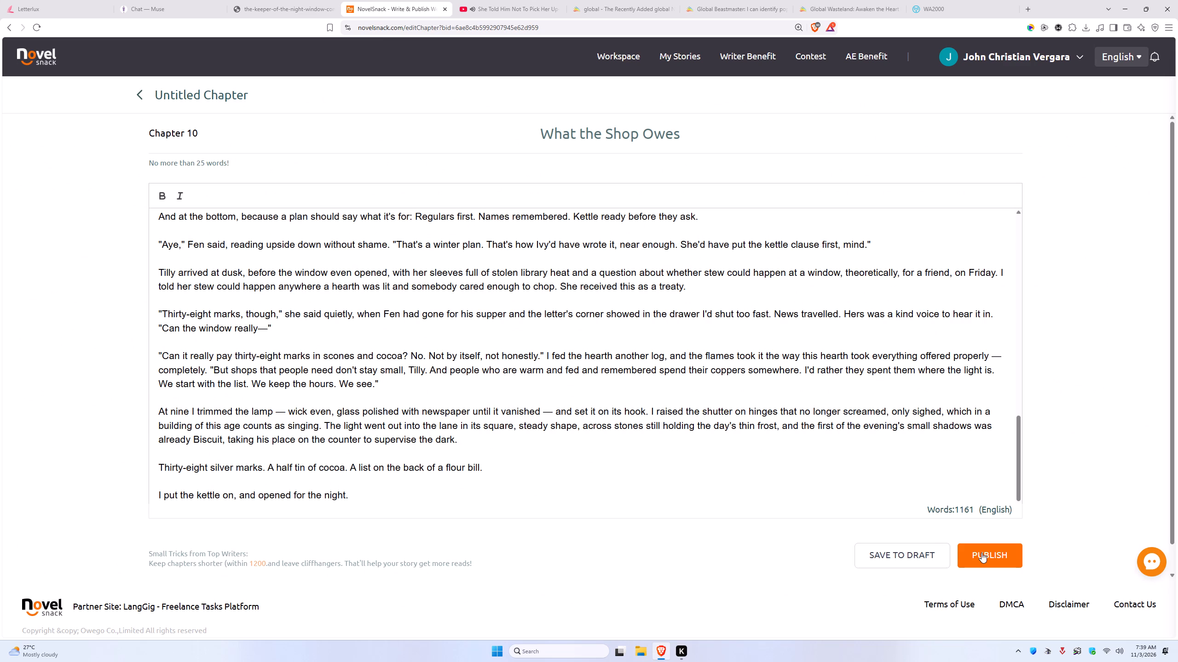
Publish Chapter 10 with the schedule set to Now and dismiss the confirmation.
click(983, 554)
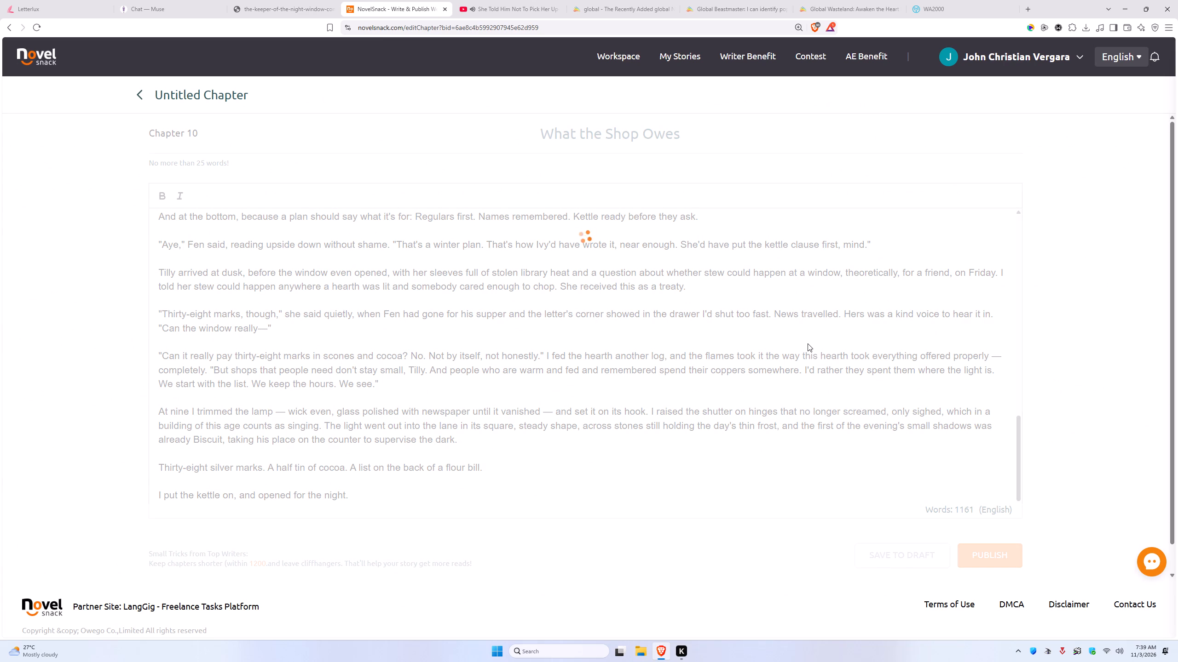
click(715, 200)
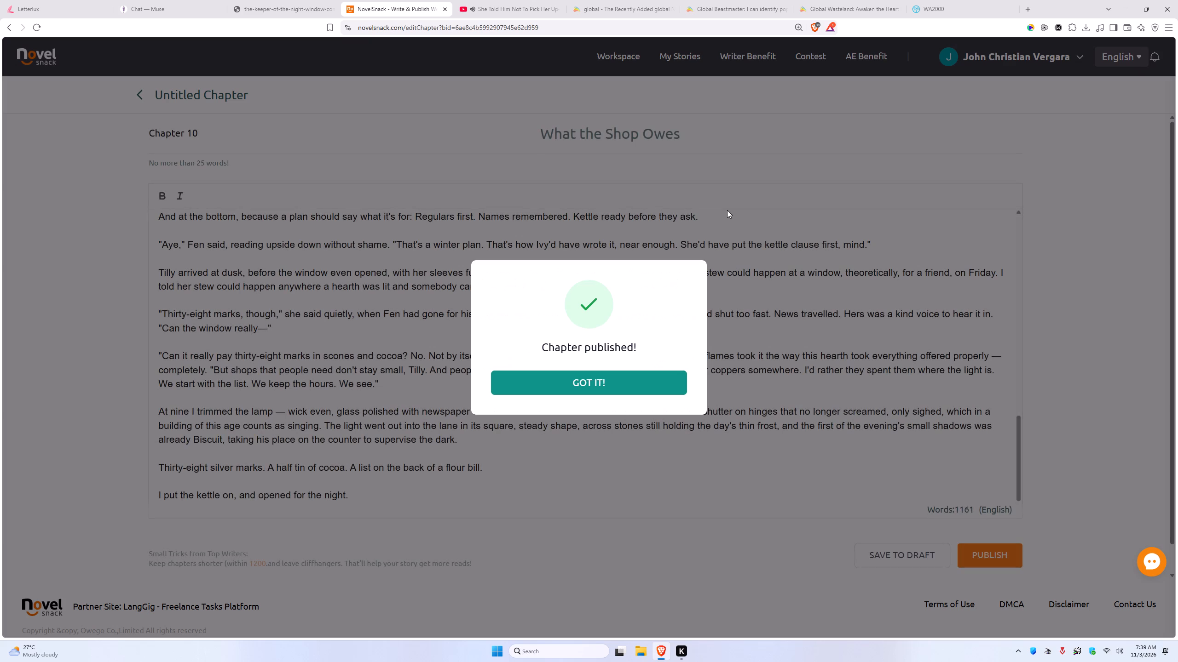
click(618, 382)
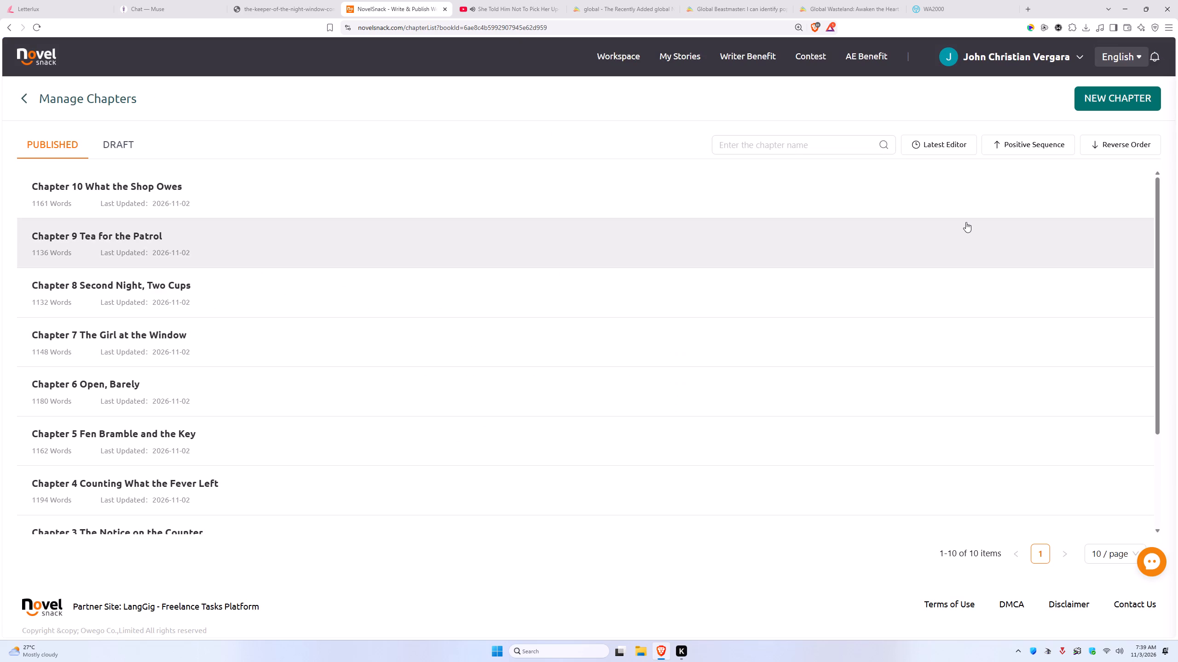
Leave the chapter list and open the My Stories overview to check the story's progress.
click(23, 94)
click(685, 54)
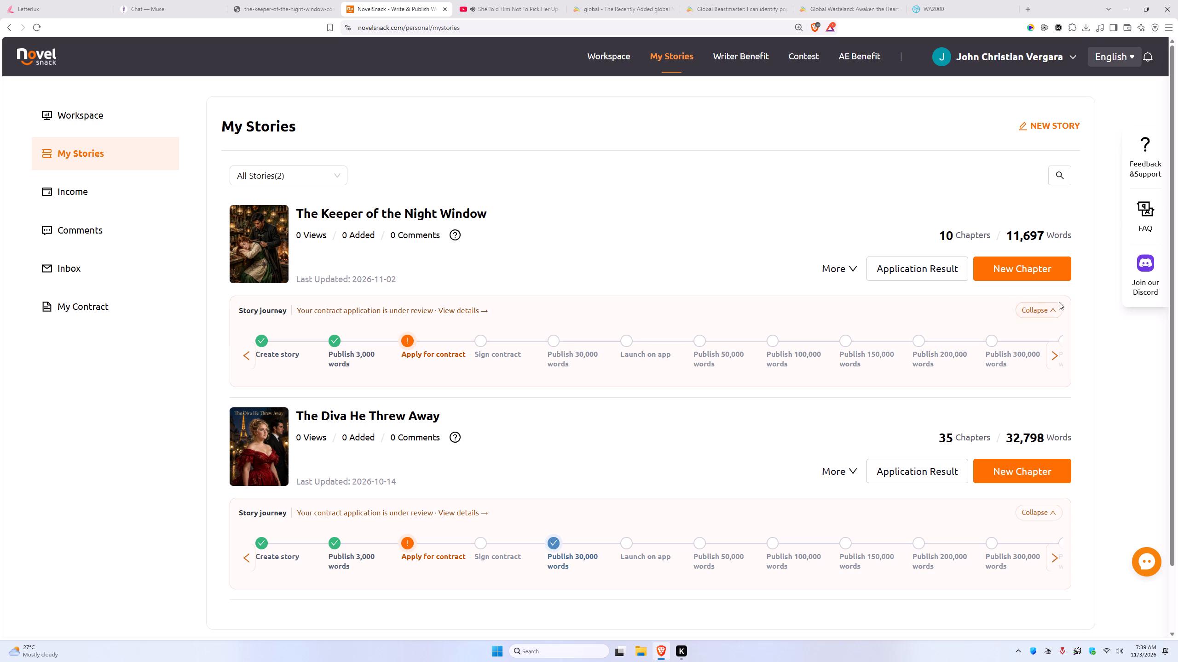
Start a new chapter of The Keeper of the Night Window and title it "Thin Oil", copied from the manuscript's Chapter 11 heading.
click(1047, 269)
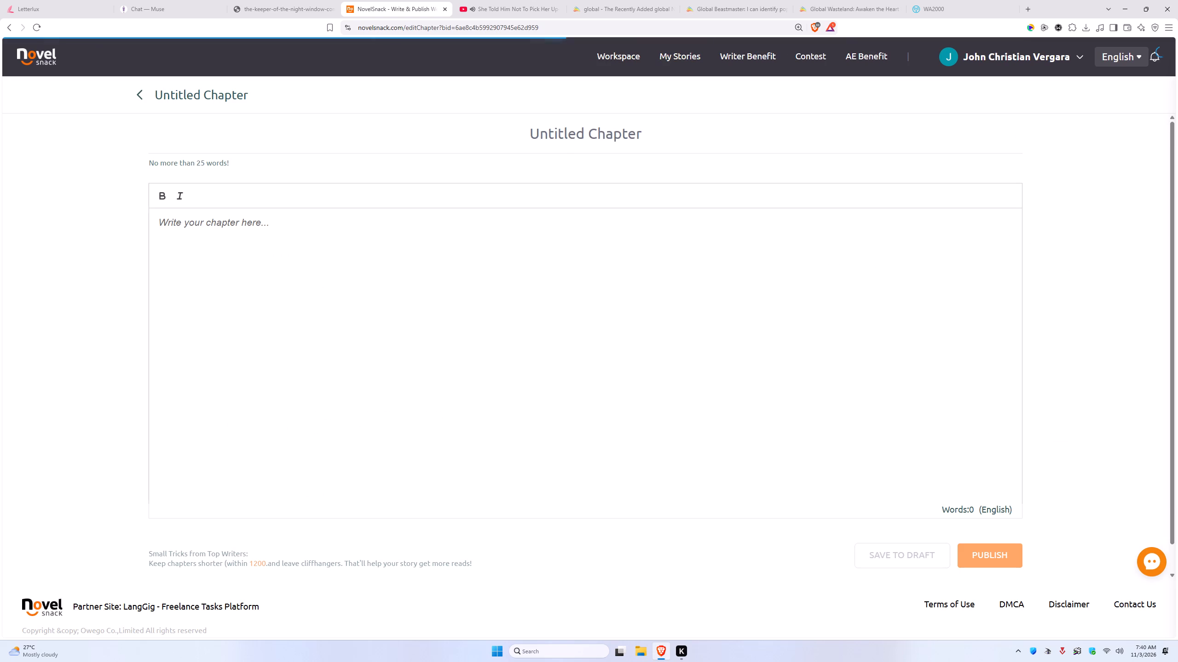
click(260, 0)
scroll(398, 370, down, 8)
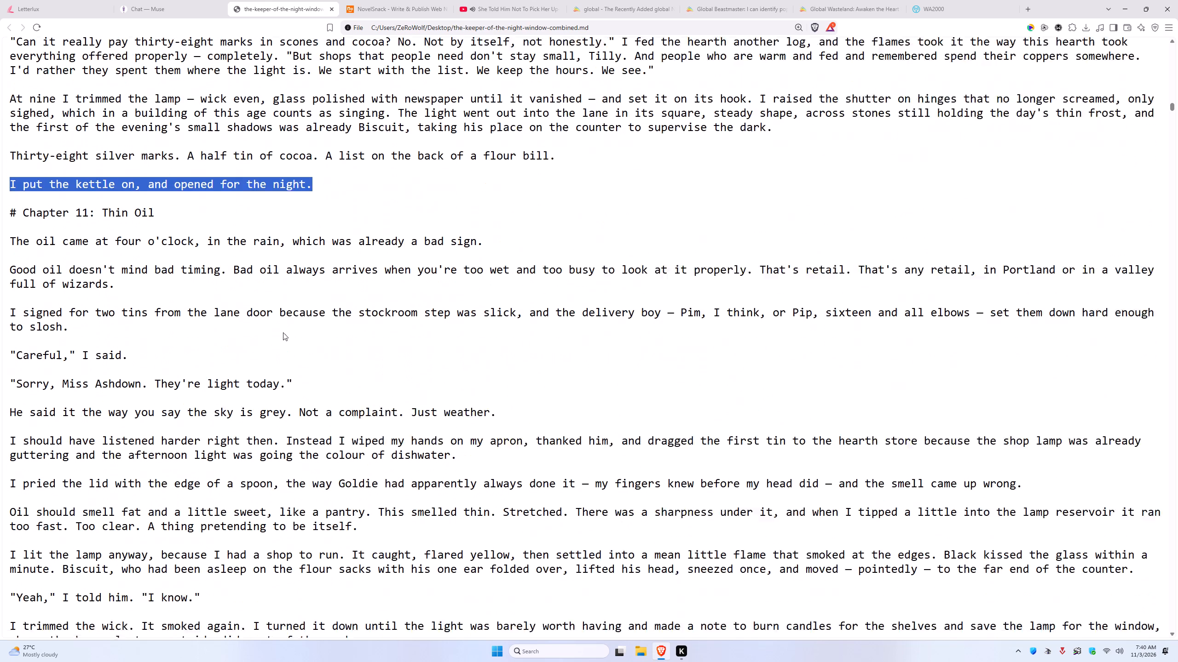
drag(103, 176, 180, 176)
key(ctrl+c)
click(393, 0)
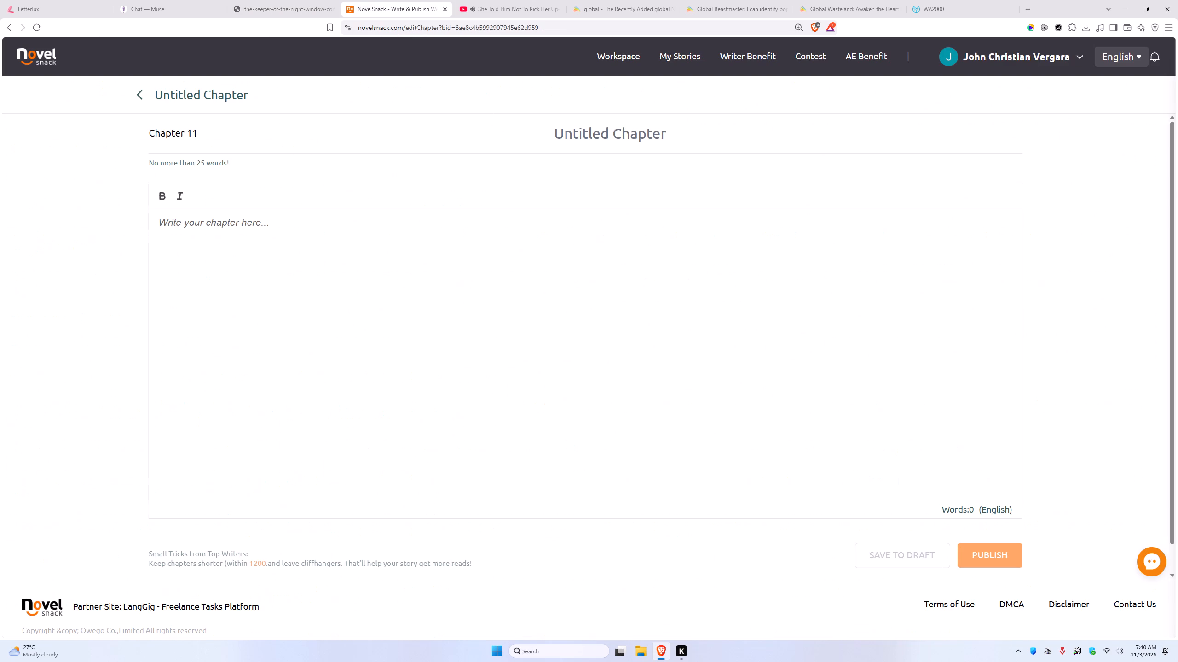
click(603, 138)
key(ctrl+v)
Copy the manuscript's full Chapter 11 text, ending at "Don't sit on the evidence," I told him, and closed the book., into the chapter body.
click(298, 0)
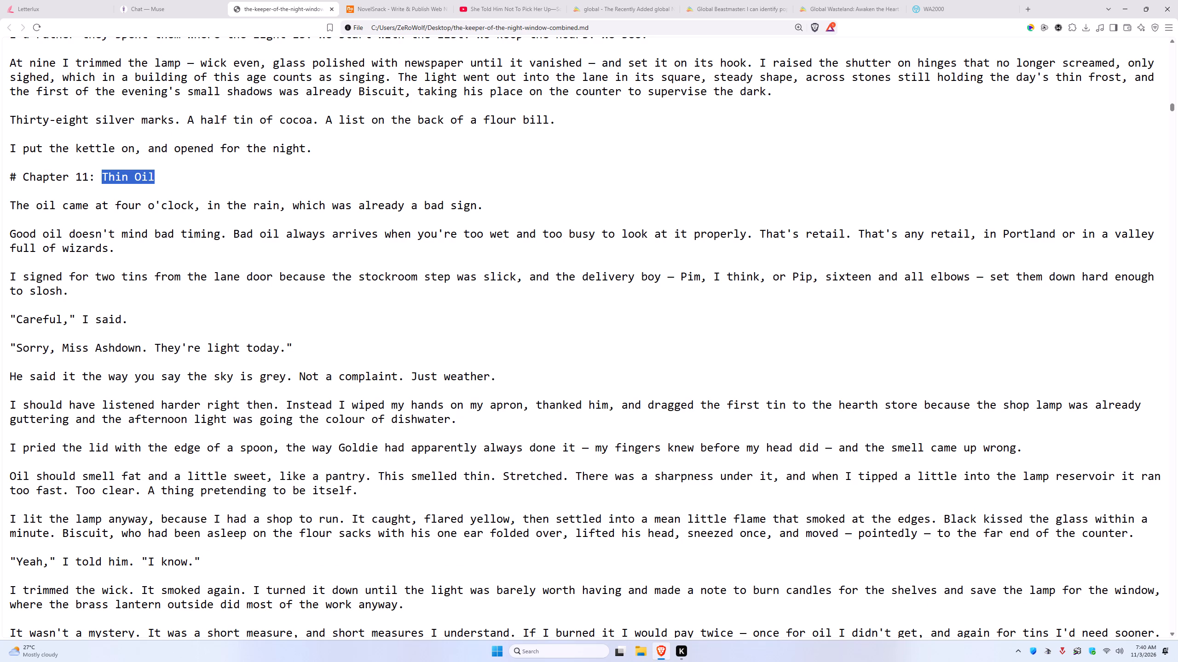
drag(11, 202, 594, 433)
scroll(595, 428, down, 2)
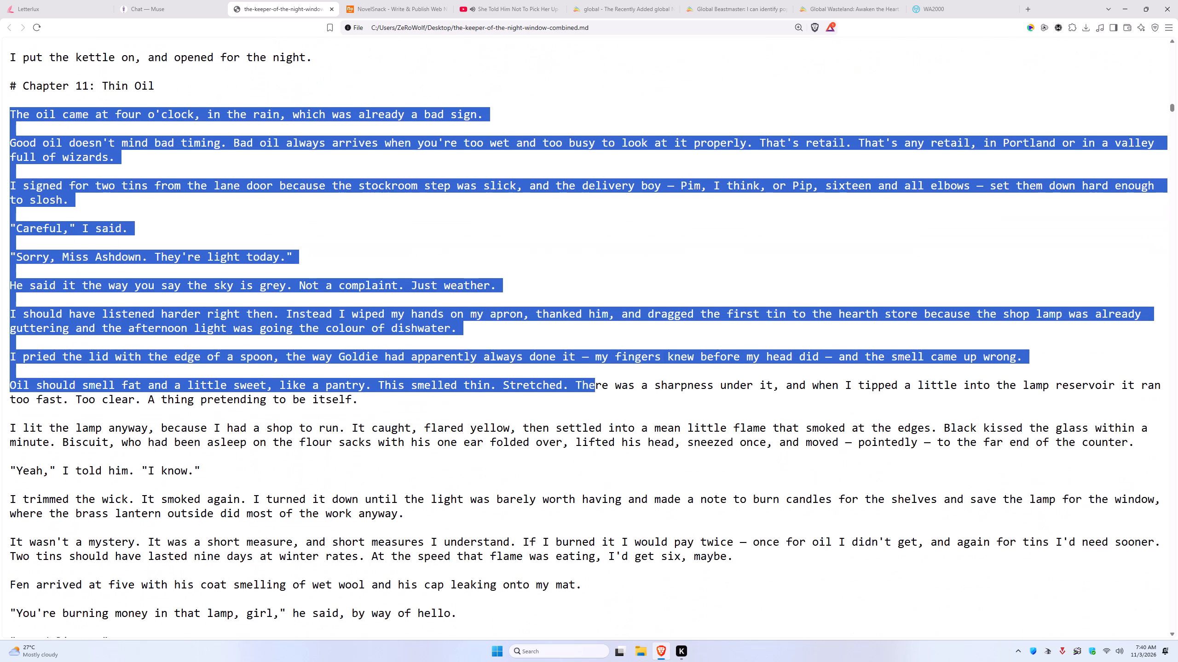
drag(594, 433, 662, 453)
scroll(594, 433, down, 5)
scroll(662, 452, down, 2)
scroll(662, 452, up, 1)
scroll(662, 452, down, 4)
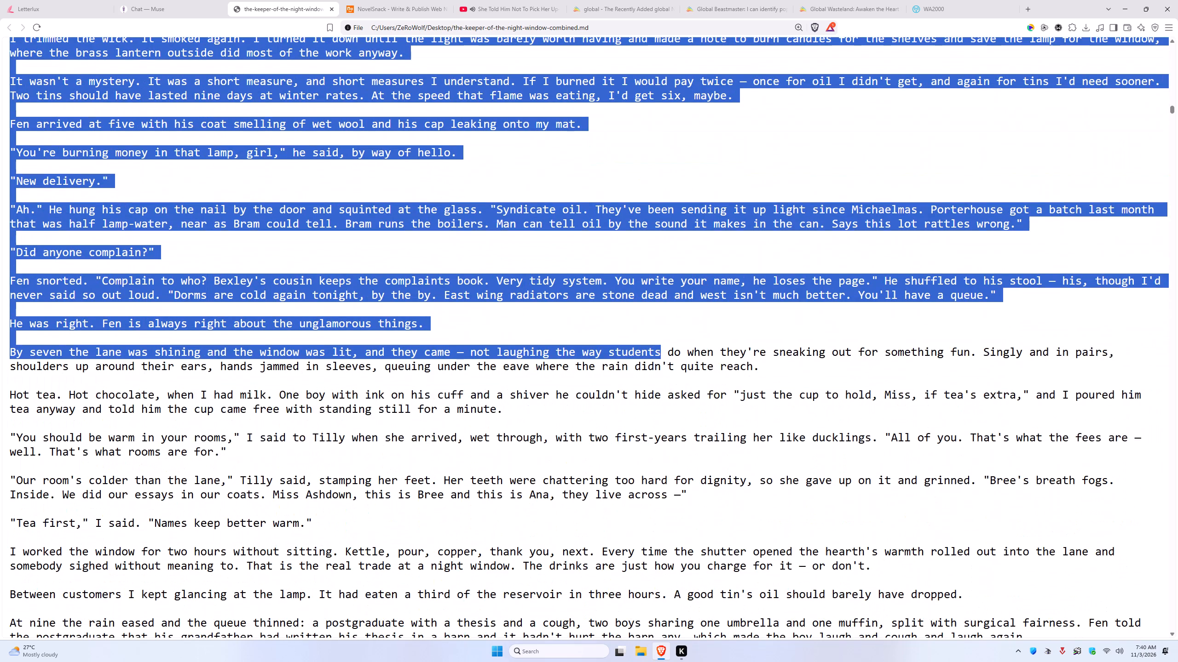
drag(662, 453, 561, 451)
scroll(559, 456, down, 7)
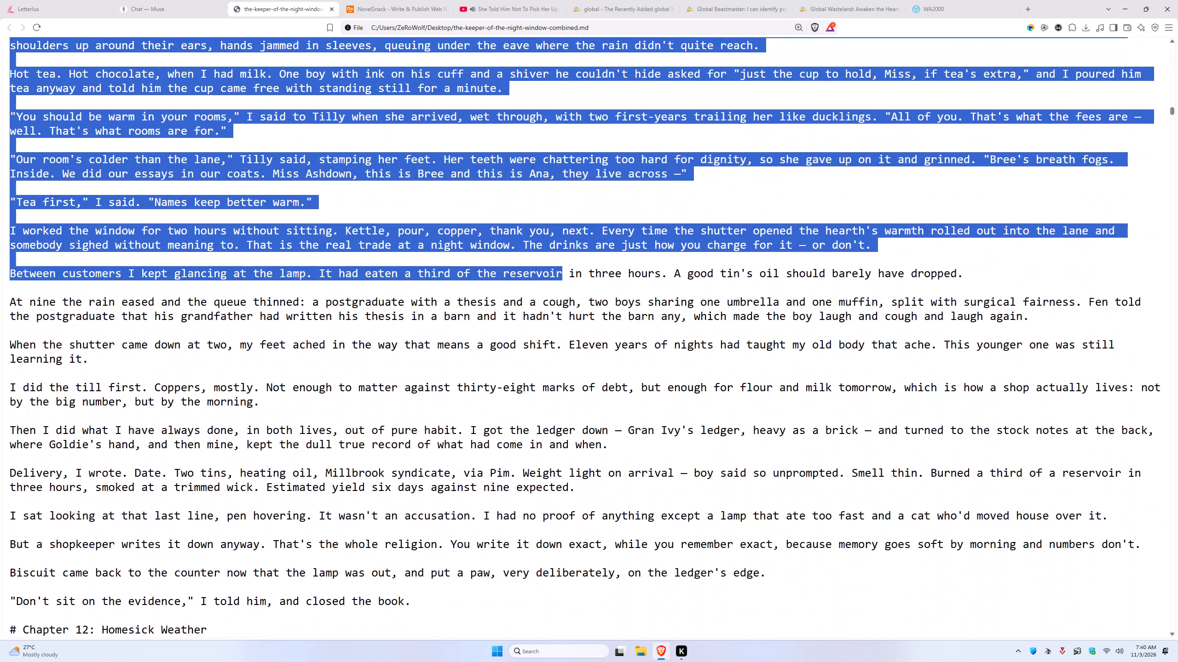
drag(561, 451, 417, 512)
scroll(561, 451, down, 2)
key(ctrl+c)
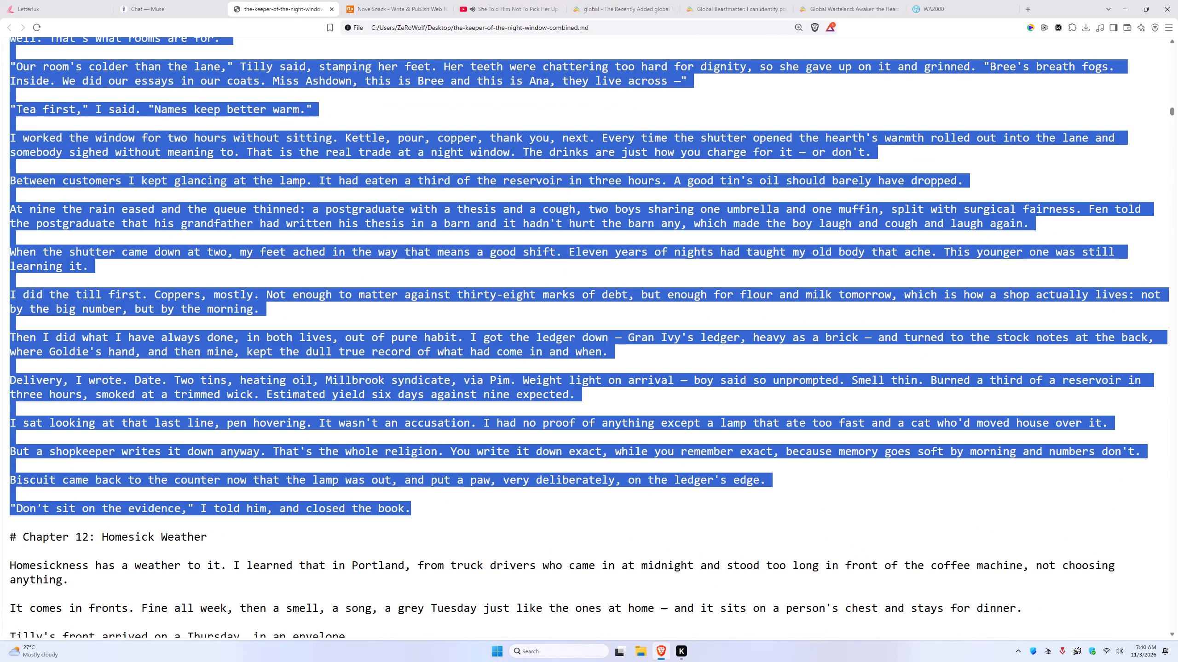
click(399, 0)
click(507, 254)
key(ctrl+v)
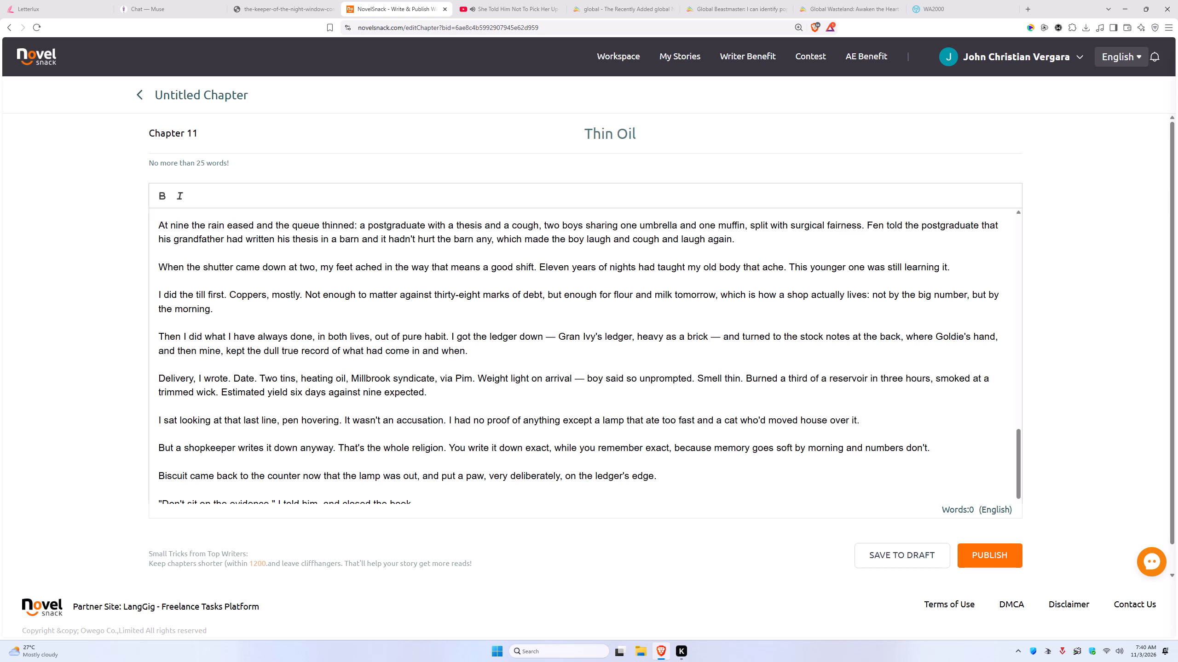
Publish Chapter 11 with the schedule set to Now and dismiss the confirmation.
click(985, 547)
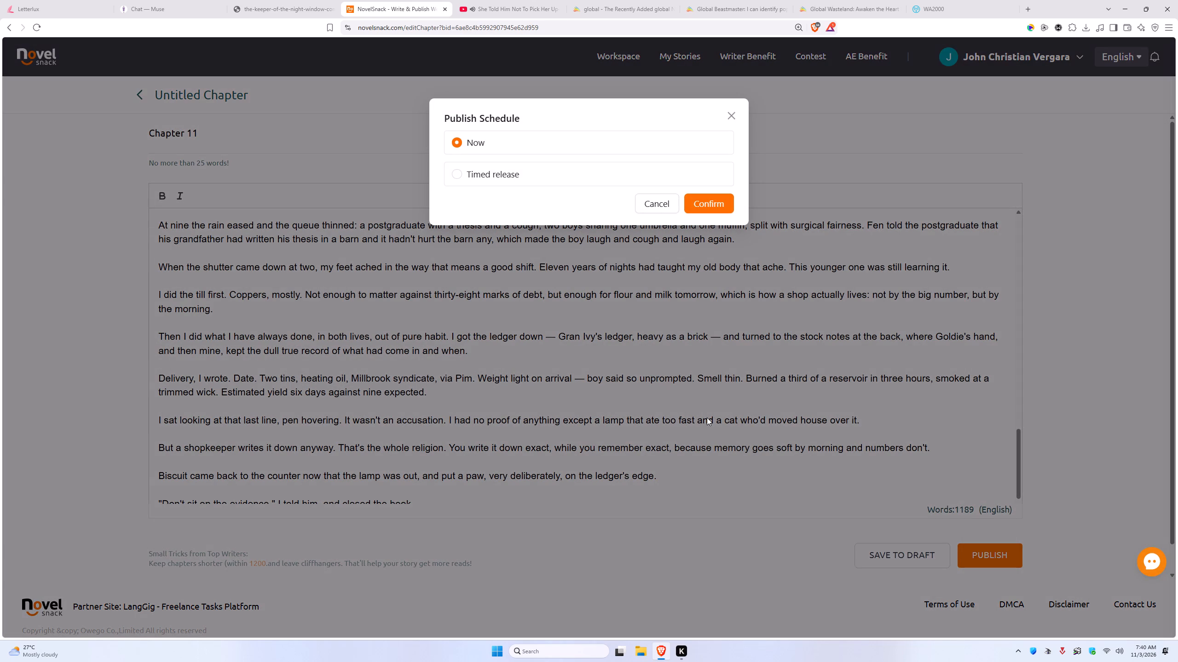
click(719, 205)
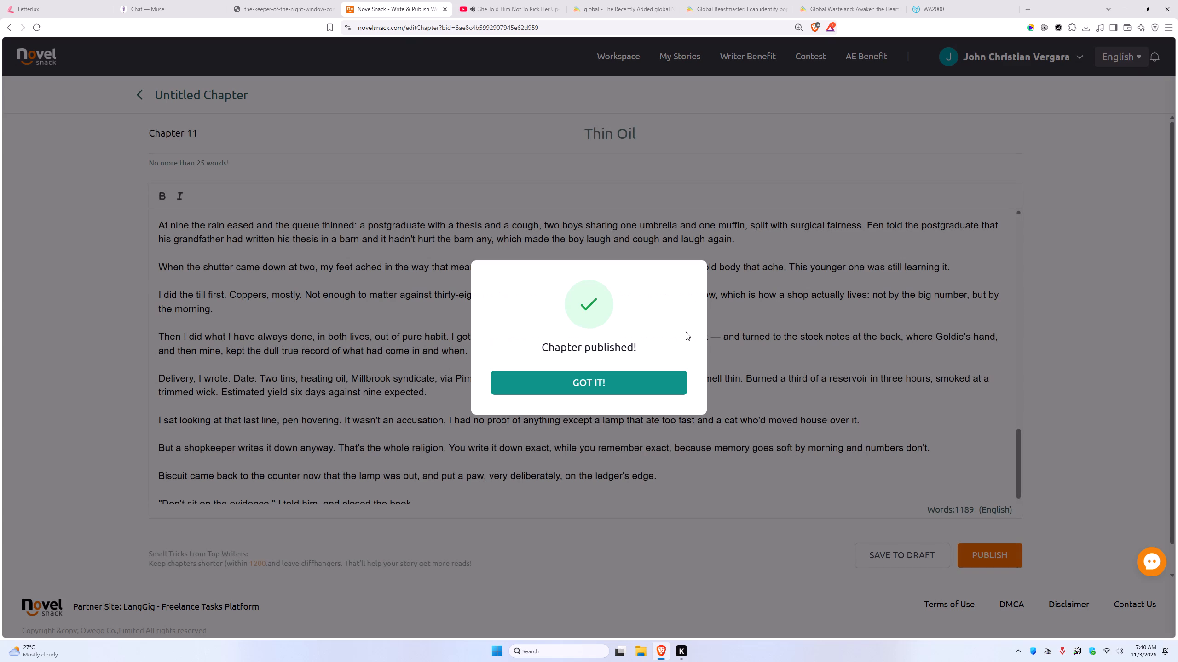
click(640, 364)
click(635, 375)
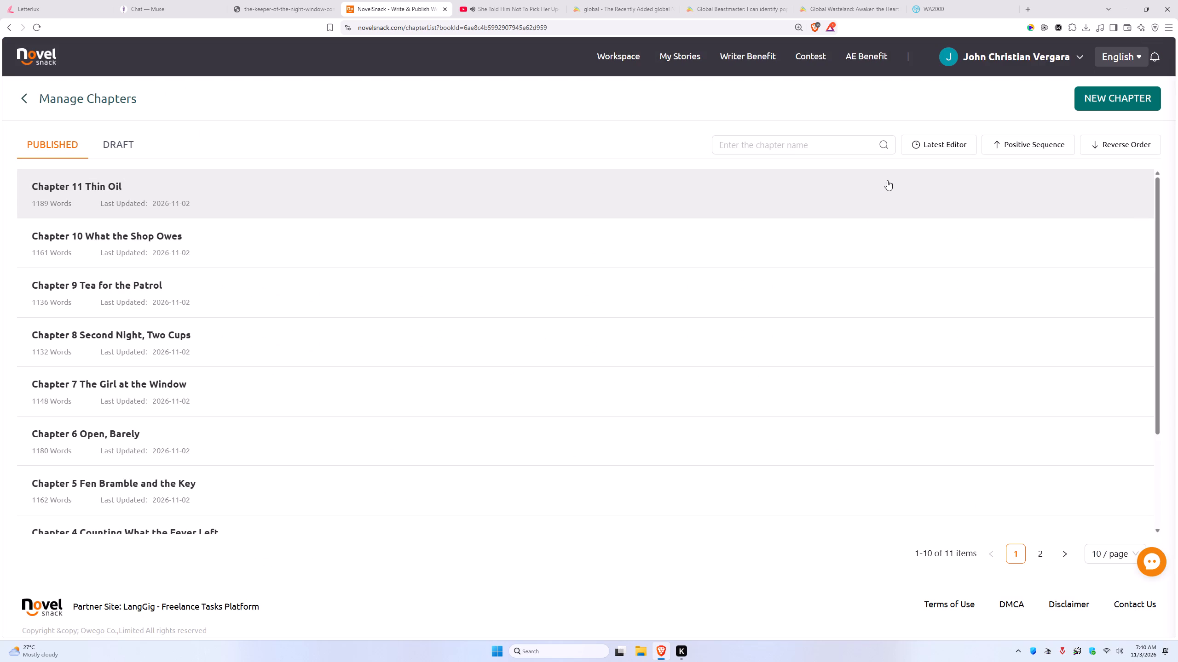
Start another new chapter and title it "Homesick Weather", copied from the manuscript's Chapter 12 heading.
click(1120, 98)
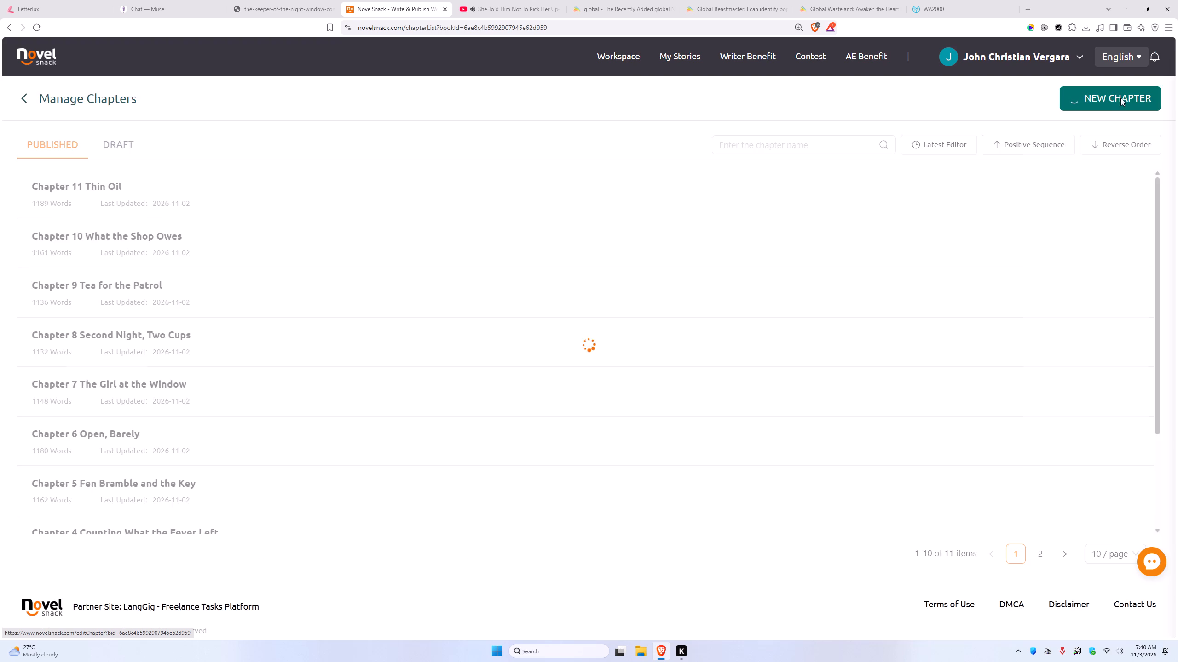
click(269, 0)
scroll(369, 394, down, 1)
scroll(369, 394, up, 1)
scroll(370, 394, down, 4)
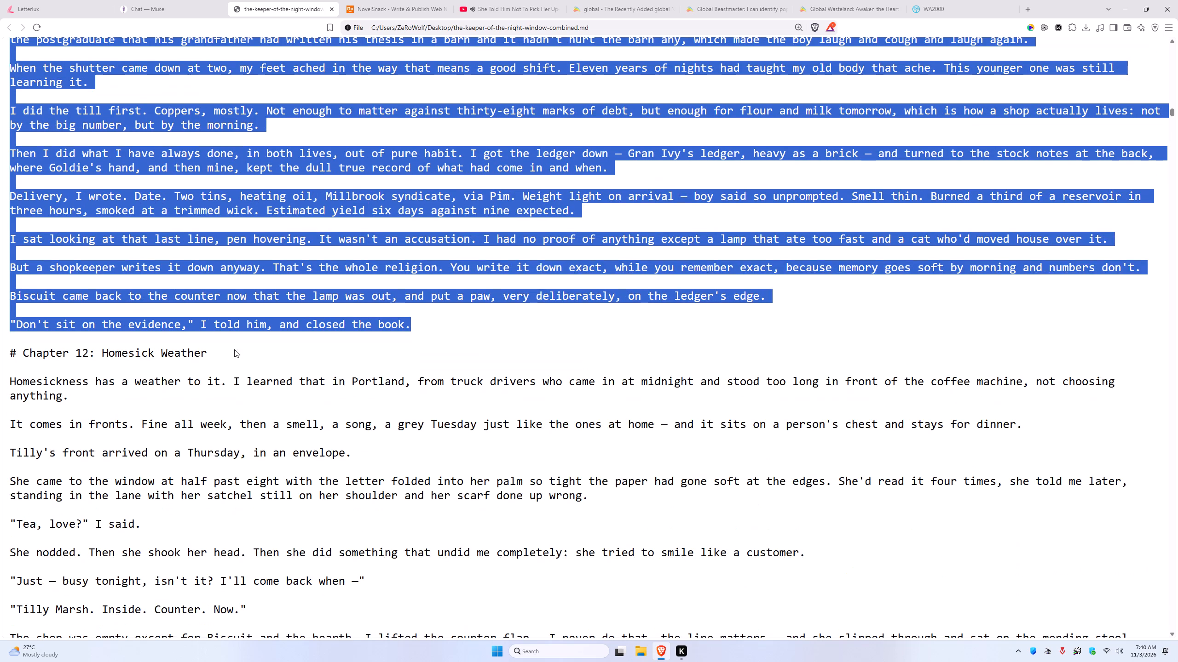
drag(102, 357, 234, 353)
key(ctrl+c)
click(363, 0)
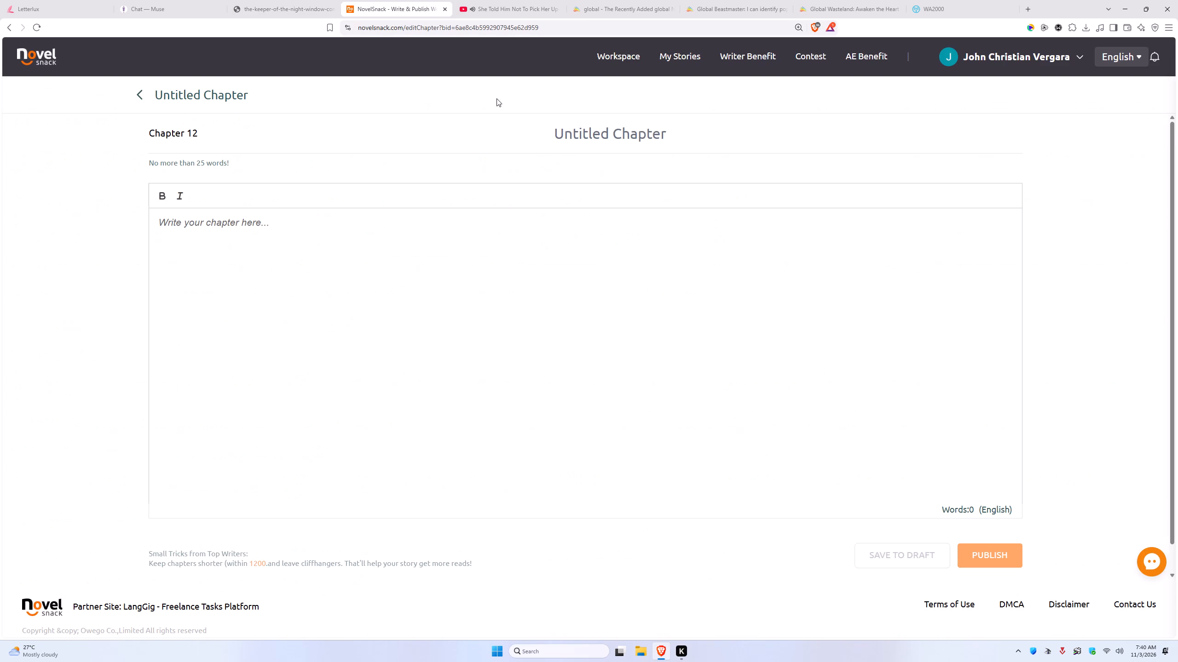
click(616, 136)
key(ctrl+v)
Copy the manuscript's full Chapter 12 text, from "Homesickness has a weather to it" through "and it isn't moving.", into the chapter body.
click(284, 0)
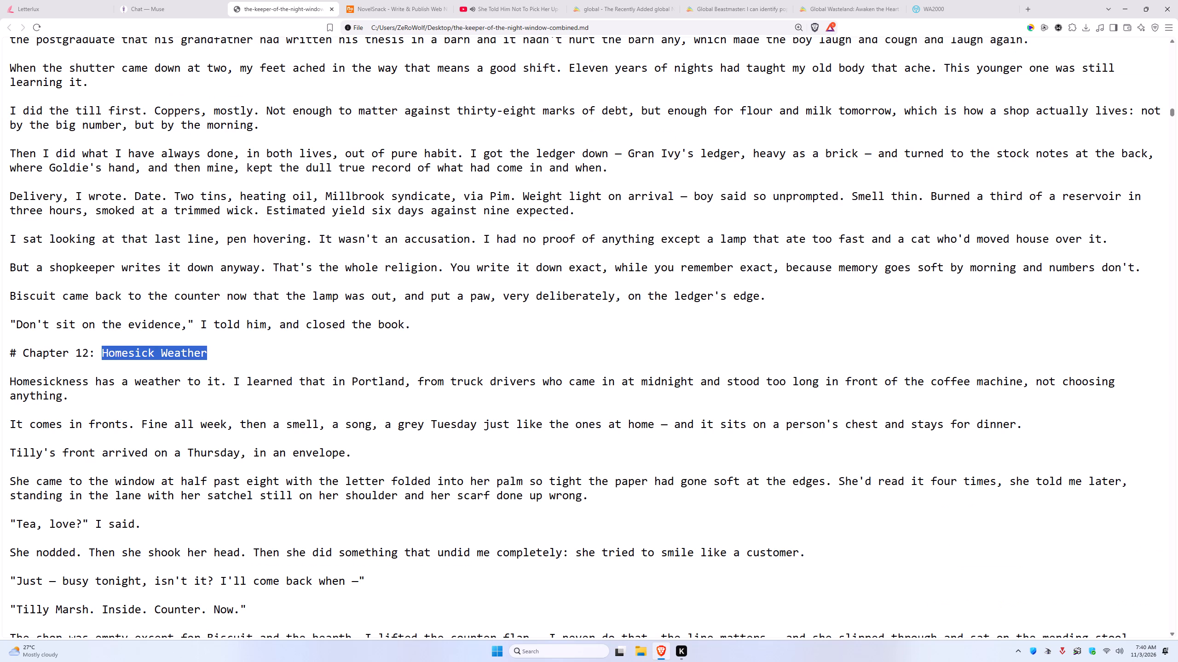
drag(11, 380, 507, 508)
scroll(507, 508, down, 5)
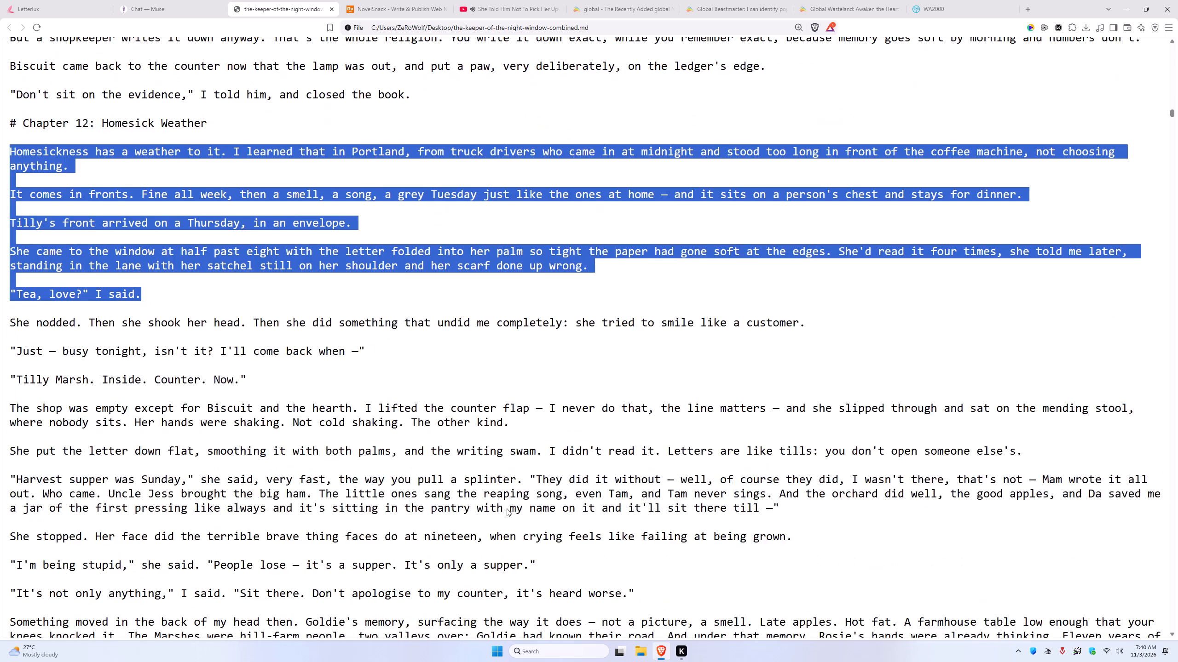
drag(507, 508, 589, 520)
scroll(507, 508, down, 7)
scroll(507, 508, up, 1)
scroll(507, 508, down, 5)
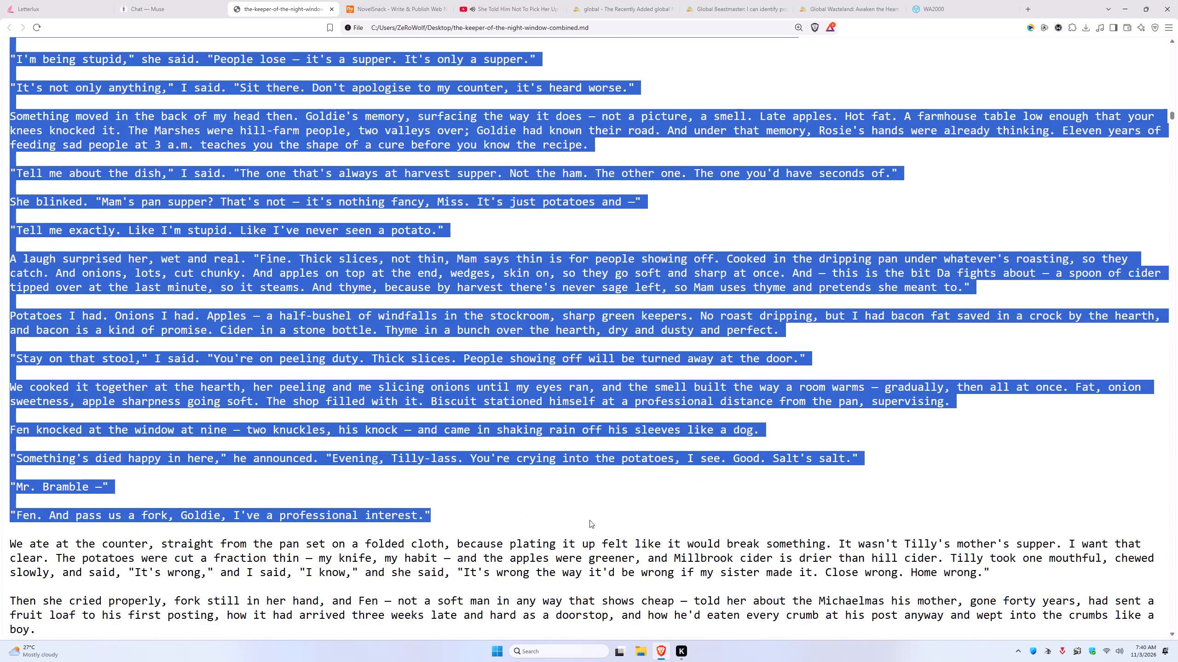
drag(589, 520, 338, 498)
scroll(589, 520, down, 3)
scroll(459, 496, down, 5)
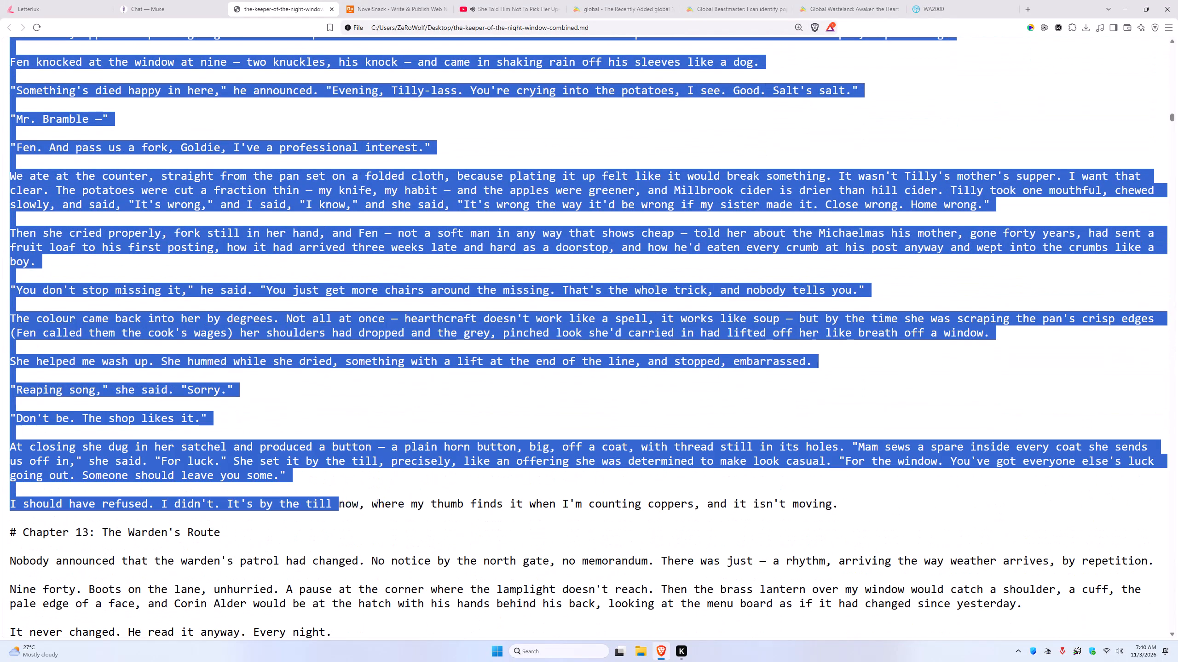
drag(338, 498, 840, 503)
key(ctrl+c)
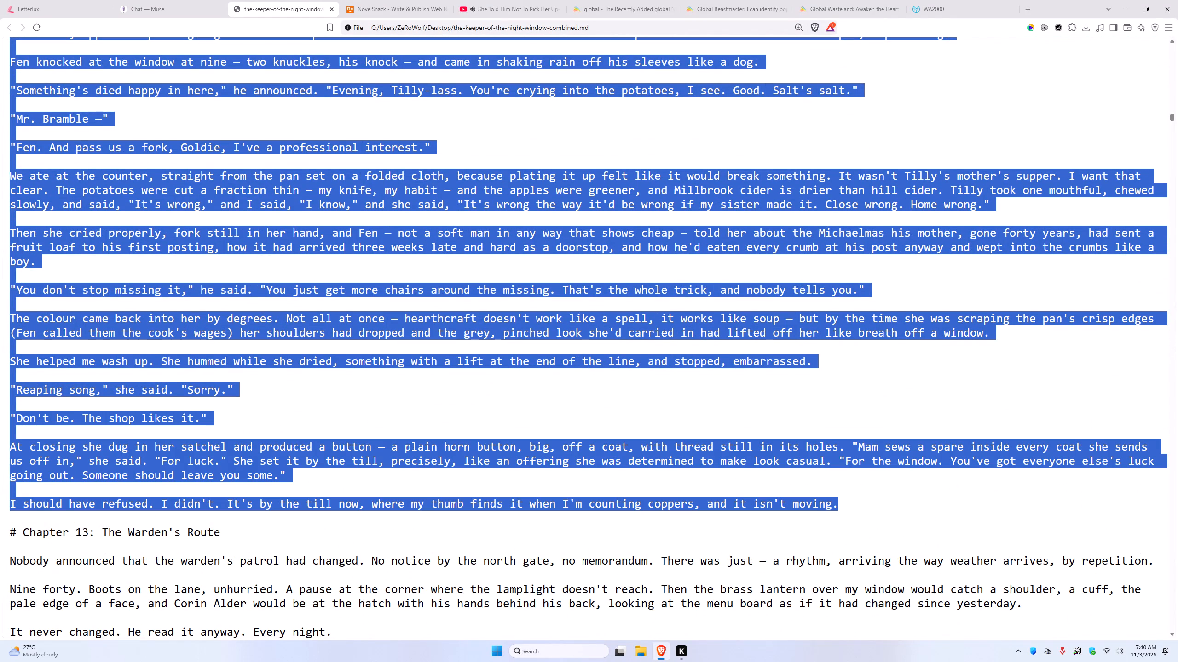
click(396, 0)
click(549, 240)
key(ctrl+v)
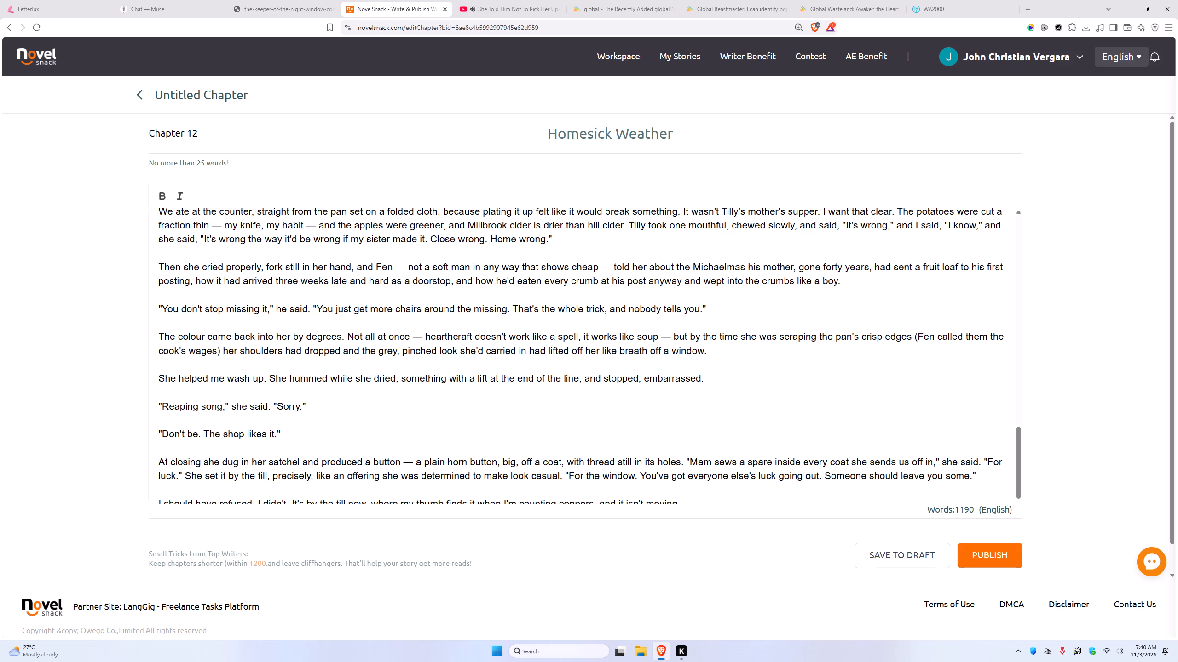
Publish Chapter 12 immediately and dismiss the confirmation.
click(986, 555)
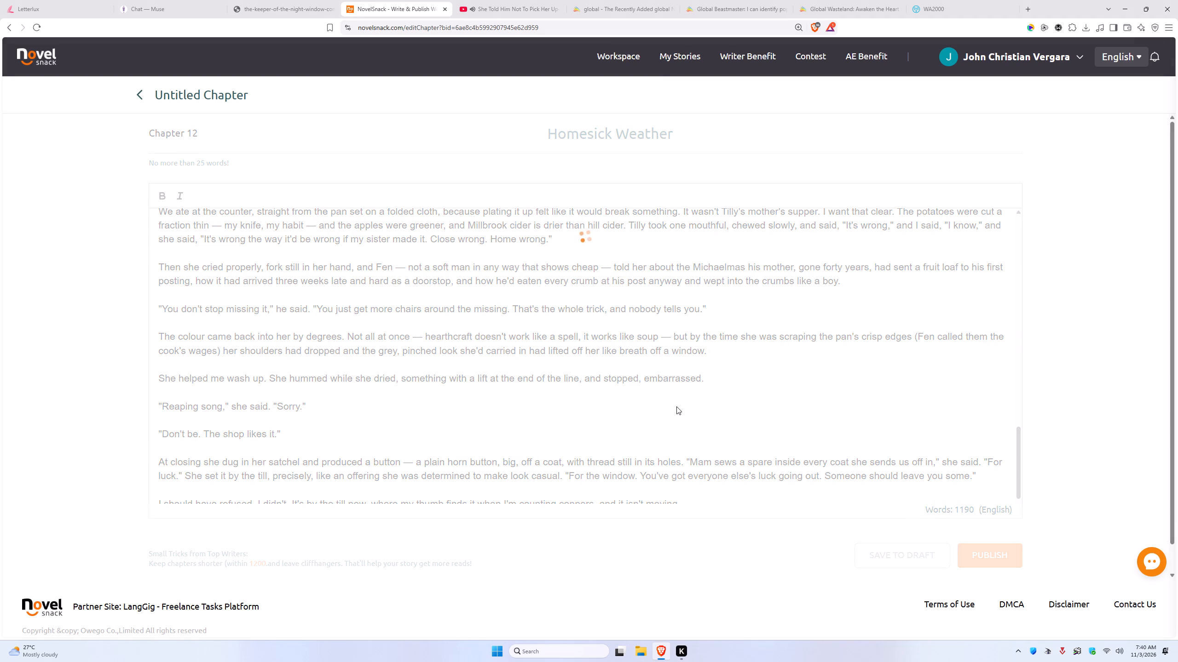
click(719, 198)
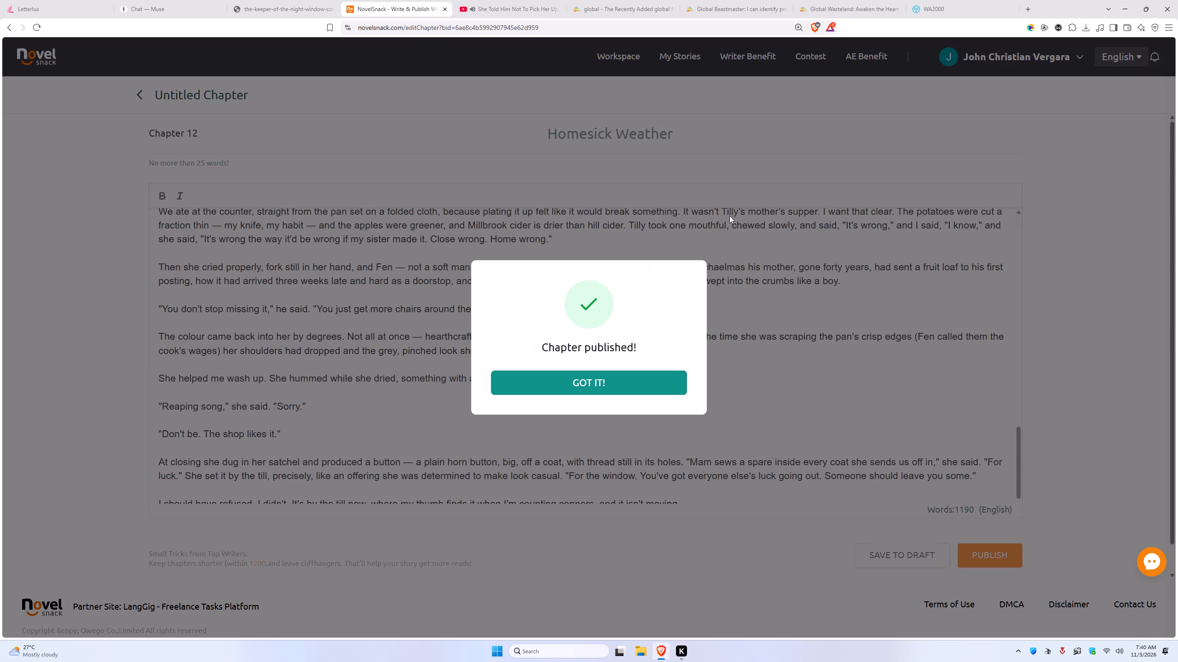
click(589, 383)
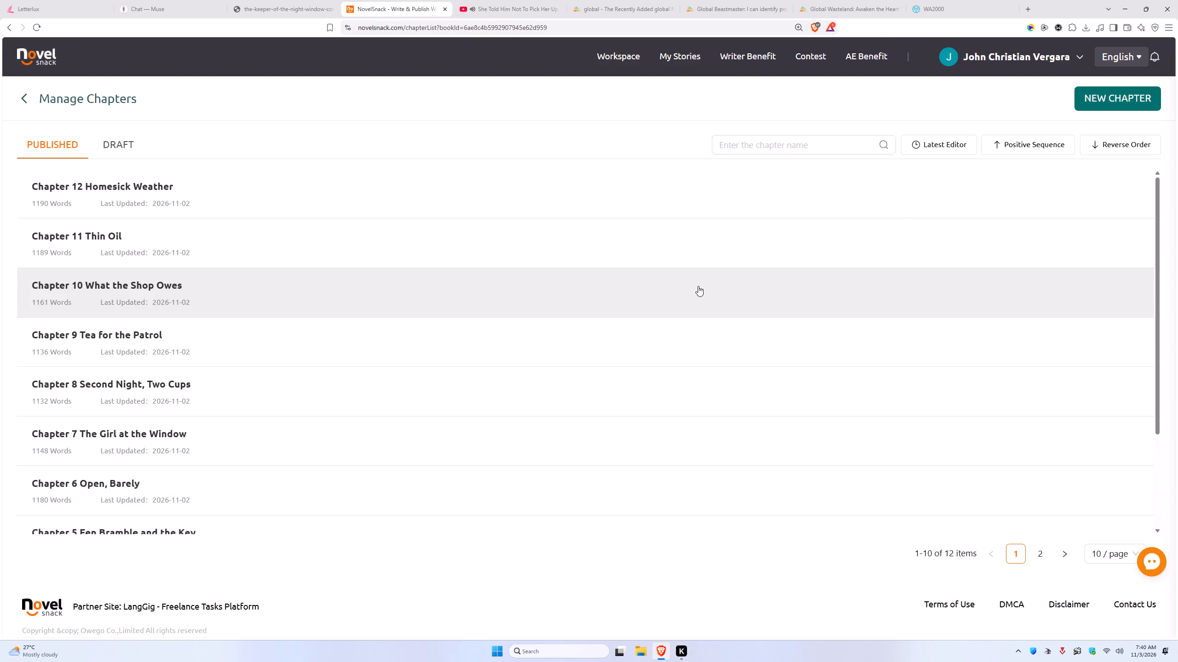
Start another new chapter and title it "The Warden's Route", copied from the manuscript's Chapter 13 heading.
click(1115, 97)
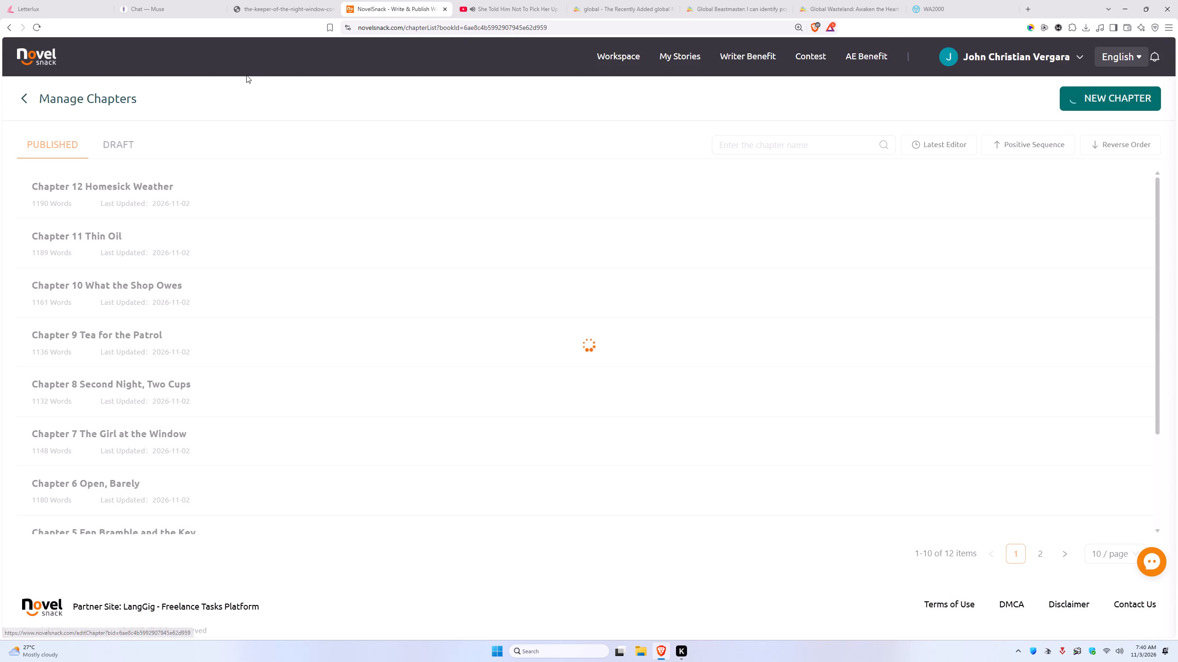
click(274, 0)
scroll(330, 474, down, 6)
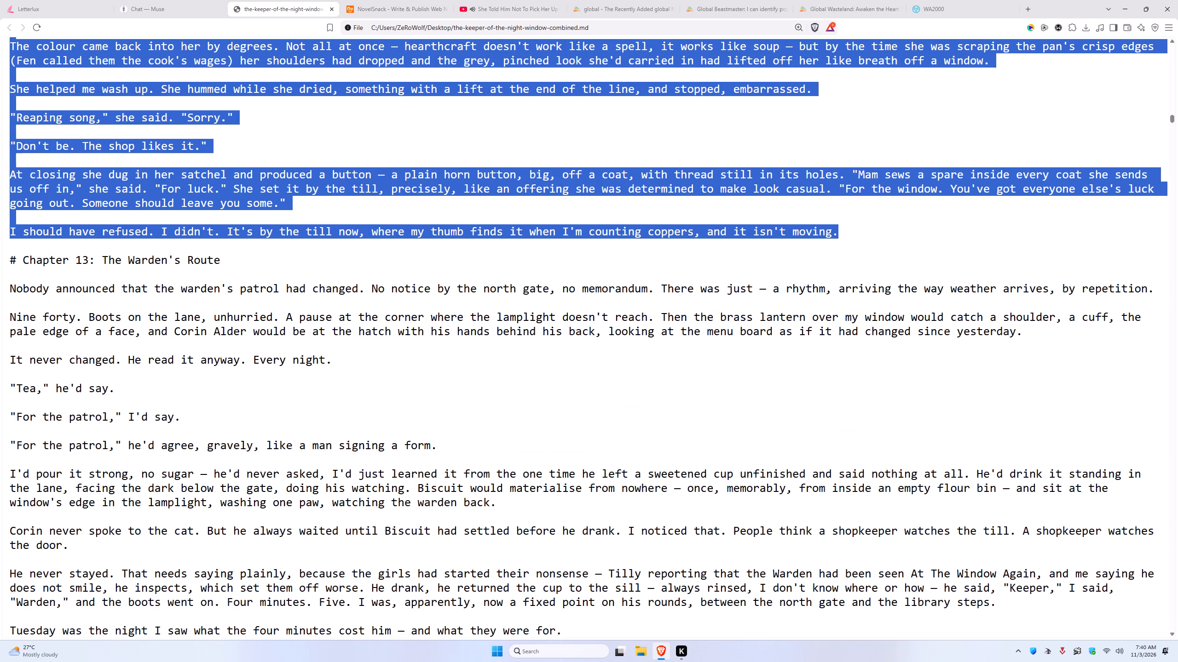
drag(103, 254, 252, 254)
key(ctrl+c)
click(385, 0)
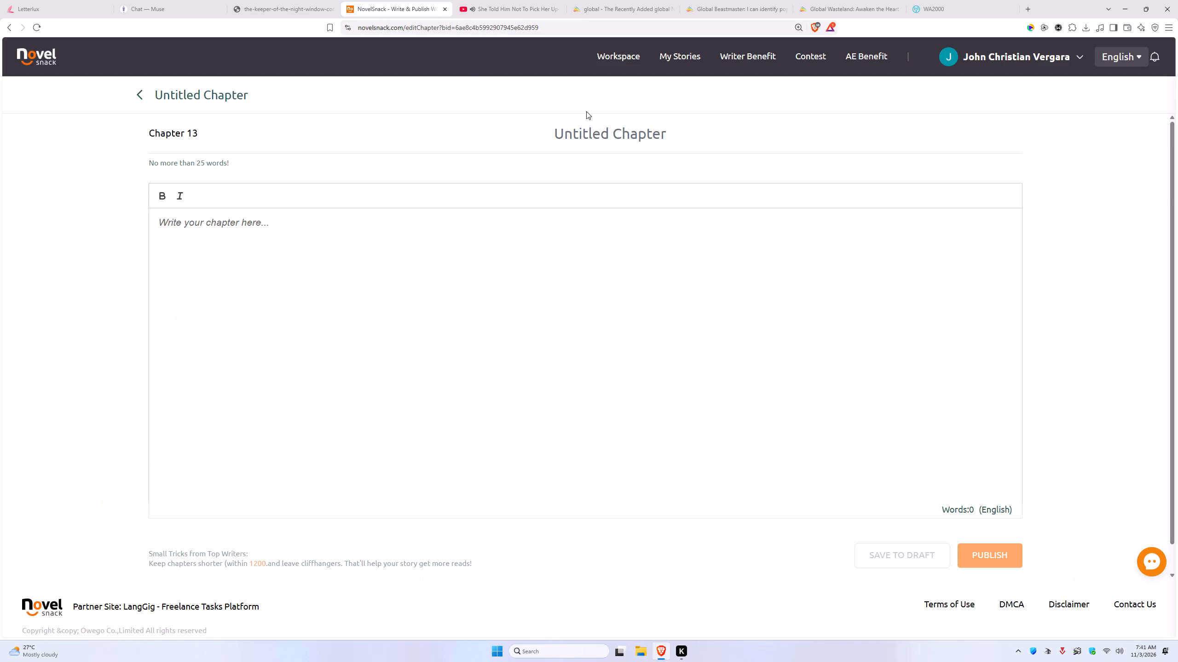
click(600, 119)
key(ctrl+v)
Copy the manuscript's full Chapter 13 text, from "Nobody announced" through "while I pretended not to.", into the chapter body.
click(286, 0)
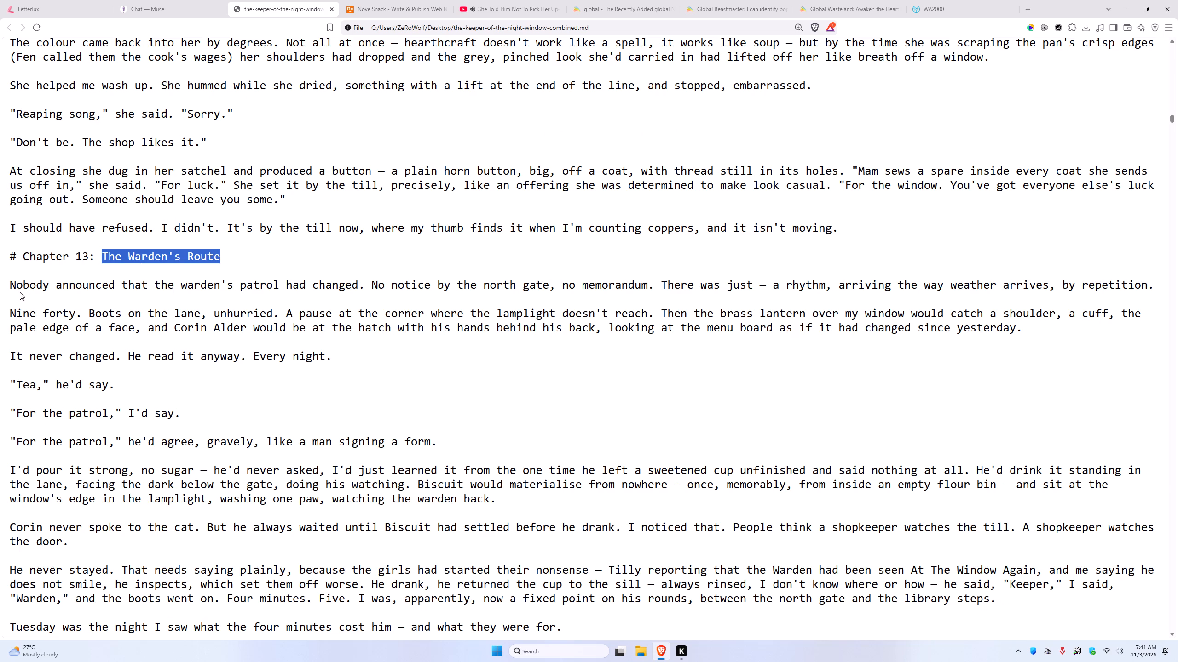
drag(10, 285, 488, 467)
scroll(490, 479, down, 8)
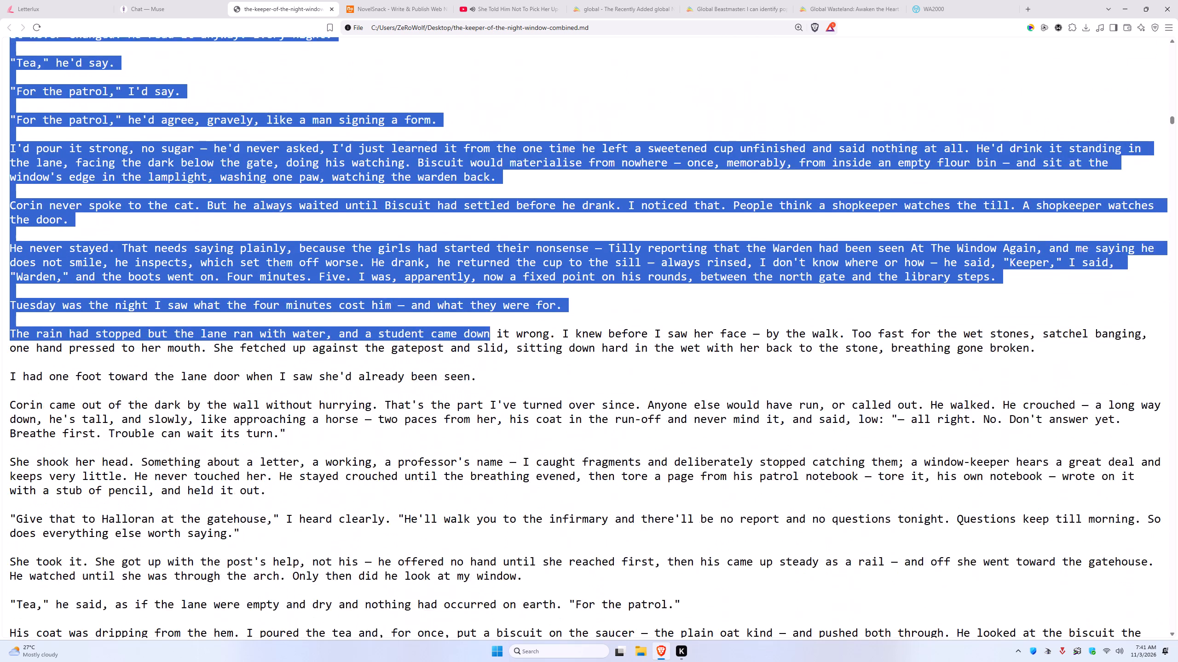
scroll(488, 467, down, 4)
drag(488, 467, 405, 457)
scroll(409, 455, down, 9)
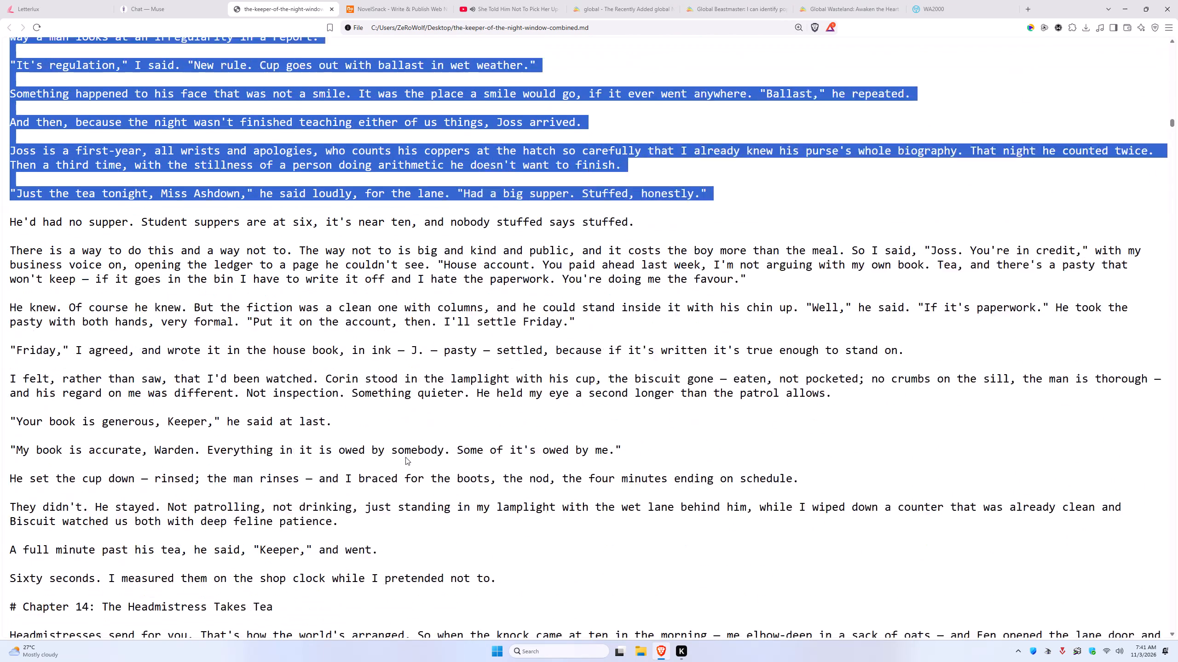
drag(405, 457, 494, 455)
scroll(405, 457, down, 2)
key(ctrl+c)
click(370, 0)
click(439, 224)
key(ctrl+v)
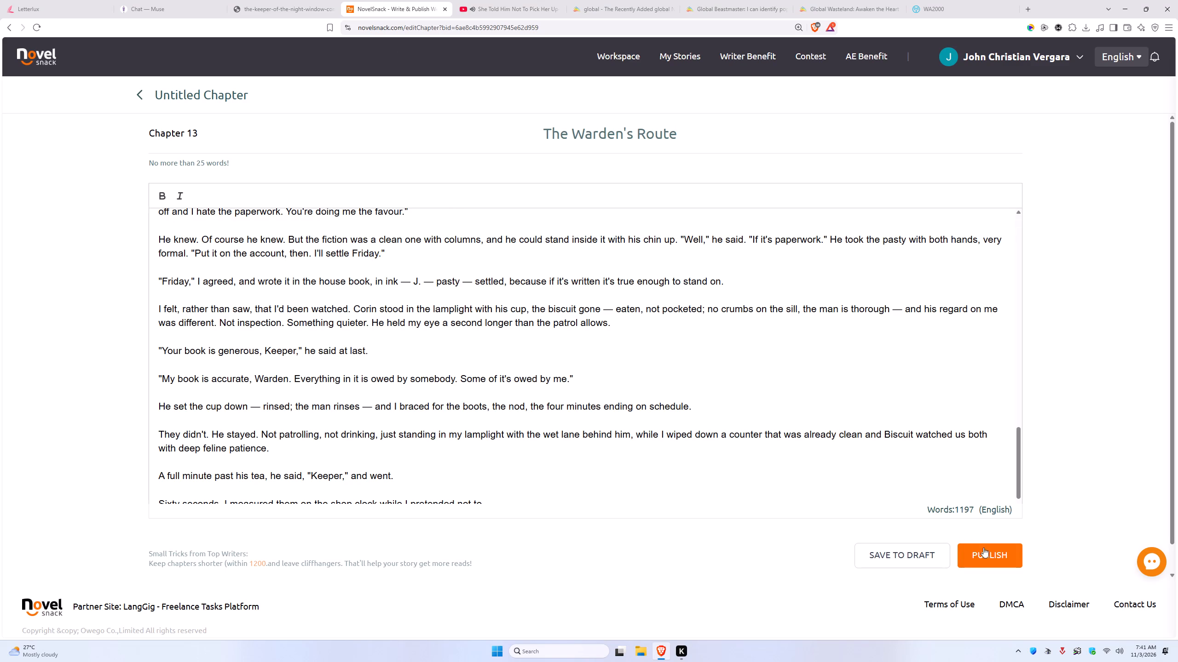
Publish Chapter 13 immediately and dismiss the confirmation.
click(986, 548)
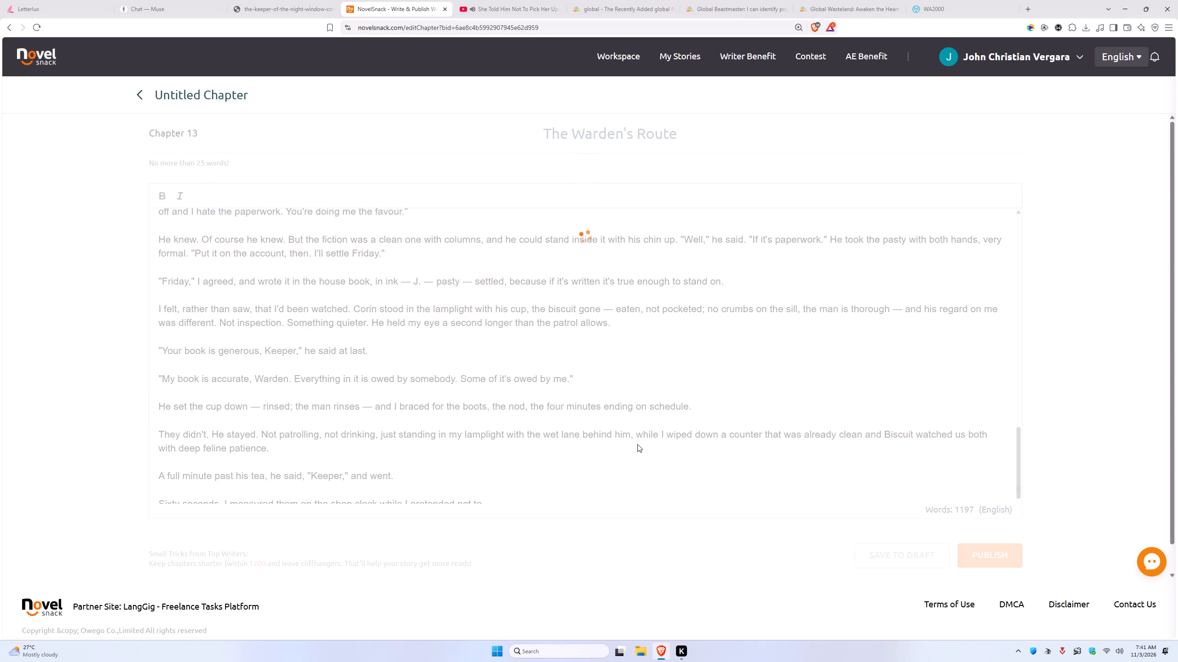
click(694, 206)
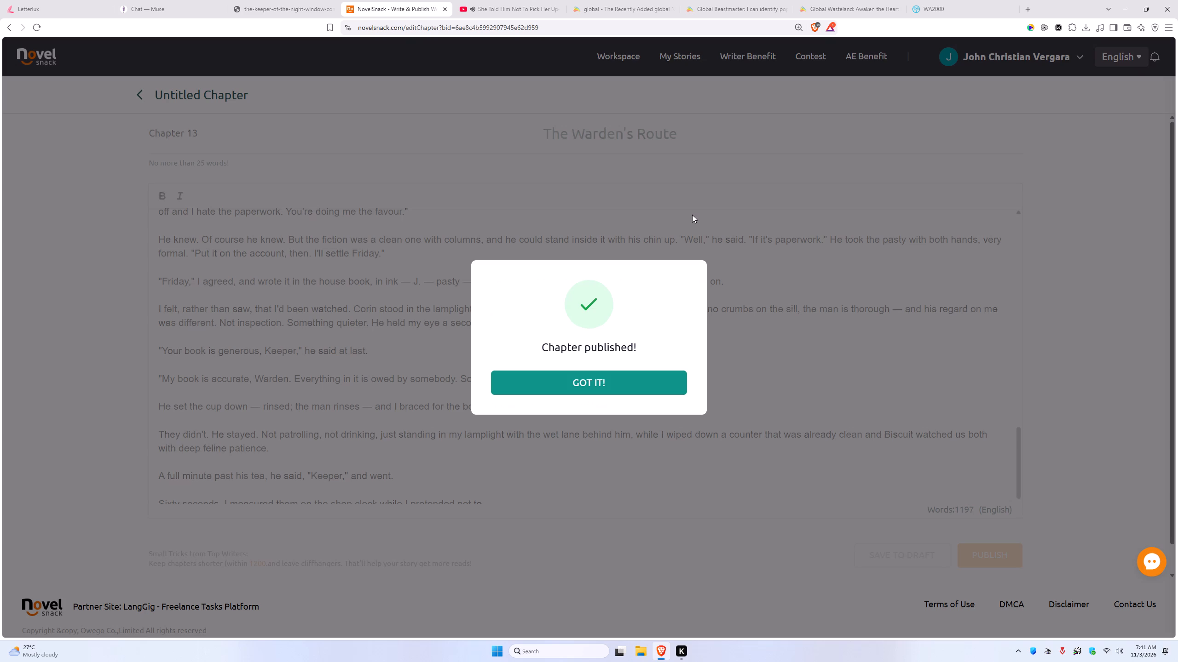
click(614, 387)
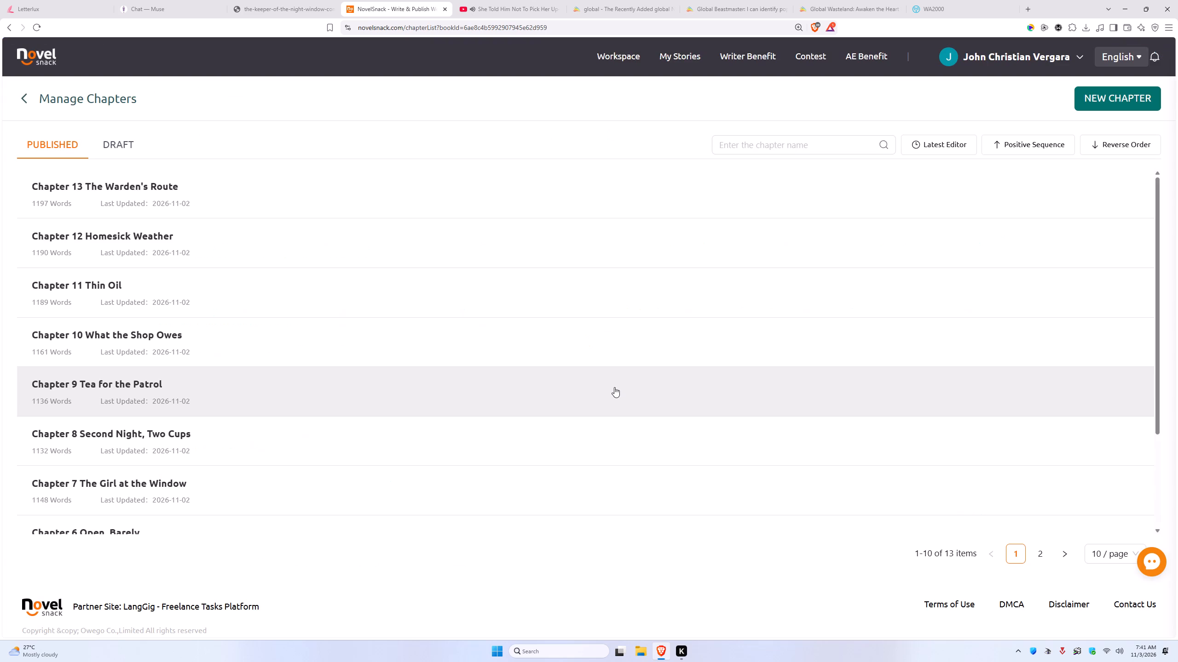
Start a new chapter and title it "The Headmistress Takes Tea", copied from the manuscript's Chapter 14 heading.
click(1106, 98)
click(284, 0)
scroll(299, 429, down, 5)
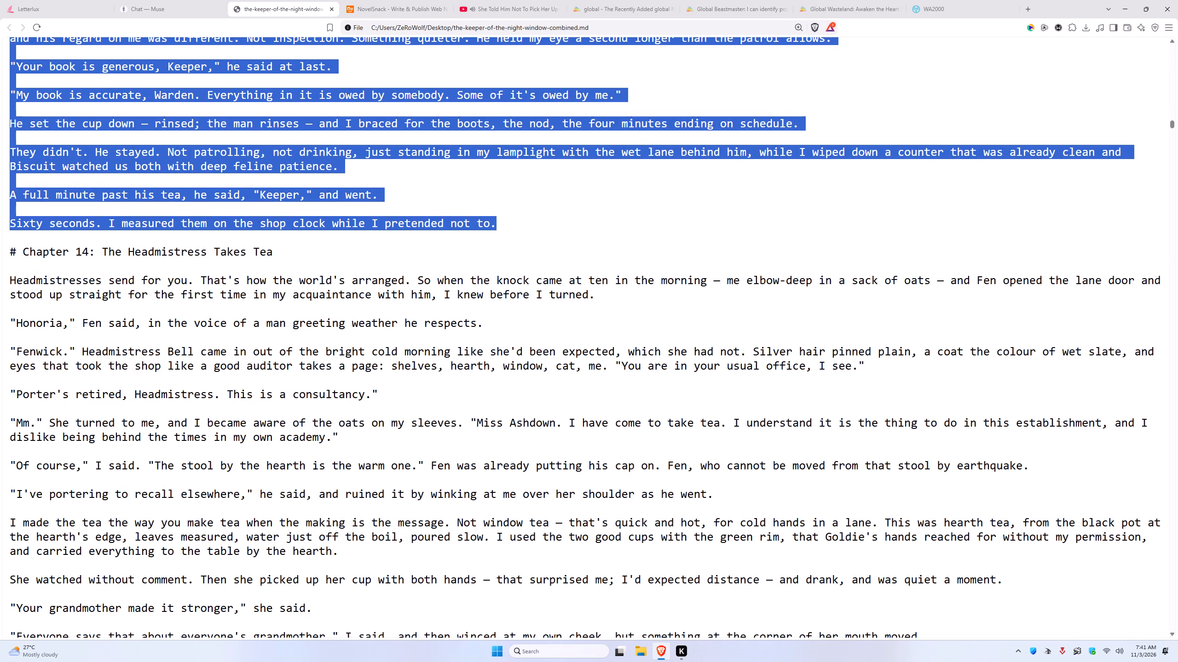
drag(101, 250, 281, 250)
key(ctrl+c)
click(394, 0)
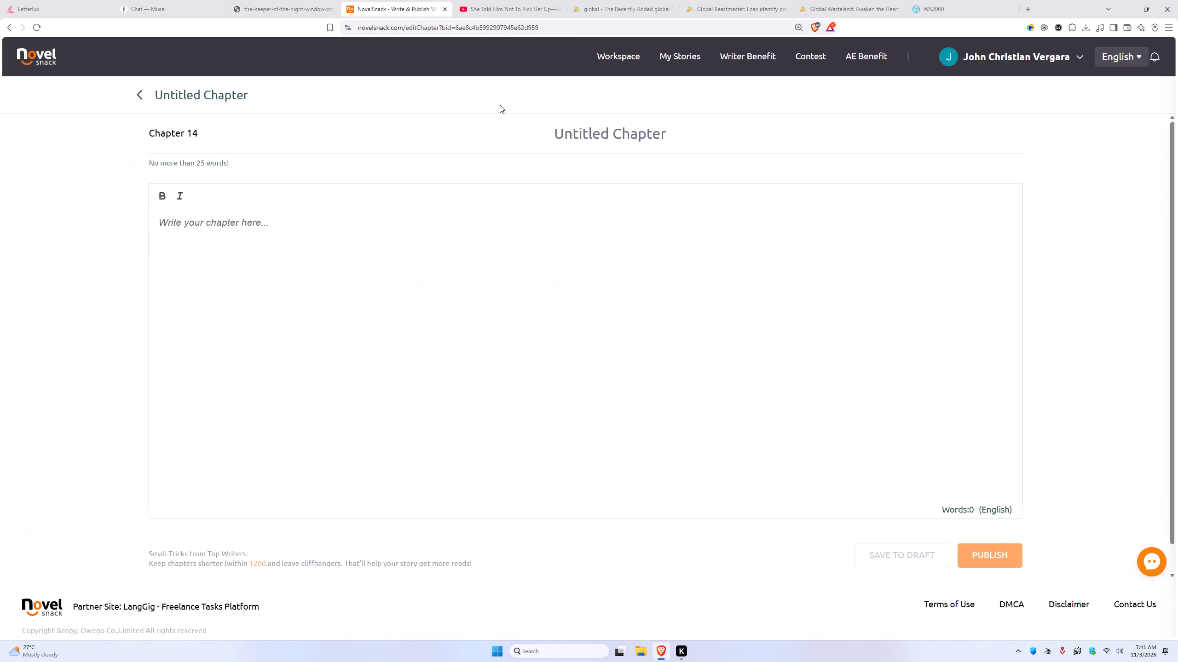
click(571, 140)
key(ctrl+v)
Copy the manuscript's full Chapter 14 text, from "Headmistresses send for you" through "doing its one job.", into the chapter body.
click(277, 0)
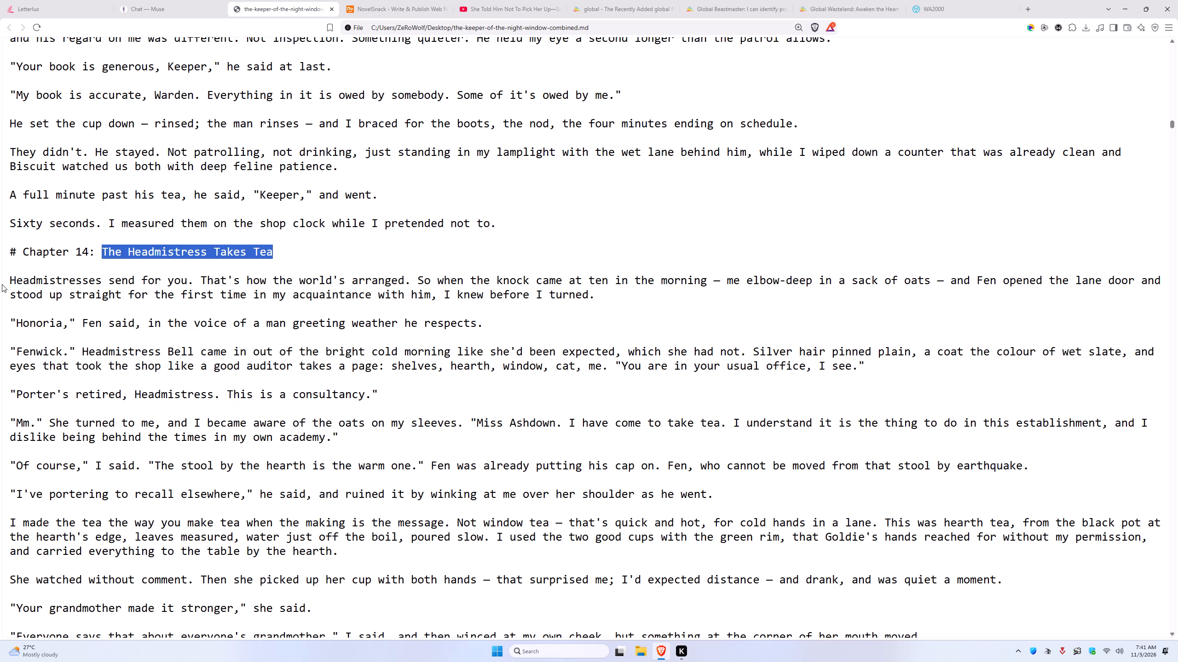
drag(10, 279, 422, 401)
scroll(422, 397, down, 3)
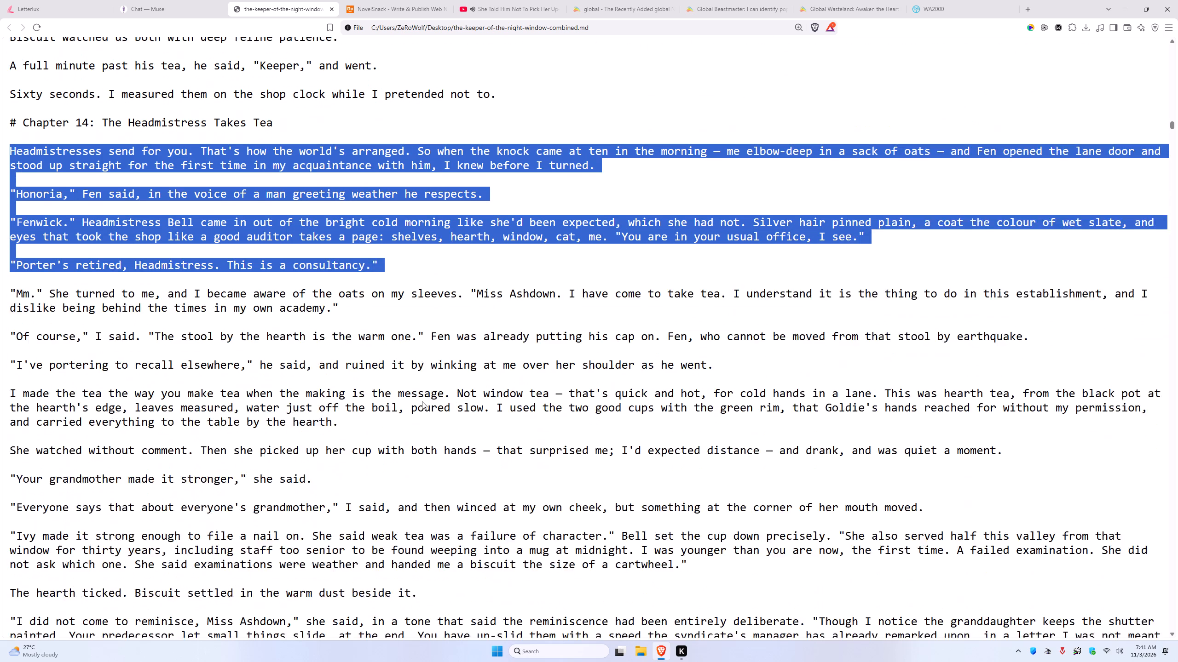
drag(422, 401, 404, 445)
scroll(422, 401, down, 4)
scroll(407, 415, up, 1)
scroll(406, 417, down, 2)
scroll(357, 456, down, 3)
scroll(398, 445, down, 4)
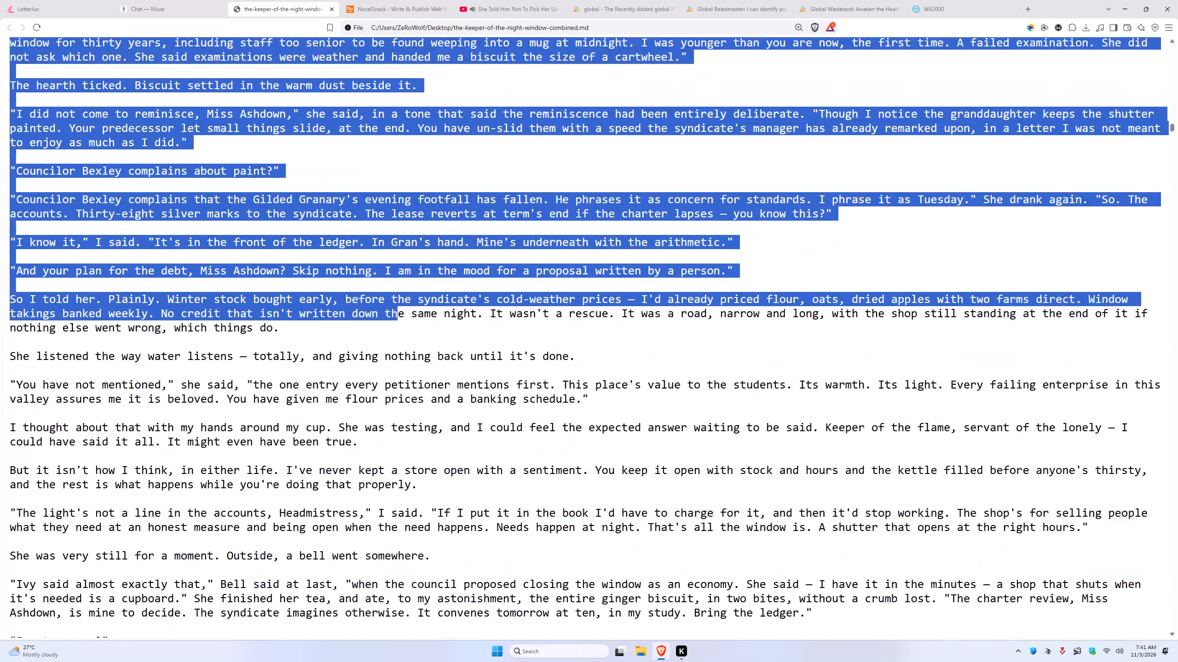
drag(404, 445, 440, 496)
scroll(420, 448, down, 7)
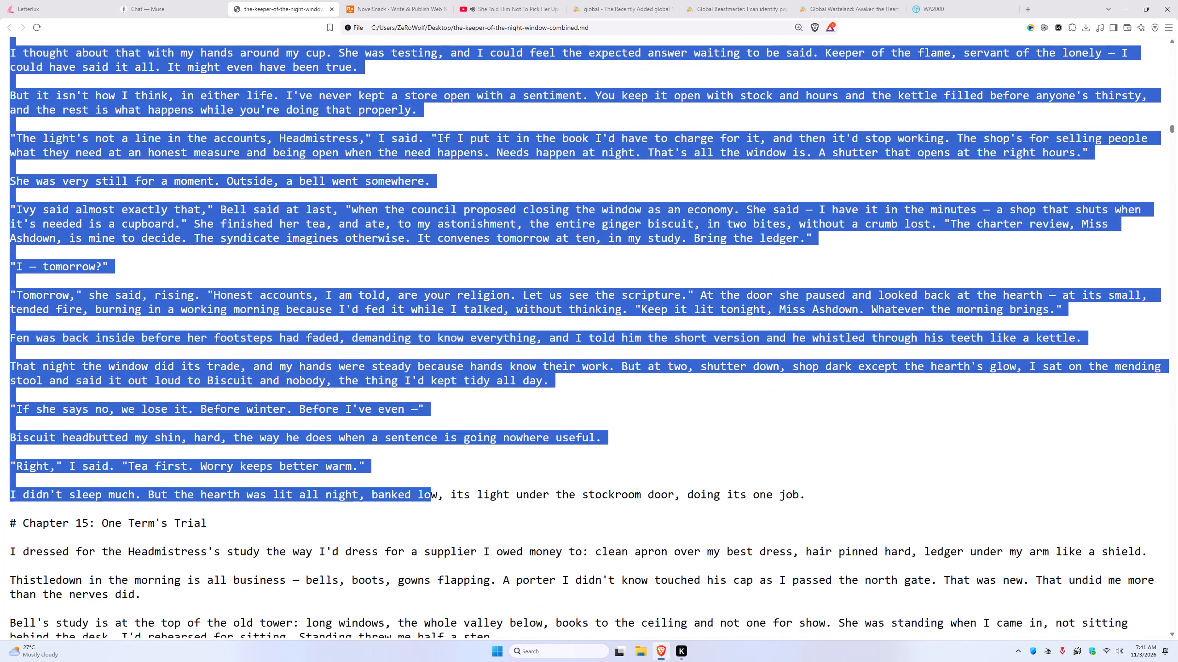
drag(440, 496, 804, 494)
key(ctrl+c)
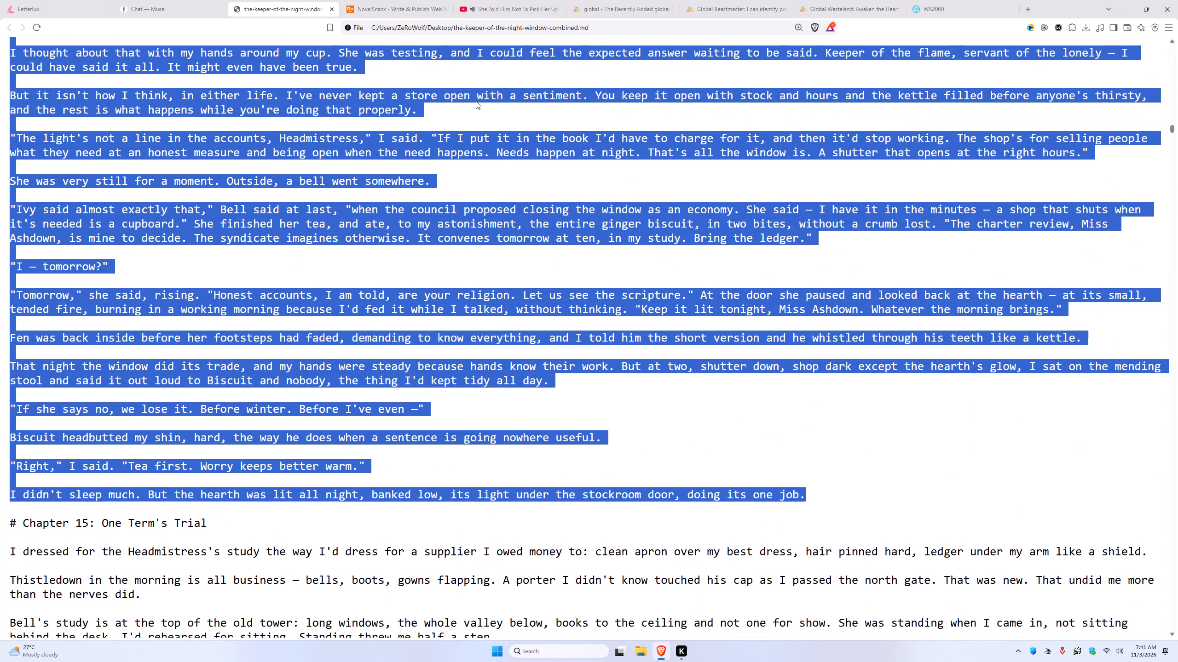
click(402, 0)
click(387, 217)
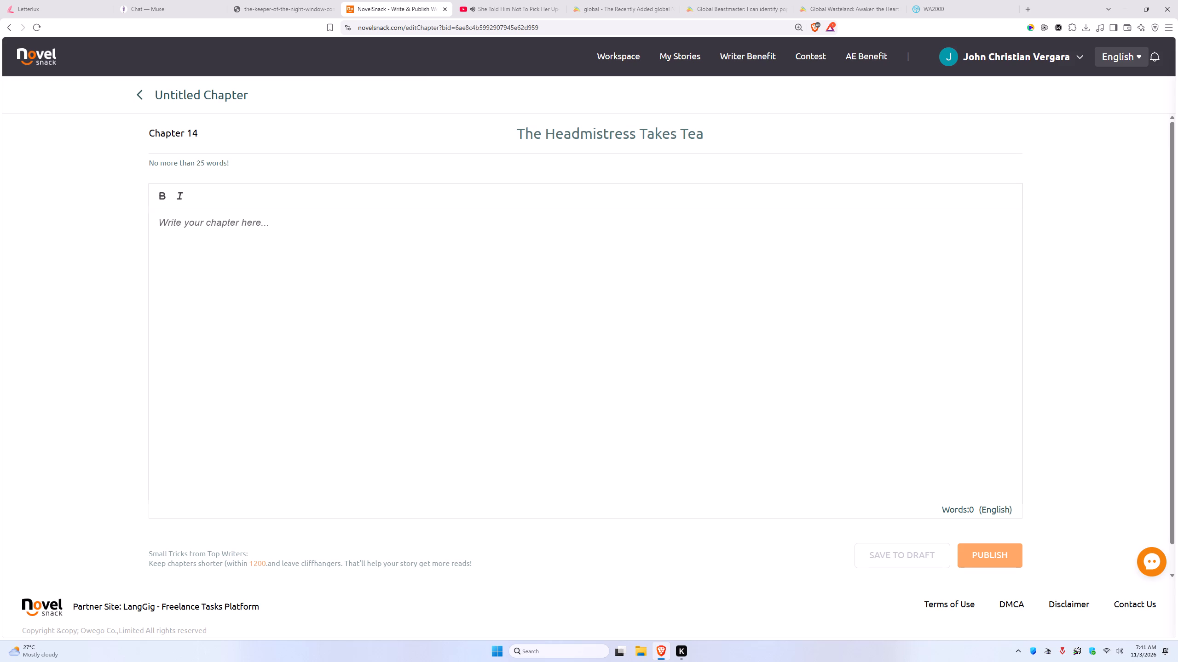
key(ctrl+v)
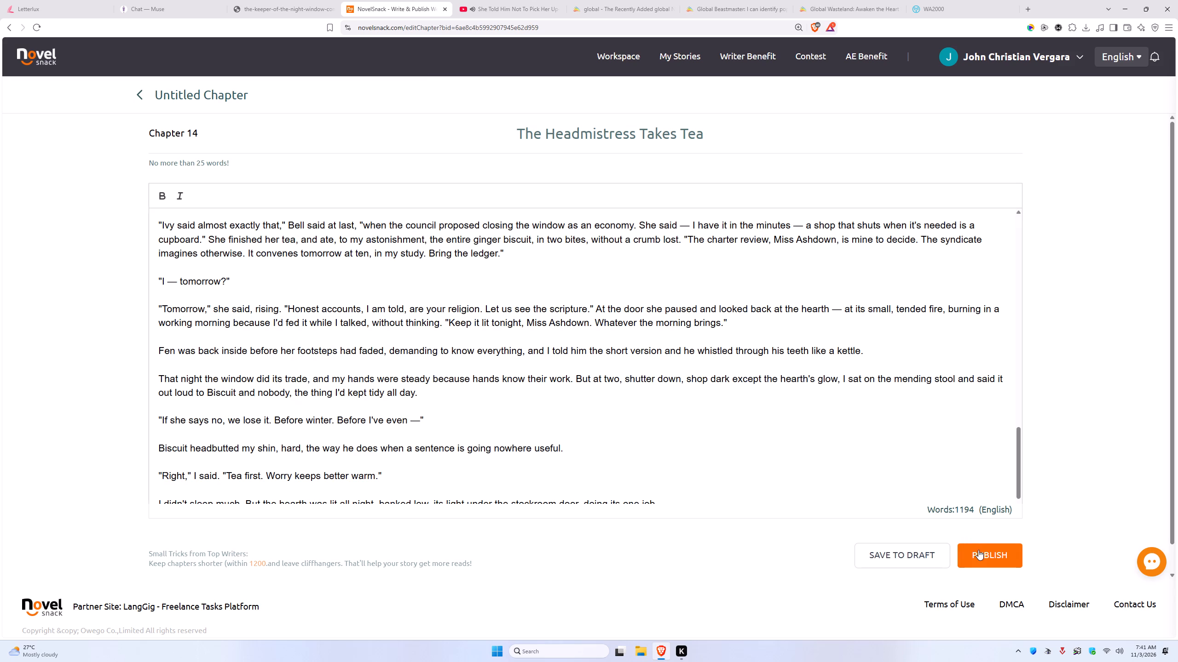
Publish Chapter 14 immediately and dismiss the confirmation.
click(978, 553)
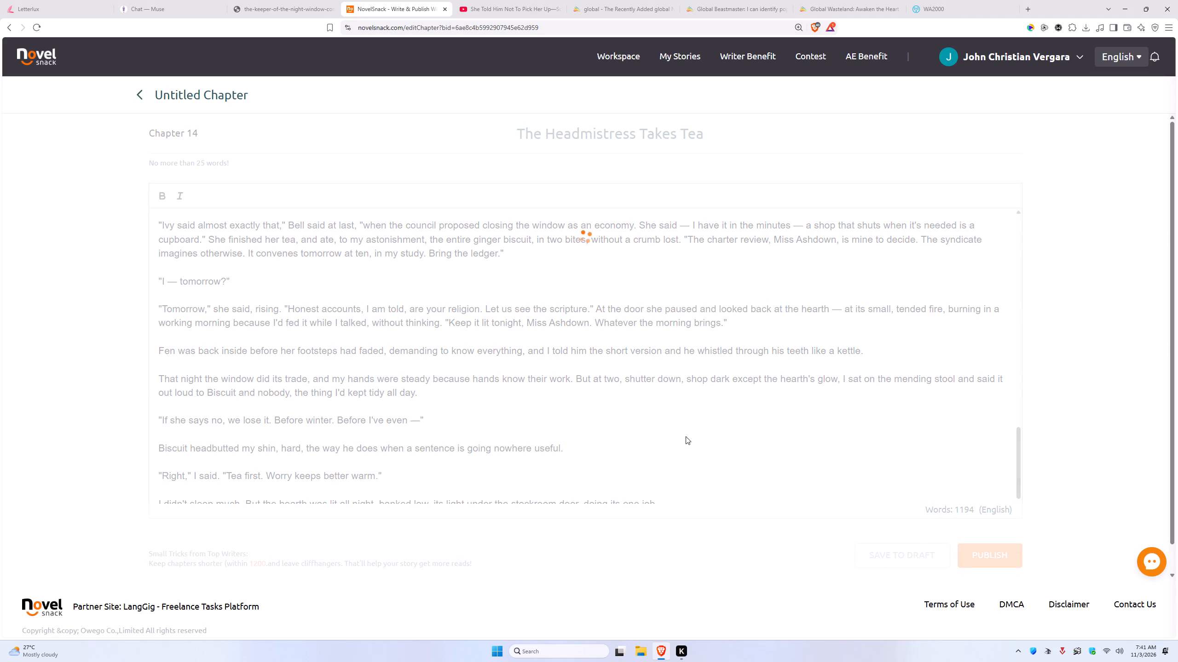
click(704, 205)
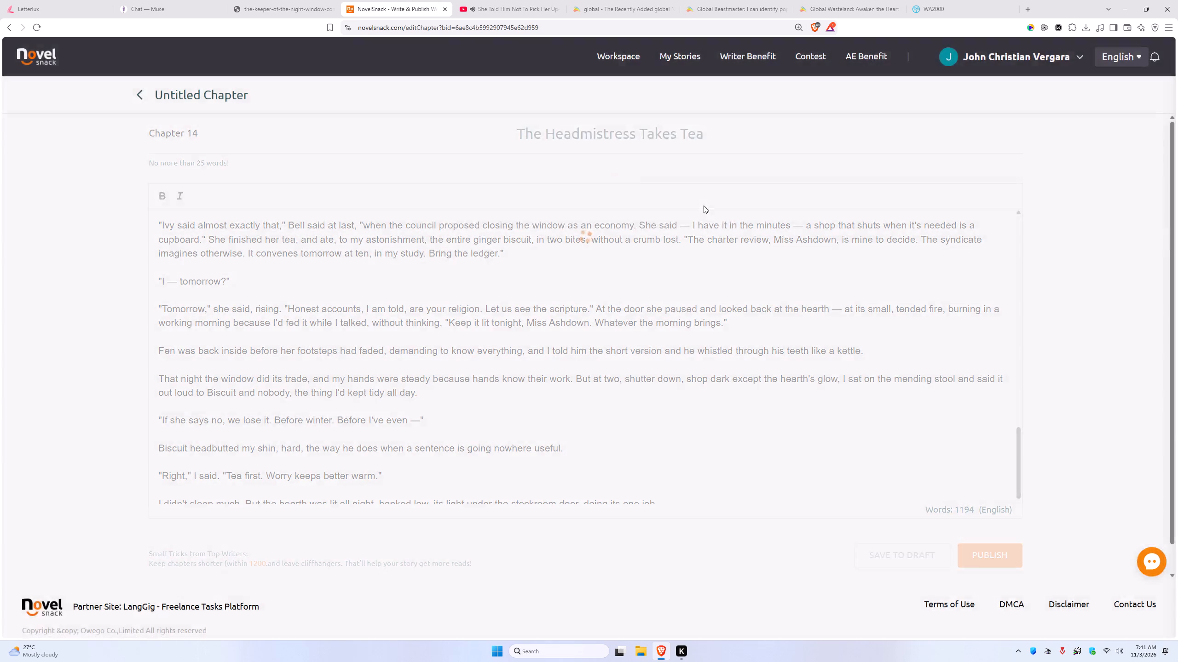
click(625, 388)
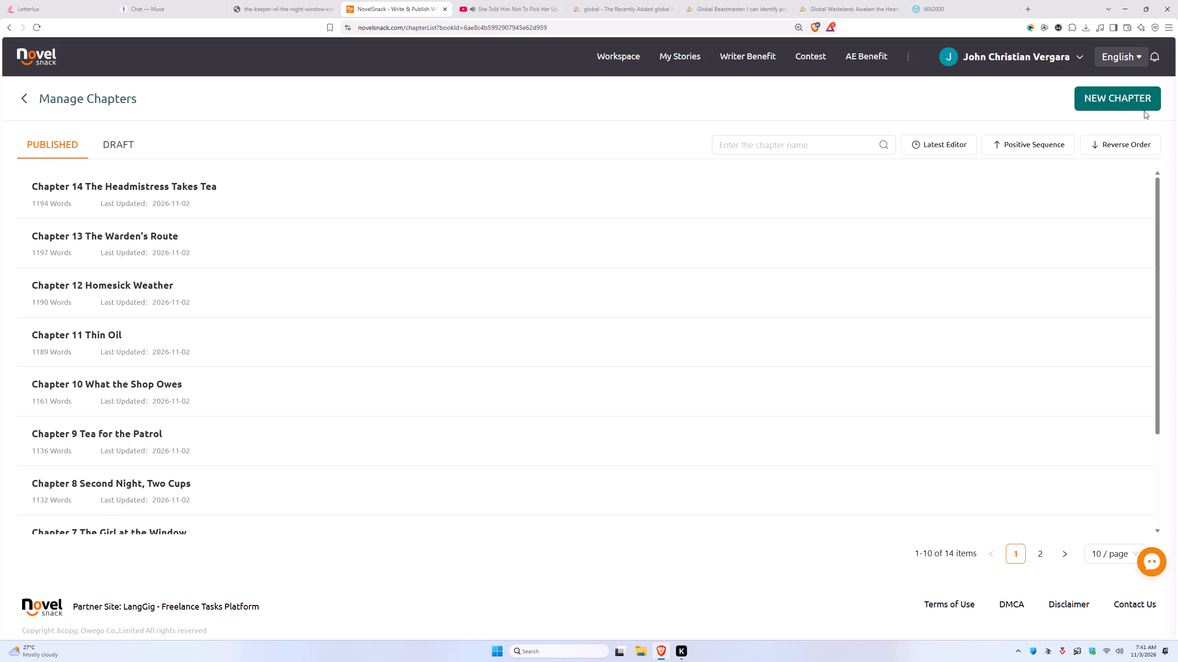
Start another new chapter and title it "One Term's Trial", copied from the manuscript's Chapter 15 heading.
click(1136, 103)
click(283, 0)
scroll(267, 372, down, 5)
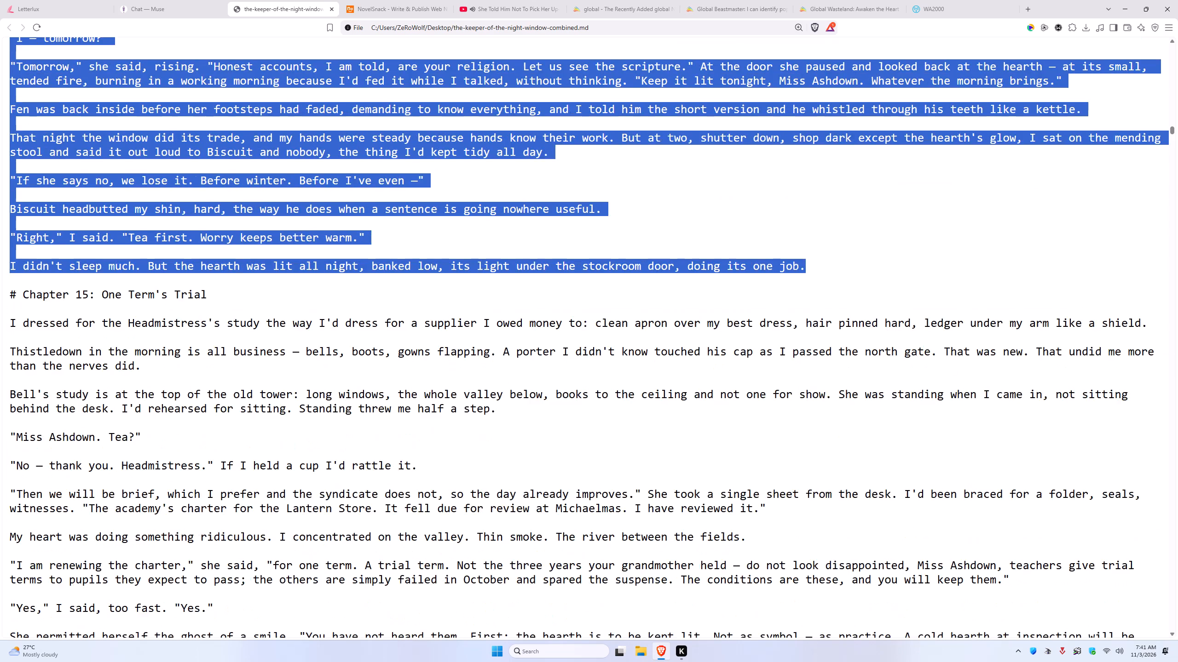
scroll(205, 354, down, 2)
drag(101, 200, 229, 201)
key(ctrl+c)
click(366, 0)
click(568, 135)
key(ctrl+v)
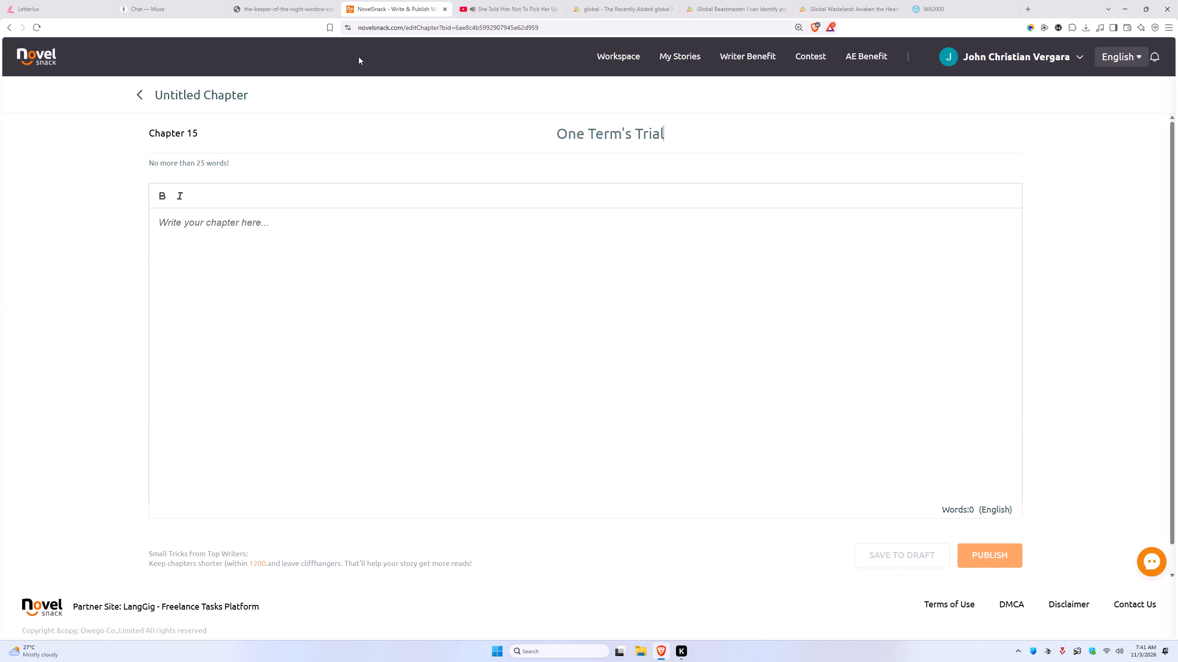
Copy the manuscript's full Chapter 15 text, from "I dressed for the Headmistress's study" through "Window till two.", into the chapter body.
click(311, 0)
drag(10, 227, 257, 317)
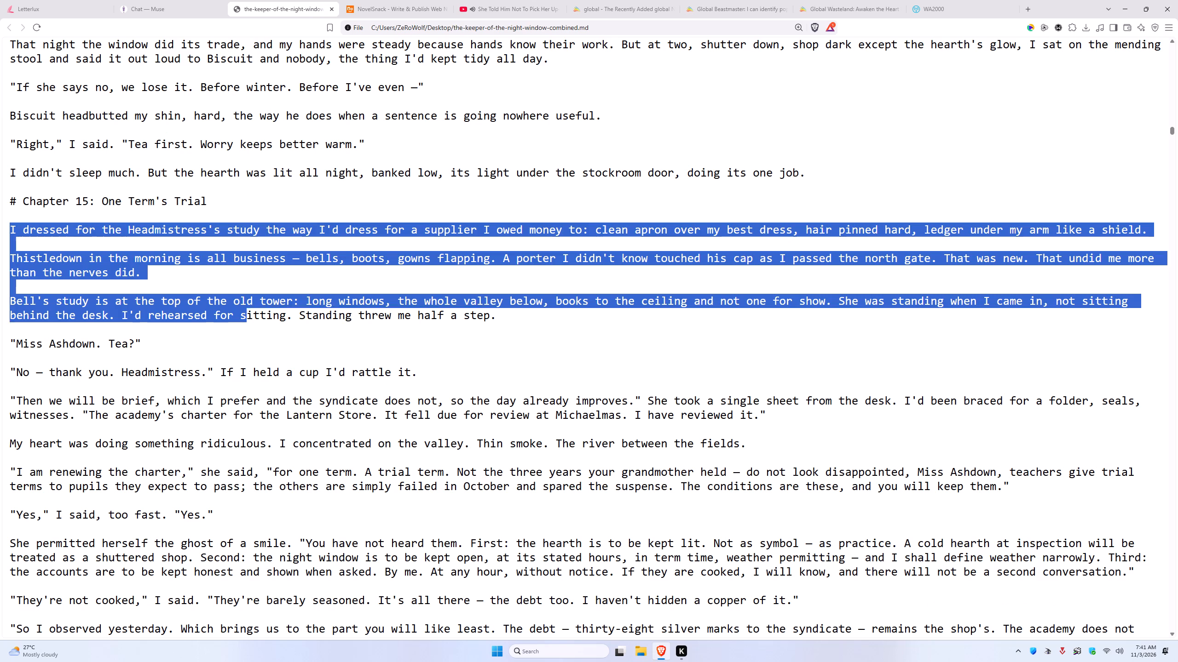
drag(257, 317, 565, 481)
scroll(575, 484, down, 1)
scroll(575, 484, up, 1)
scroll(575, 484, down, 10)
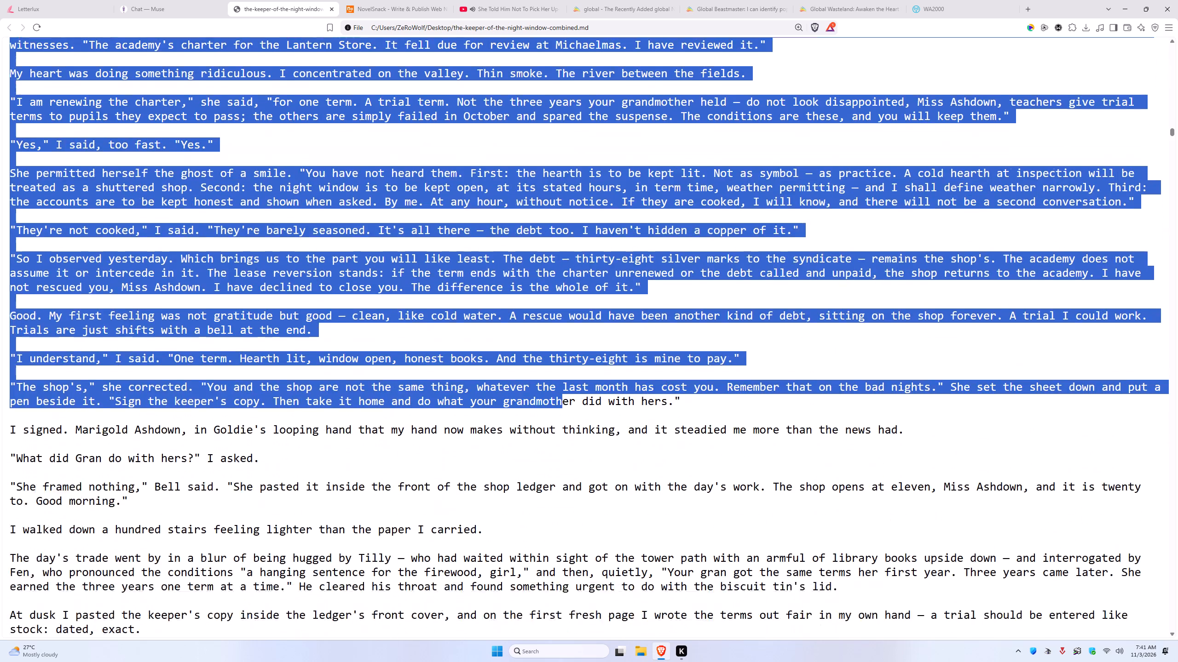
scroll(565, 481, down, 9)
drag(565, 481, 589, 559)
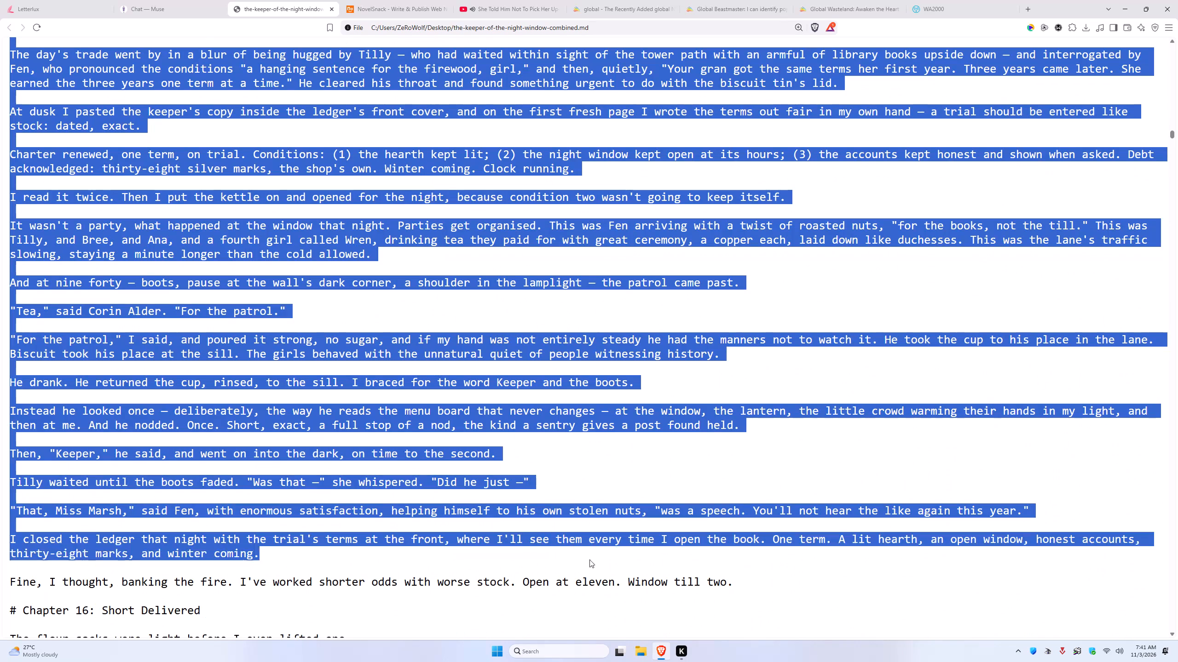
drag(589, 559, 746, 589)
key(ctrl+c)
click(392, 0)
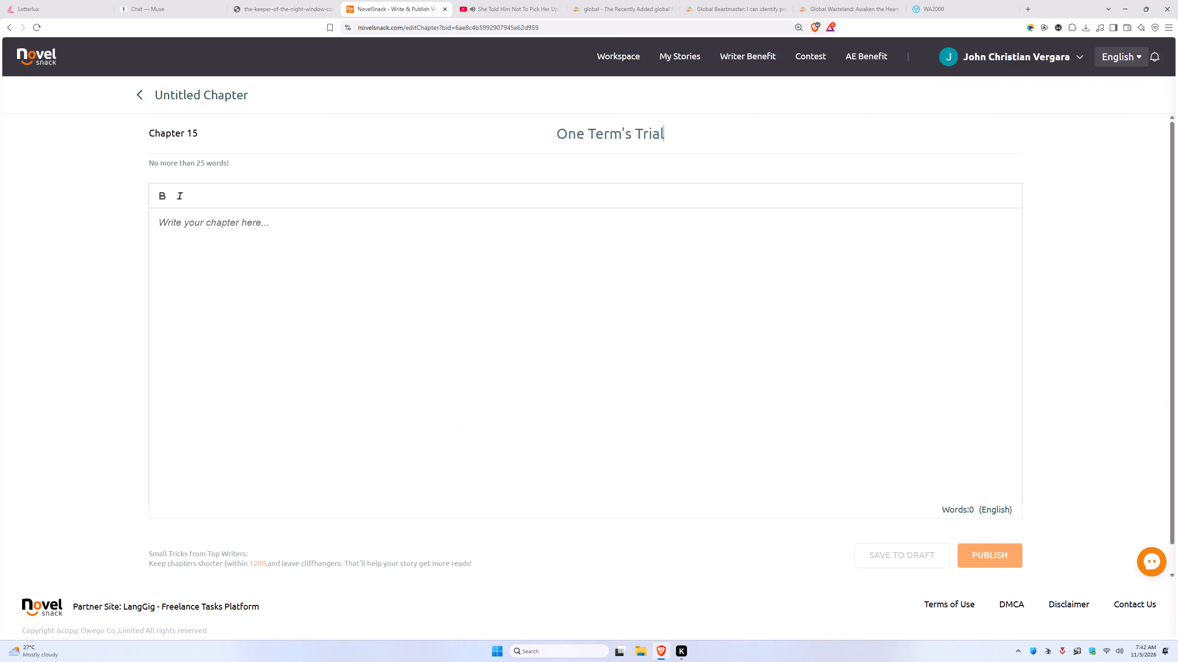
click(431, 250)
key(ctrl+v)
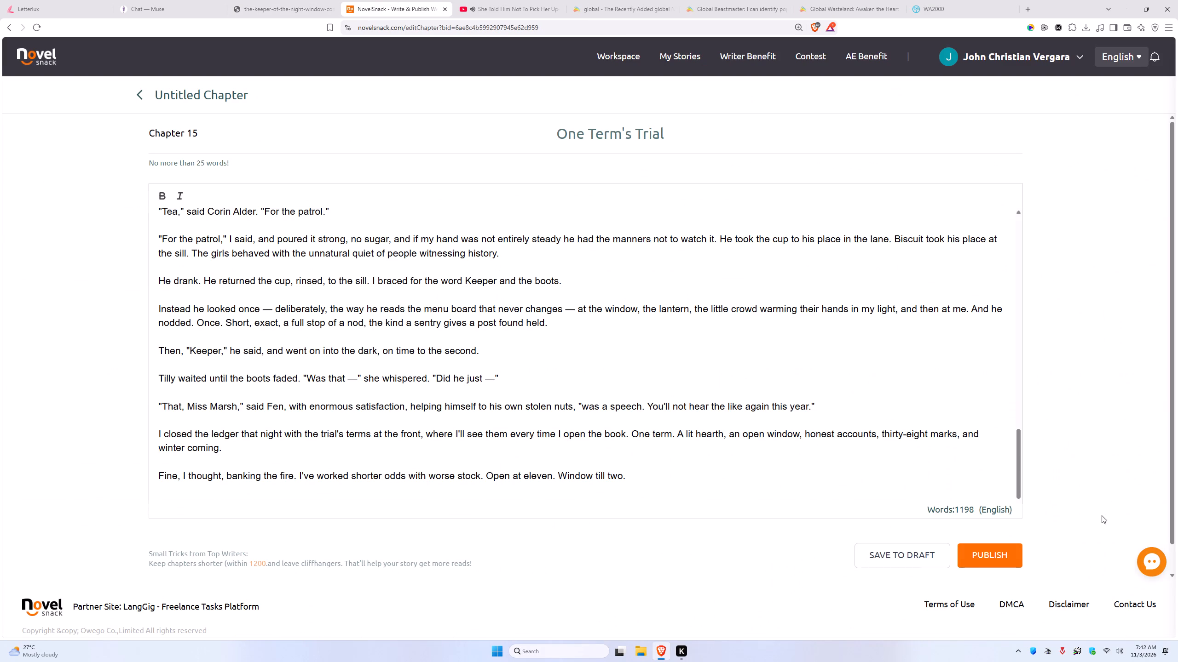
Publish Chapter 15 immediately and dismiss the confirmation.
click(1001, 549)
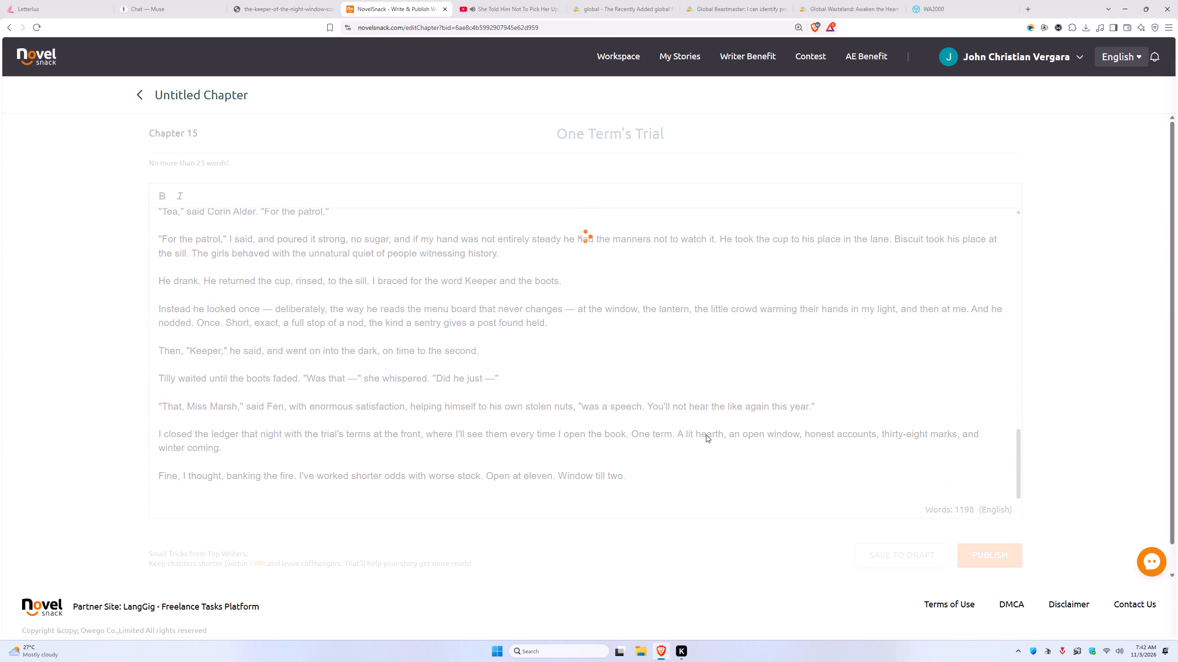
double_click(717, 203)
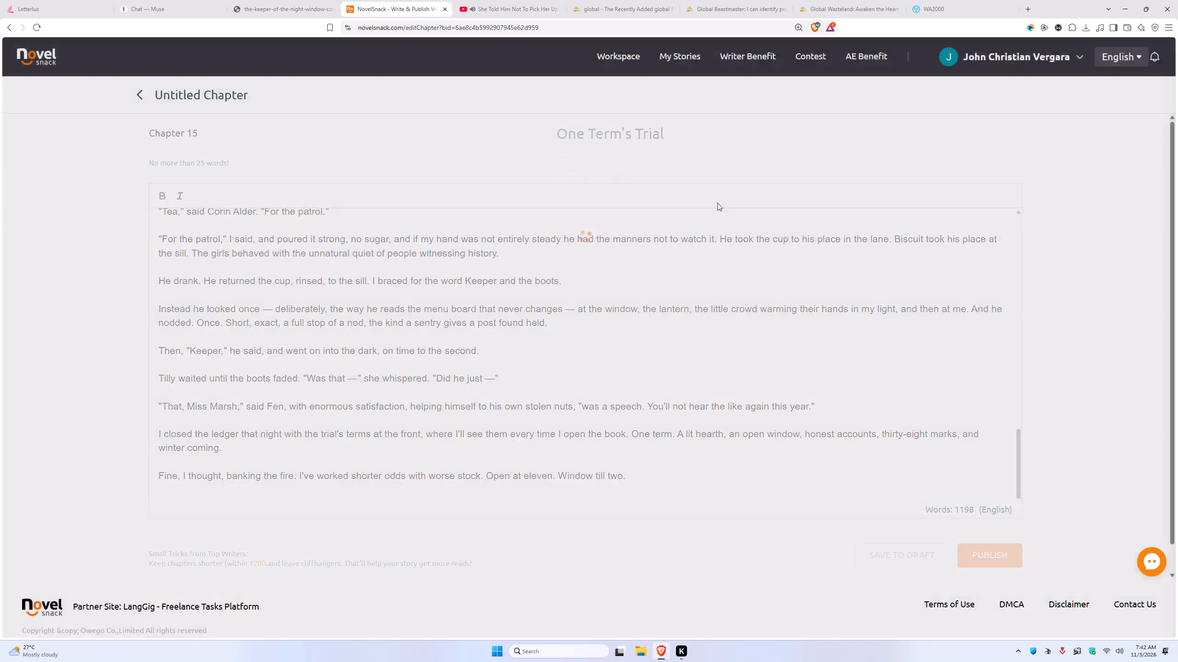
click(603, 375)
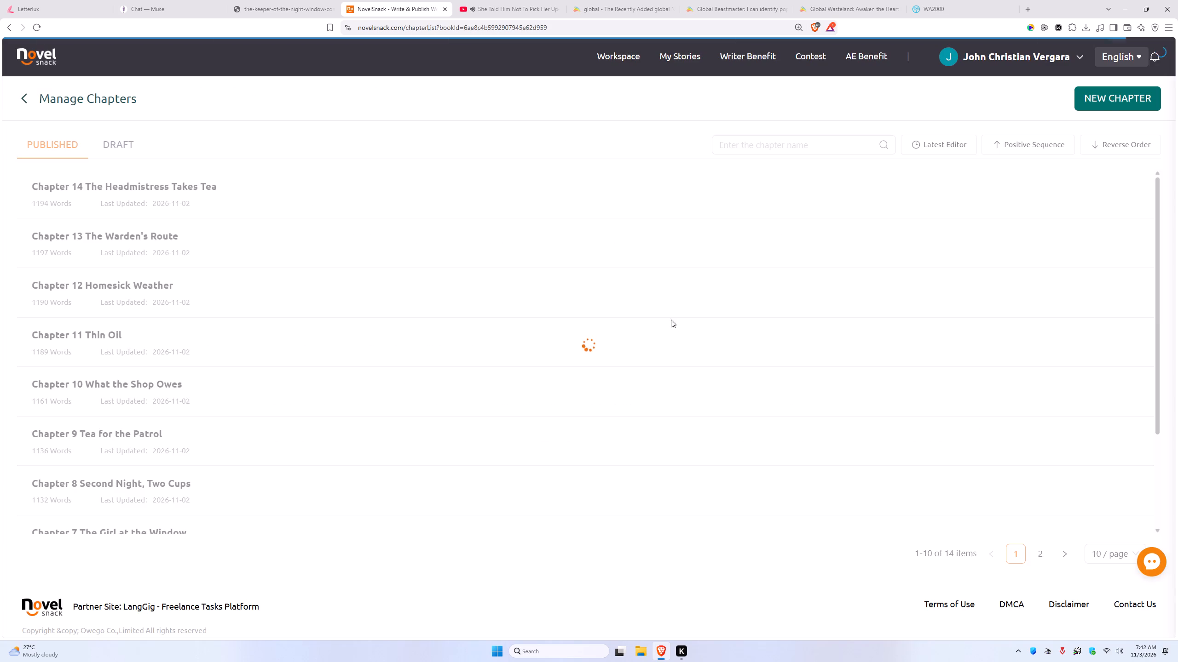
Start another new chapter and title it "Short Delivered", copied from the manuscript's Chapter 16 heading.
click(1104, 101)
click(291, 0)
scroll(334, 483, down, 7)
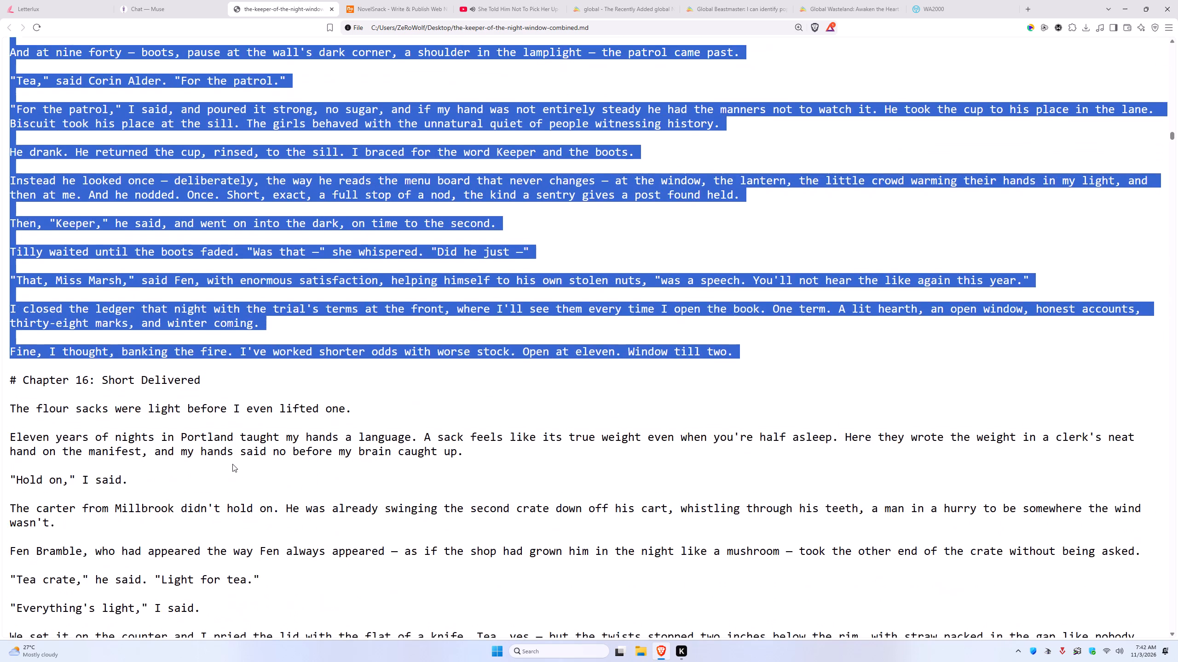
drag(103, 286, 216, 284)
key(ctrl+c)
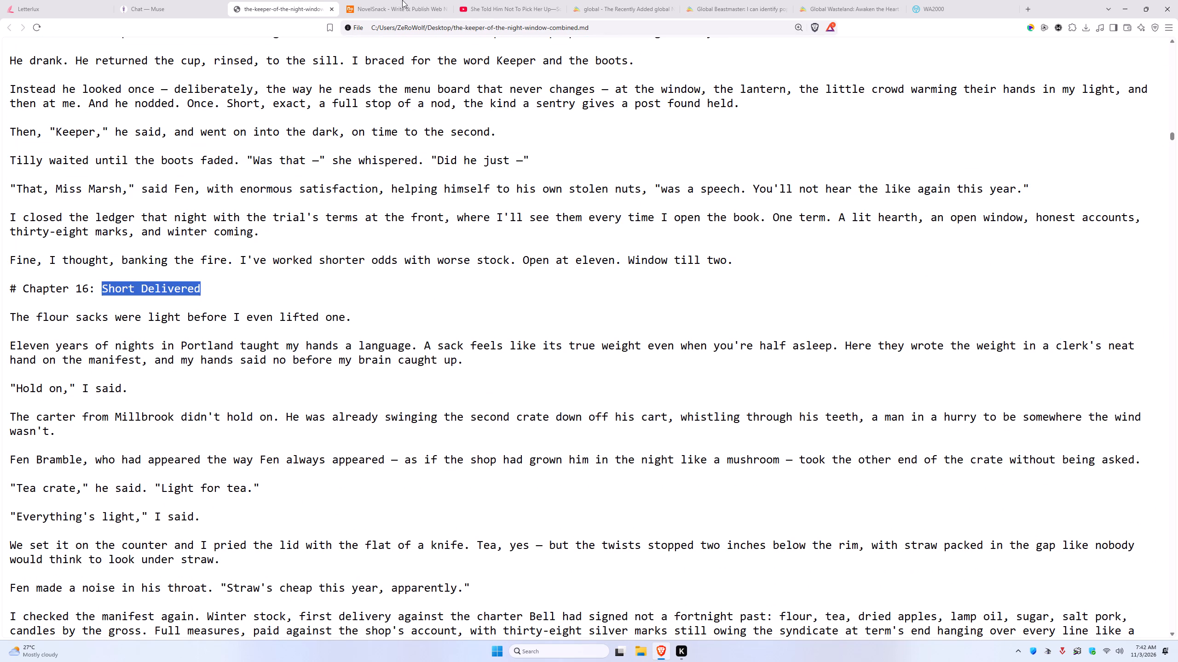
click(401, 0)
click(615, 120)
key(ctrl+v)
Copy the manuscript's full Chapter 16 text, from "The flour sacks were light" through "barley still in my sleeves.", into the chapter body.
click(290, 0)
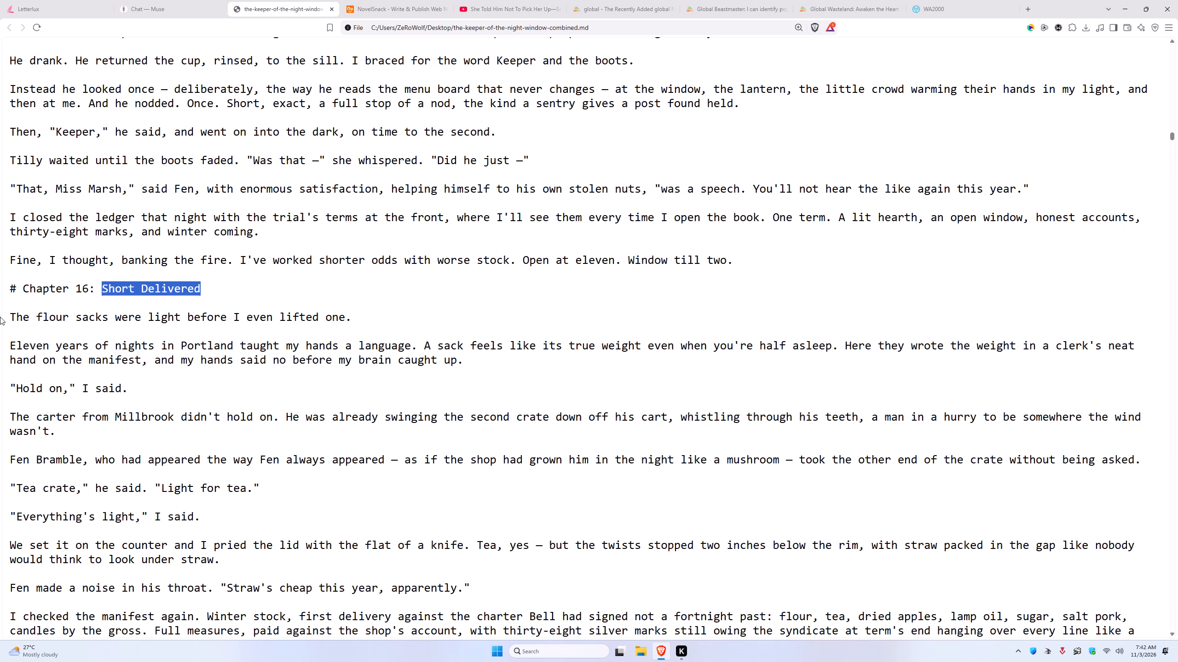
drag(11, 316, 495, 483)
scroll(496, 479, down, 3)
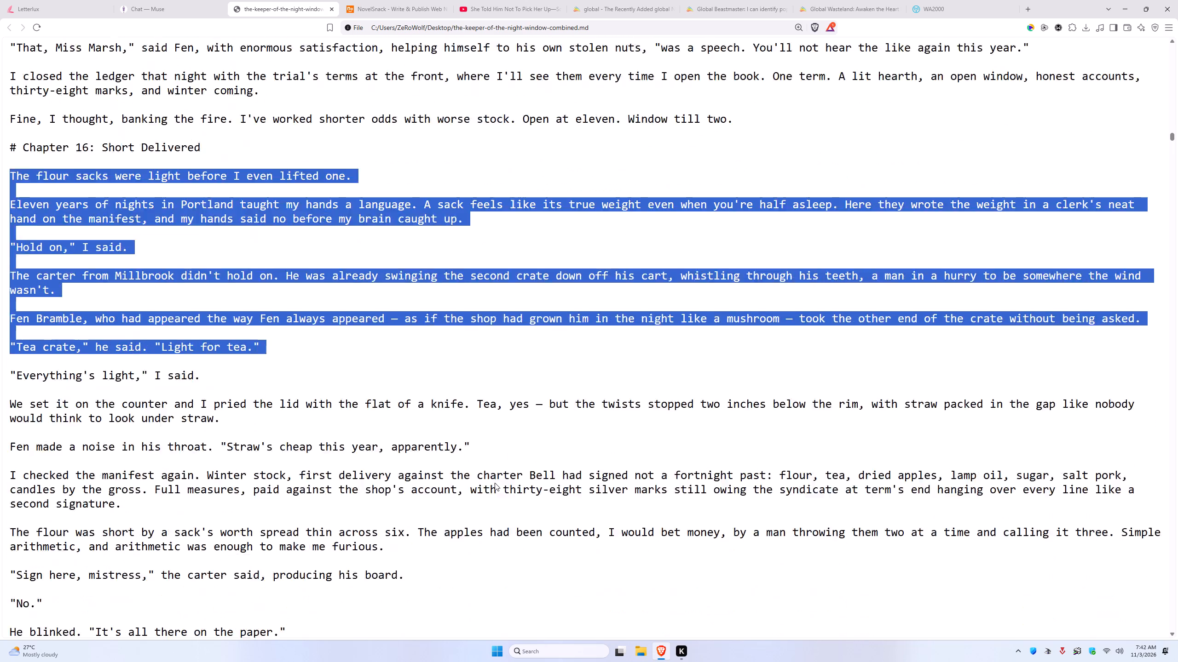
scroll(495, 483, down, 13)
drag(495, 483, 248, 467)
scroll(491, 482, down, 4)
scroll(247, 467, down, 1)
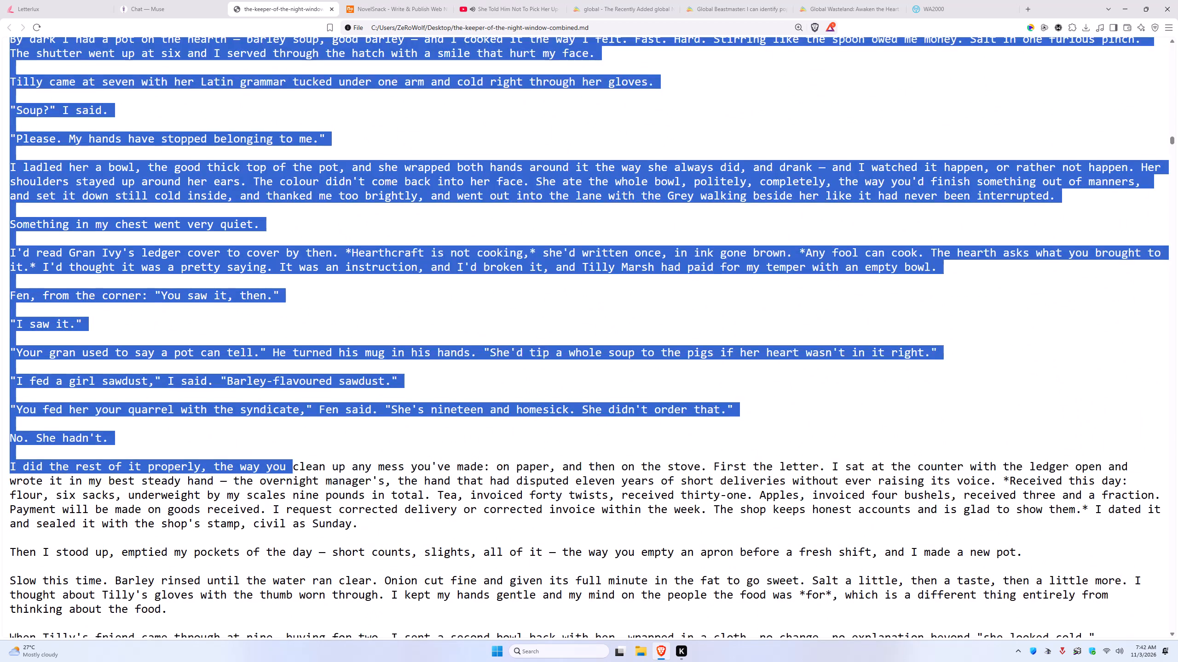
scroll(248, 467, down, 1)
drag(248, 467, 546, 494)
scroll(299, 460, down, 4)
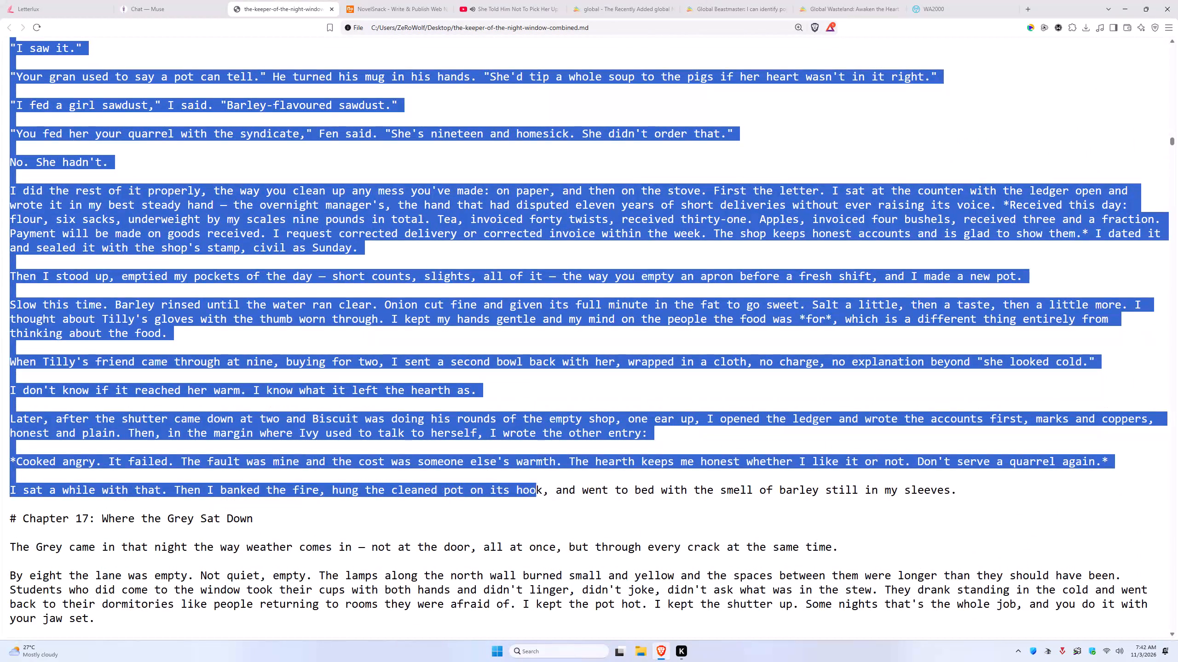
drag(546, 494, 958, 491)
key(ctrl+c)
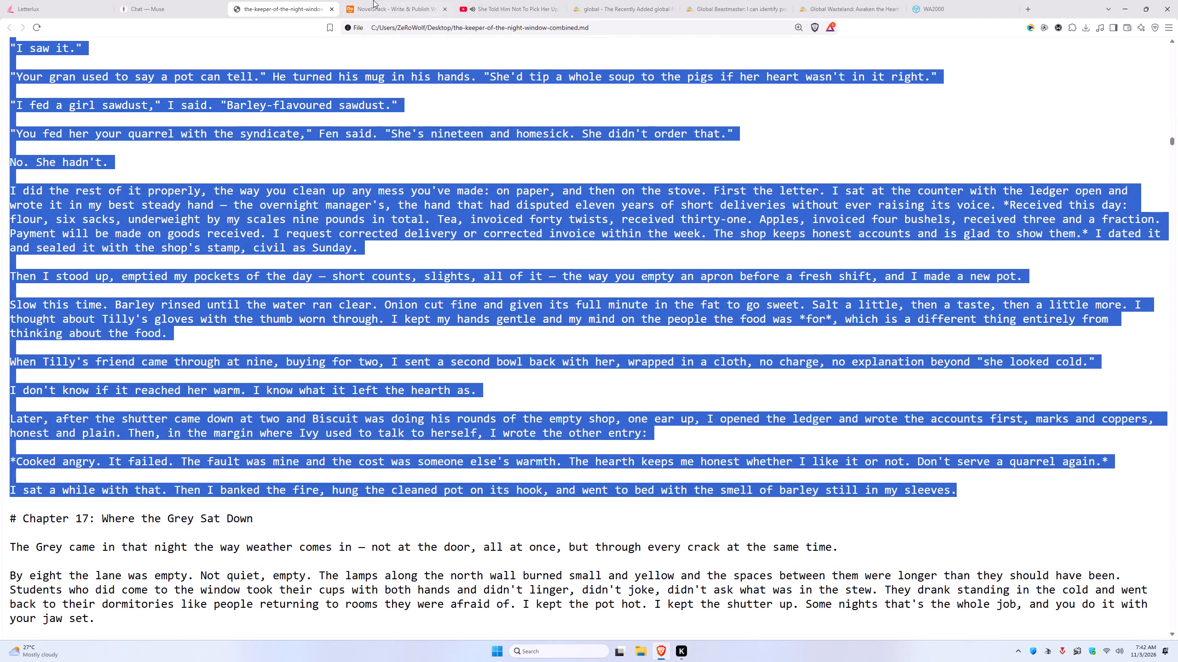
click(373, 0)
click(432, 217)
key(ctrl+v)
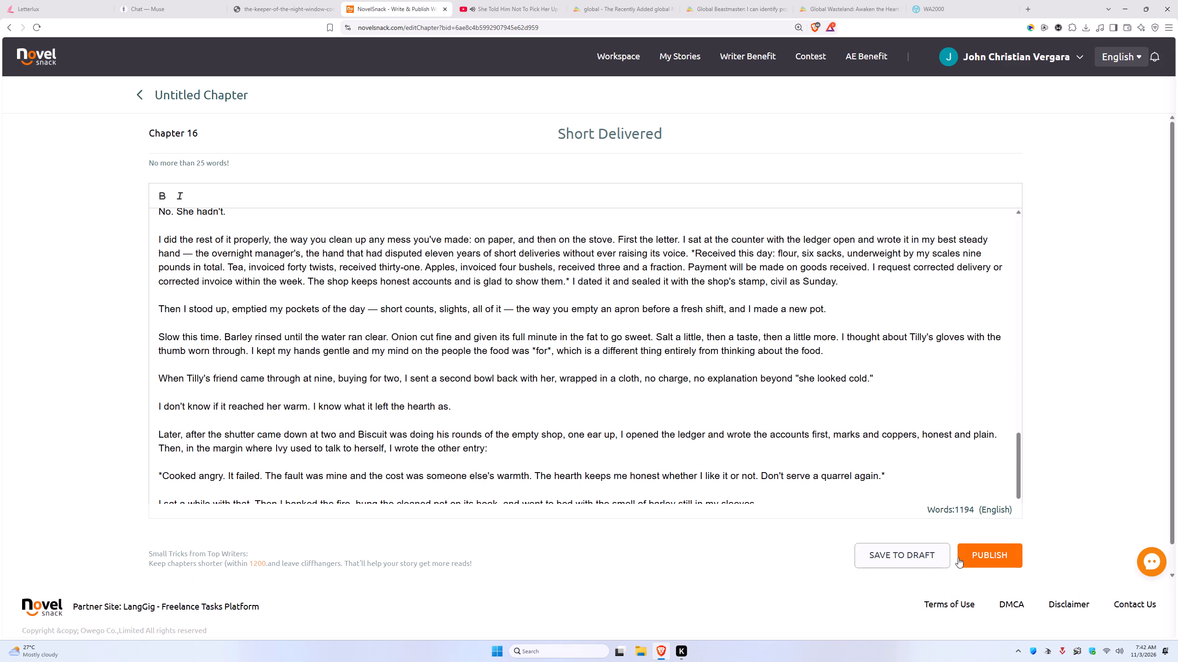
Publish Chapter 16 immediately and dismiss the confirmation.
click(987, 560)
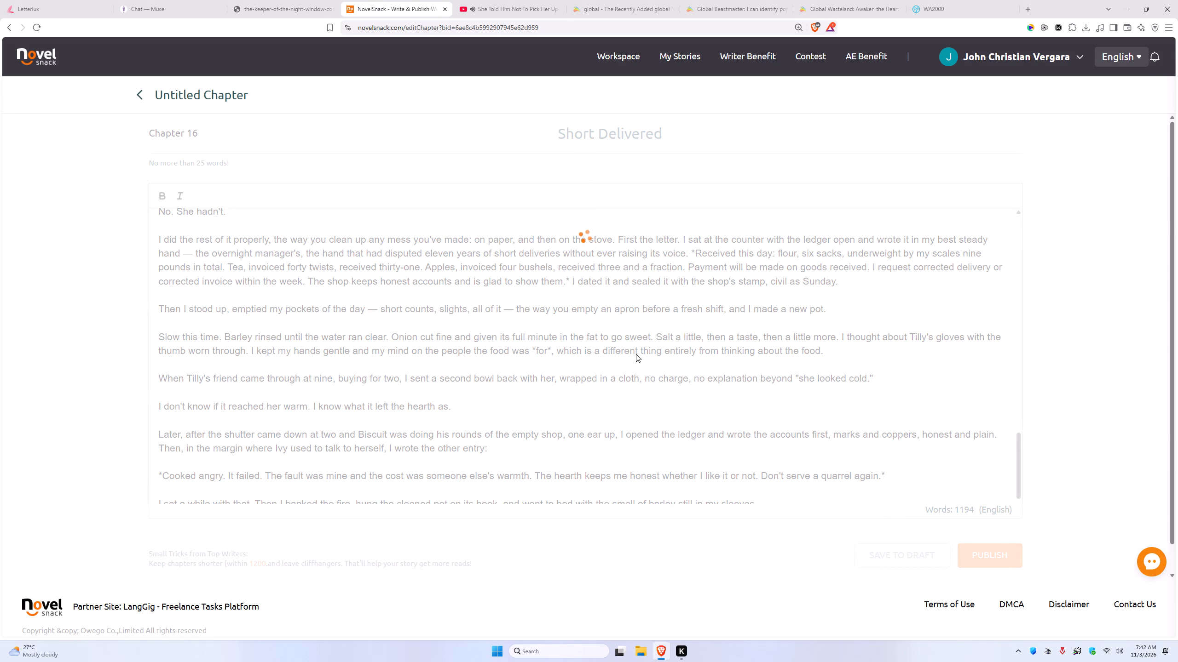
click(712, 200)
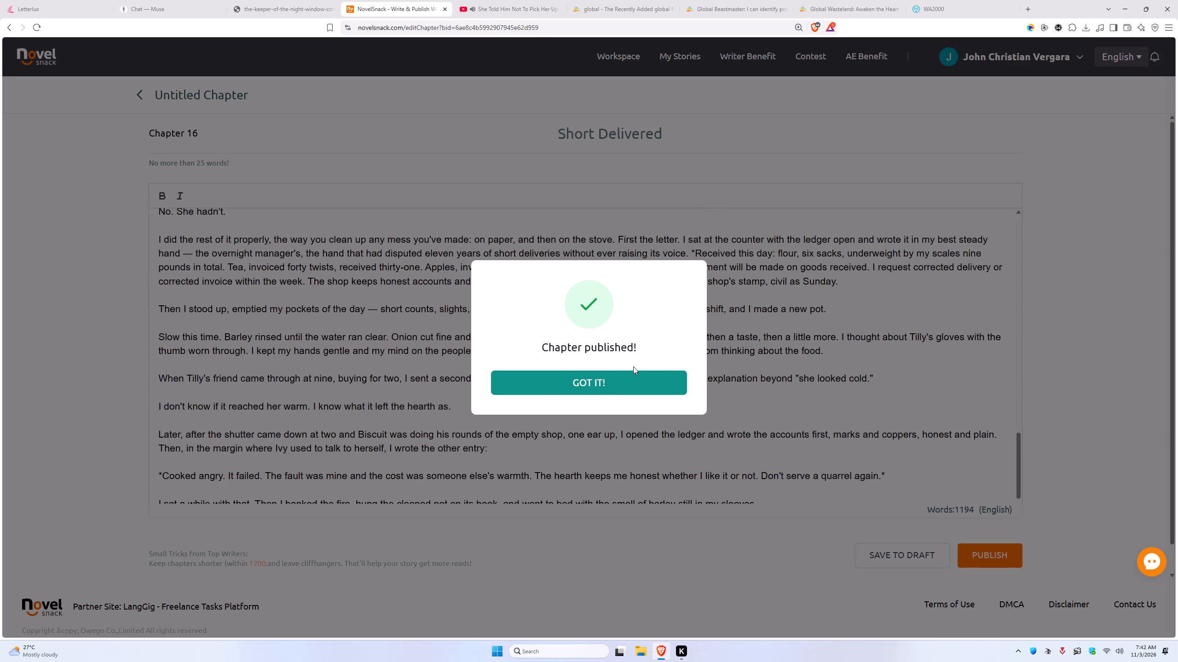
click(599, 383)
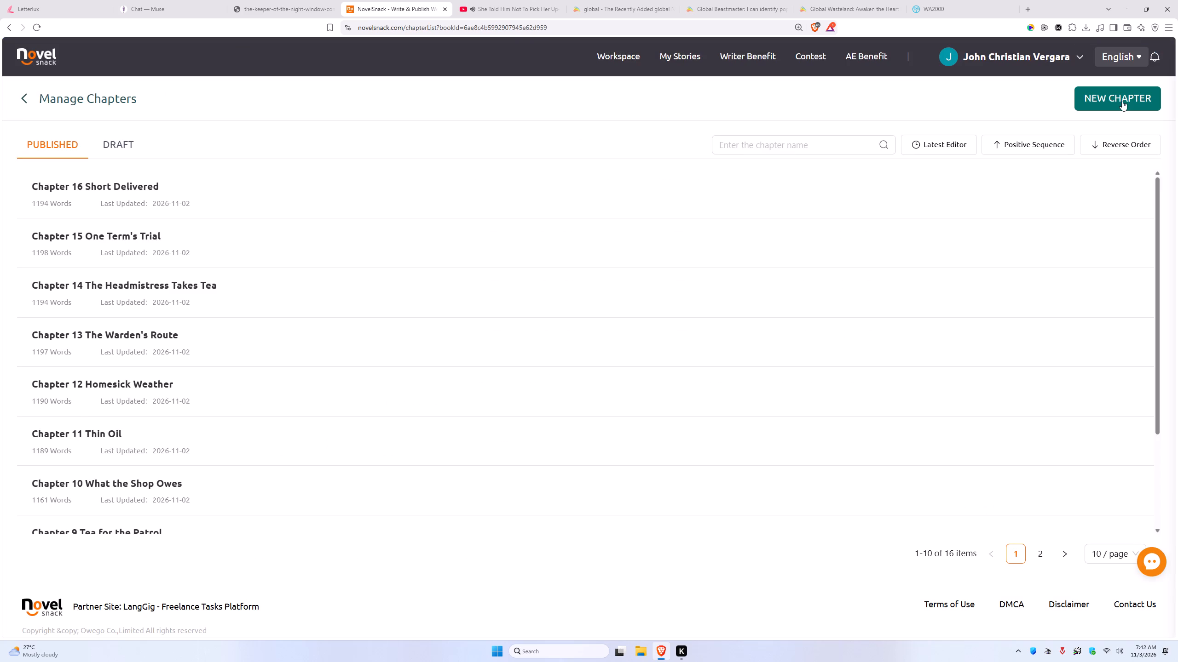
Start a new chapter and title it "Where the Grey Sat Down", copied from the manuscript's Chapter 17 heading.
click(1119, 97)
click(286, 0)
scroll(335, 486, down, 3)
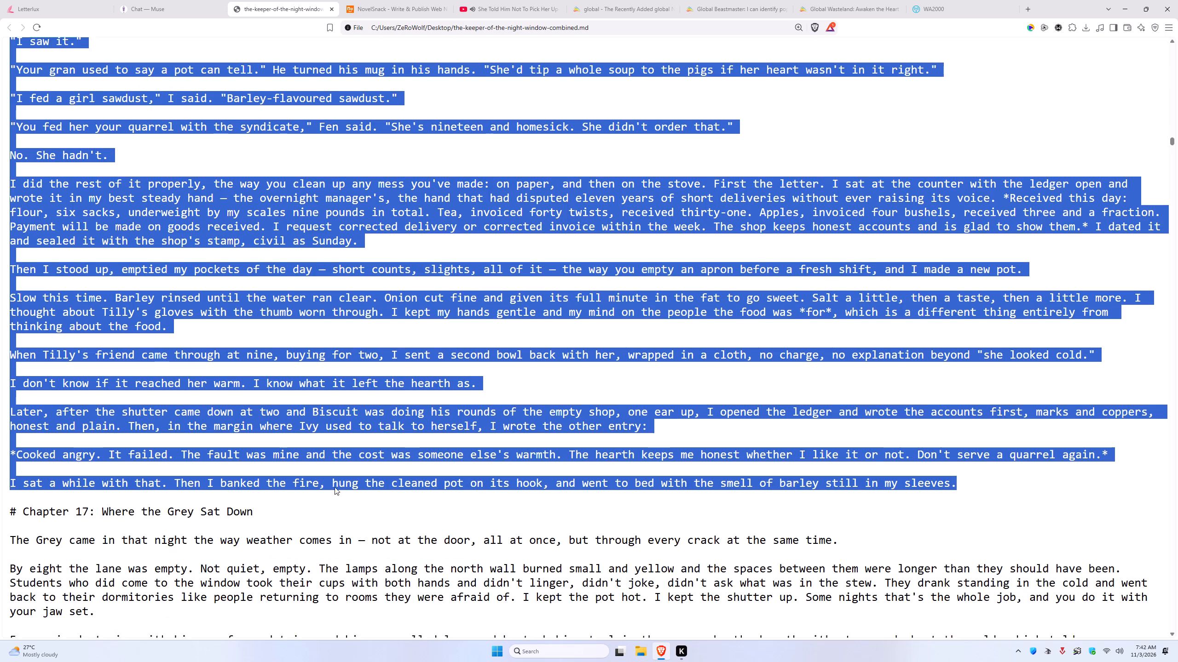
scroll(335, 487, down, 2)
drag(103, 291, 282, 287)
key(ctrl+c)
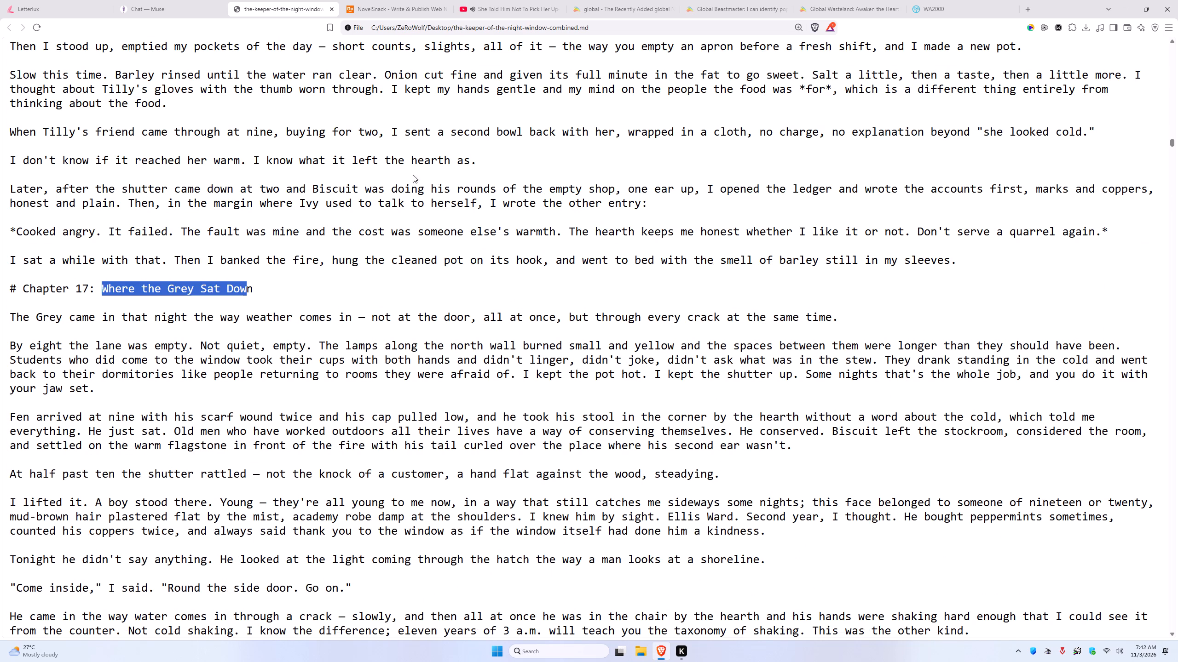
click(396, 1)
click(594, 137)
key(ctrl+v)
Copy the manuscript's full Chapter 17 text, from "The Grey came in that night" through "did not sit in my shop.", into the chapter body.
click(249, 0)
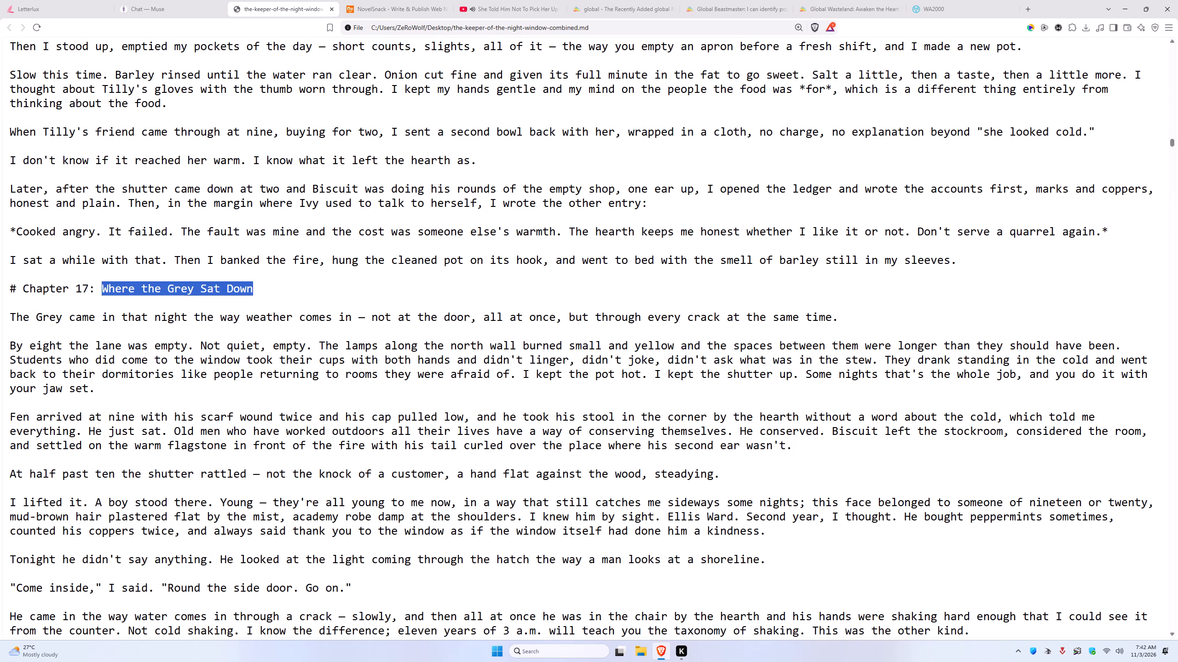
drag(12, 312, 491, 449)
scroll(494, 452, down, 10)
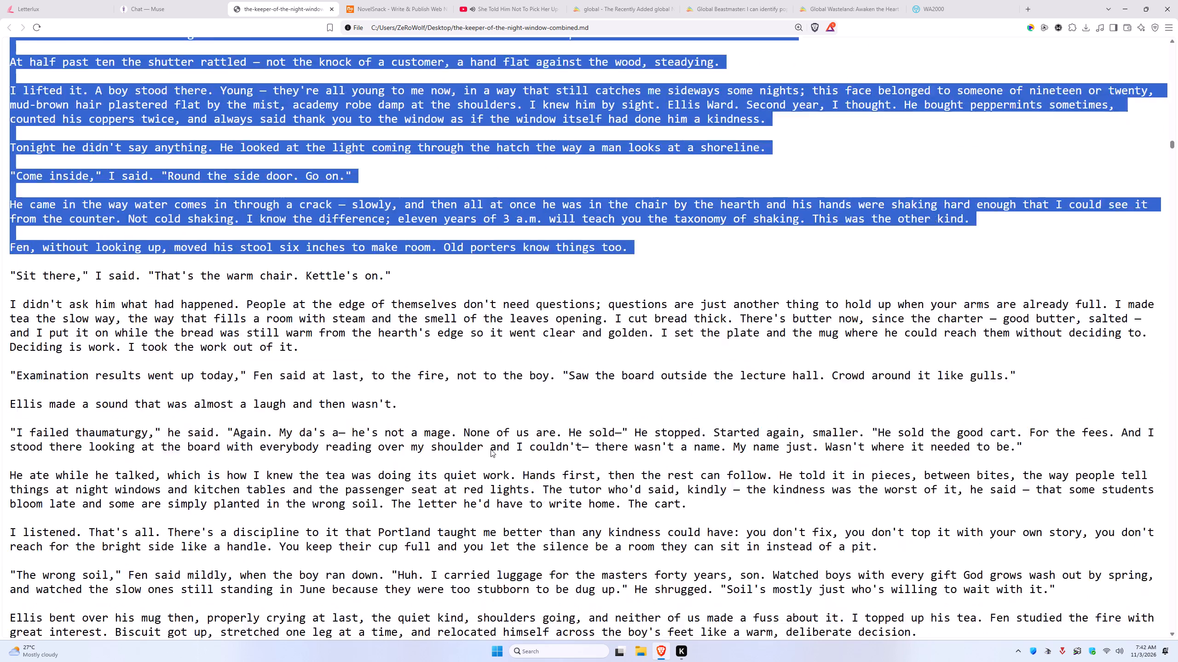
scroll(491, 449, down, 5)
drag(491, 449, 622, 499)
scroll(491, 449, up, 1)
scroll(491, 449, down, 4)
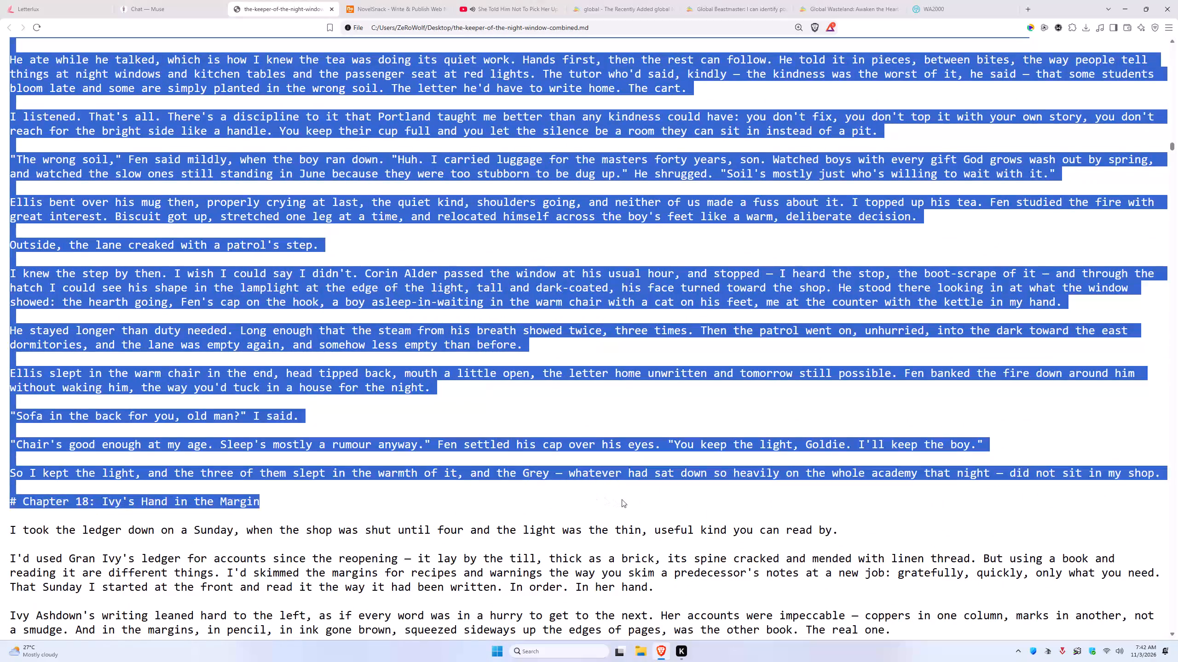
drag(622, 499, 1157, 471)
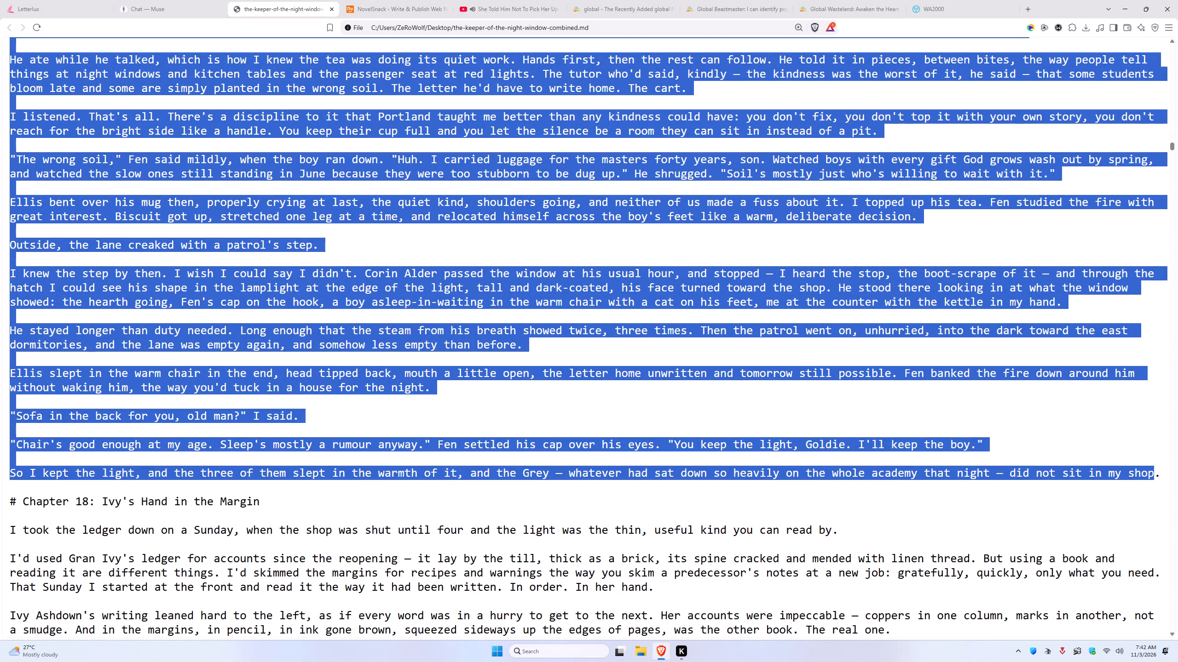
drag(1157, 471, 1158, 471)
key(ctrl+c)
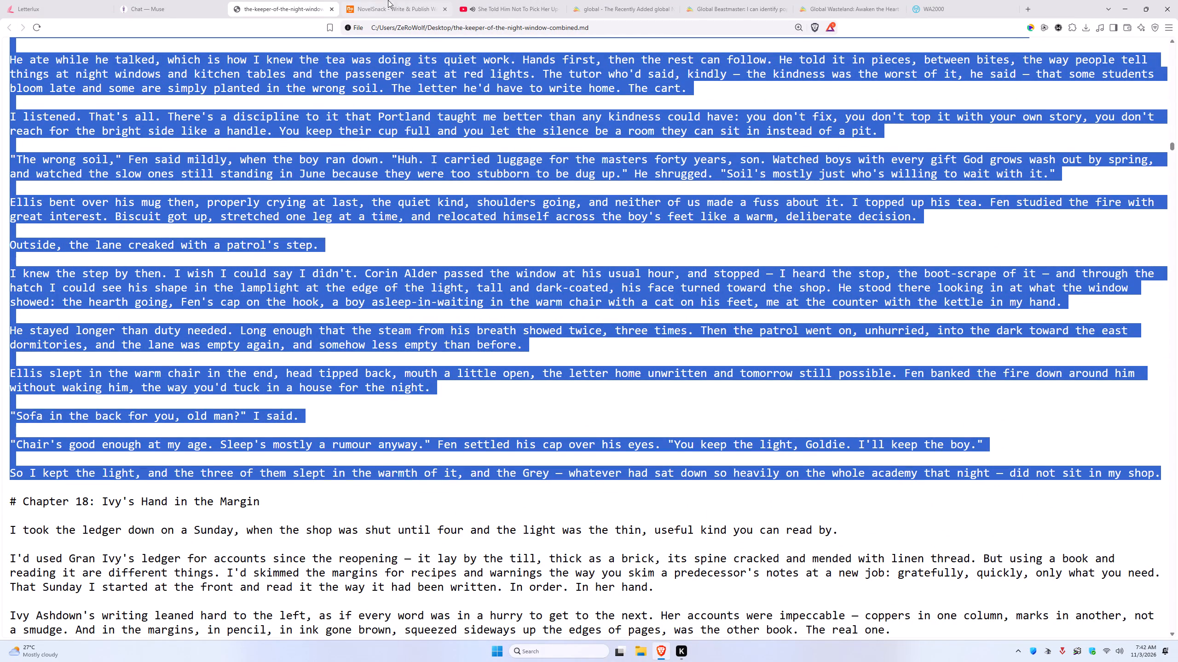
click(388, 0)
click(381, 213)
key(ctrl+v)
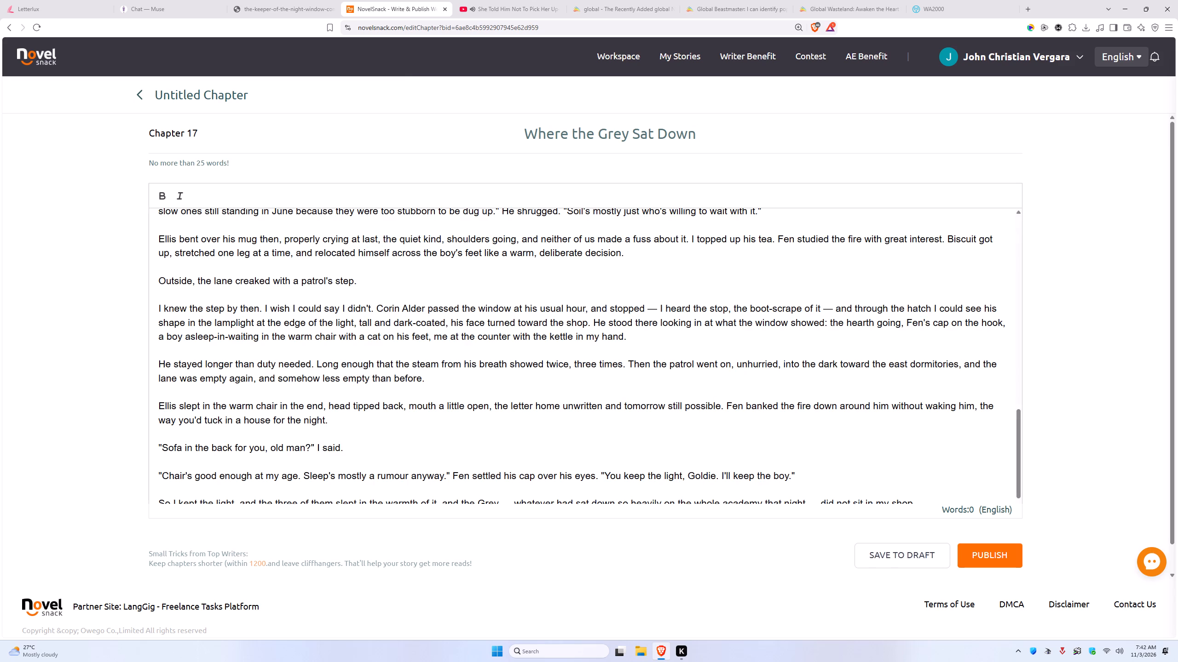
Publish Chapter 17 immediately and dismiss the confirmation.
click(1002, 563)
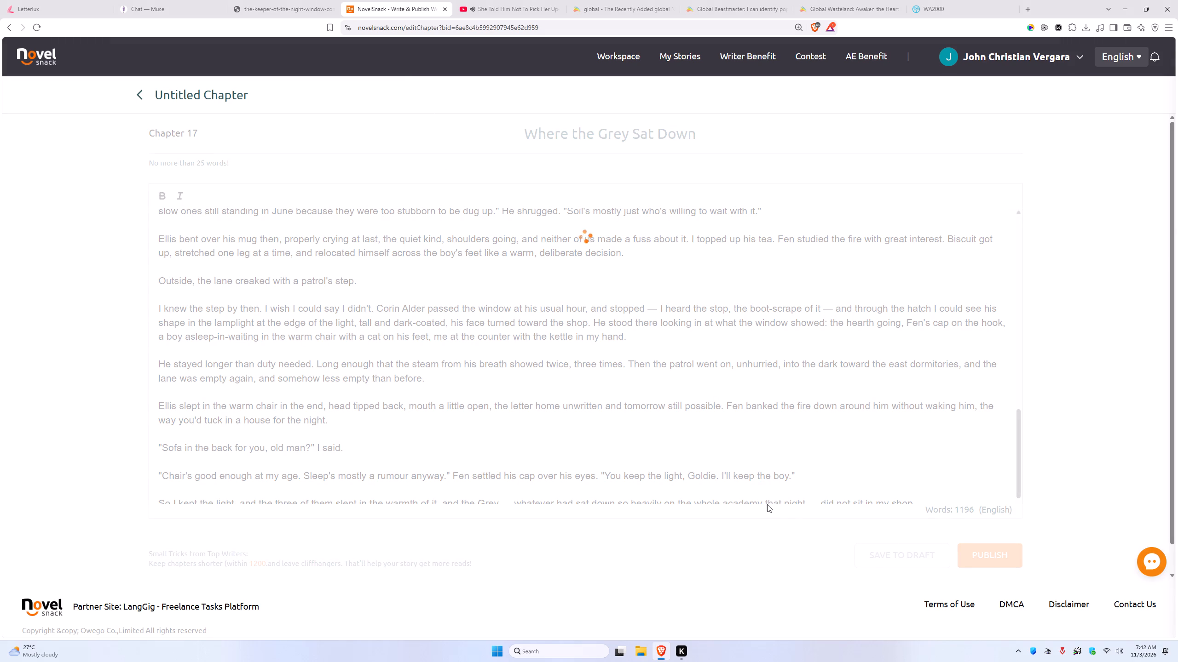
click(694, 201)
click(597, 388)
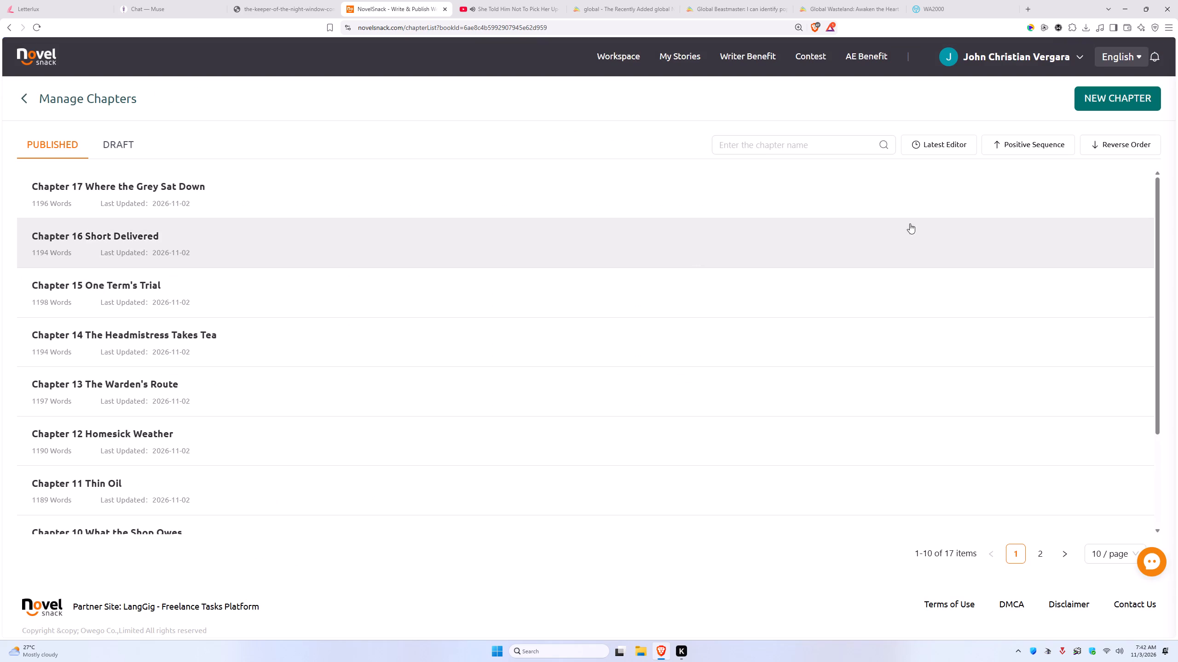
Start another new chapter and title it "Ivy's Hand in the Margin", copied from the manuscript's Chapter 18 heading.
click(1123, 107)
click(286, 0)
scroll(296, 459, down, 5)
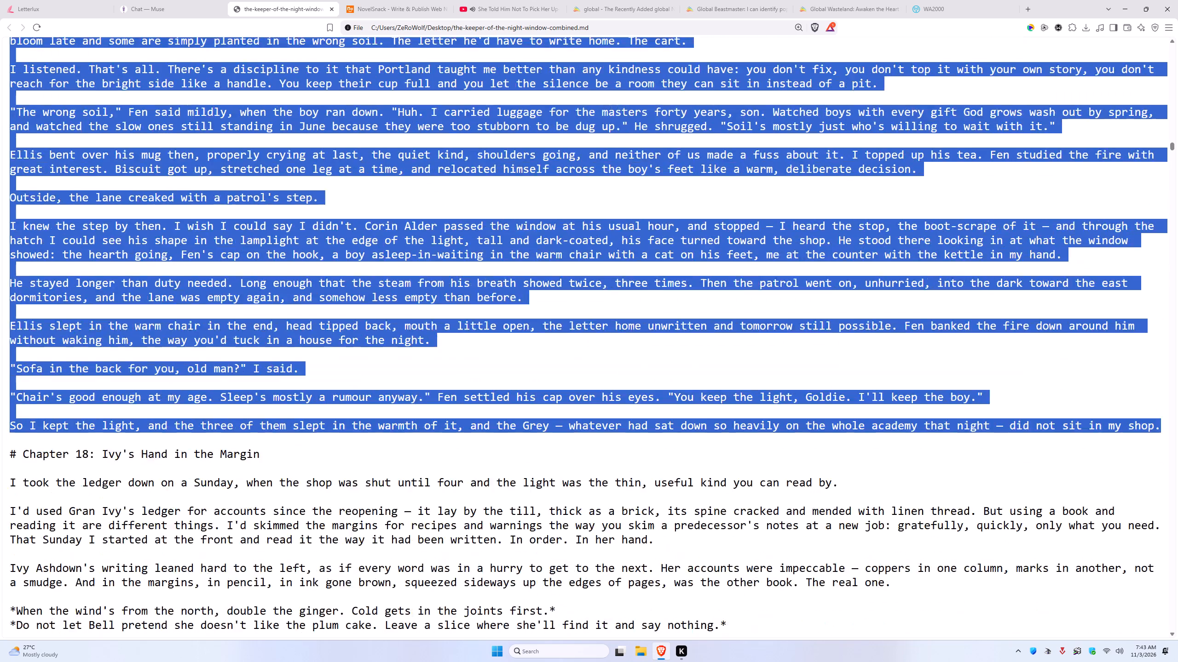
drag(103, 273, 260, 269)
key(ctrl+c)
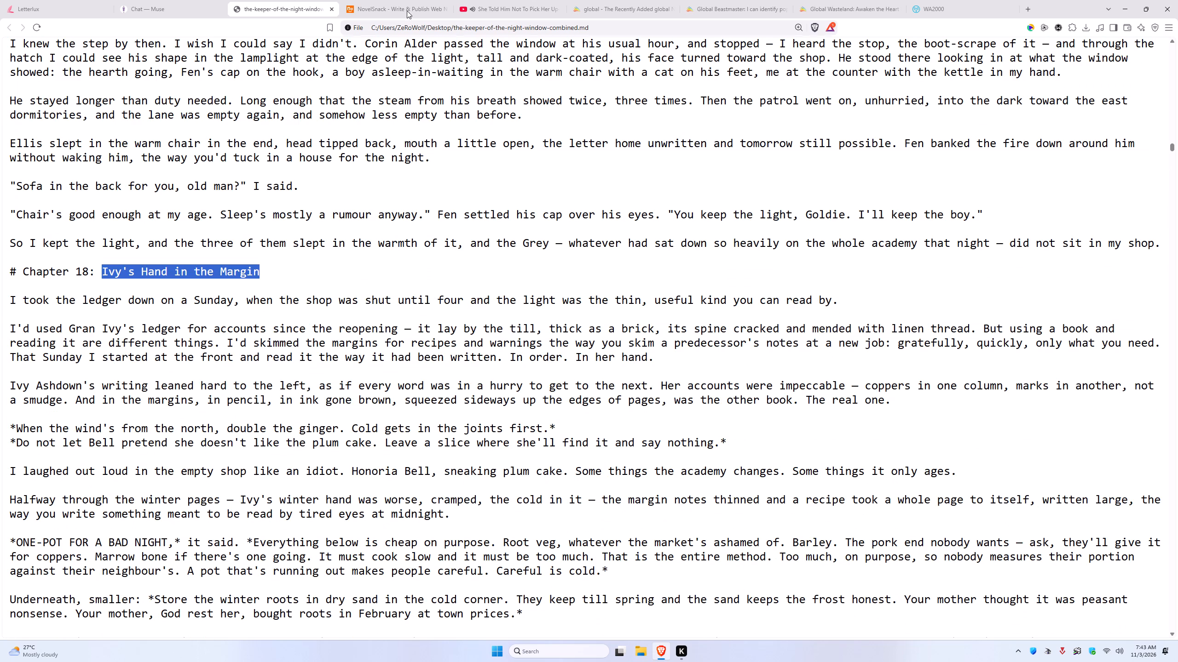
click(393, 0)
click(600, 136)
key(ctrl+v)
Copy the manuscript's full Chapter 18 text, from "I took the ledger down" through "opened the shop for the evening crowd.", into the chapter body.
click(283, 0)
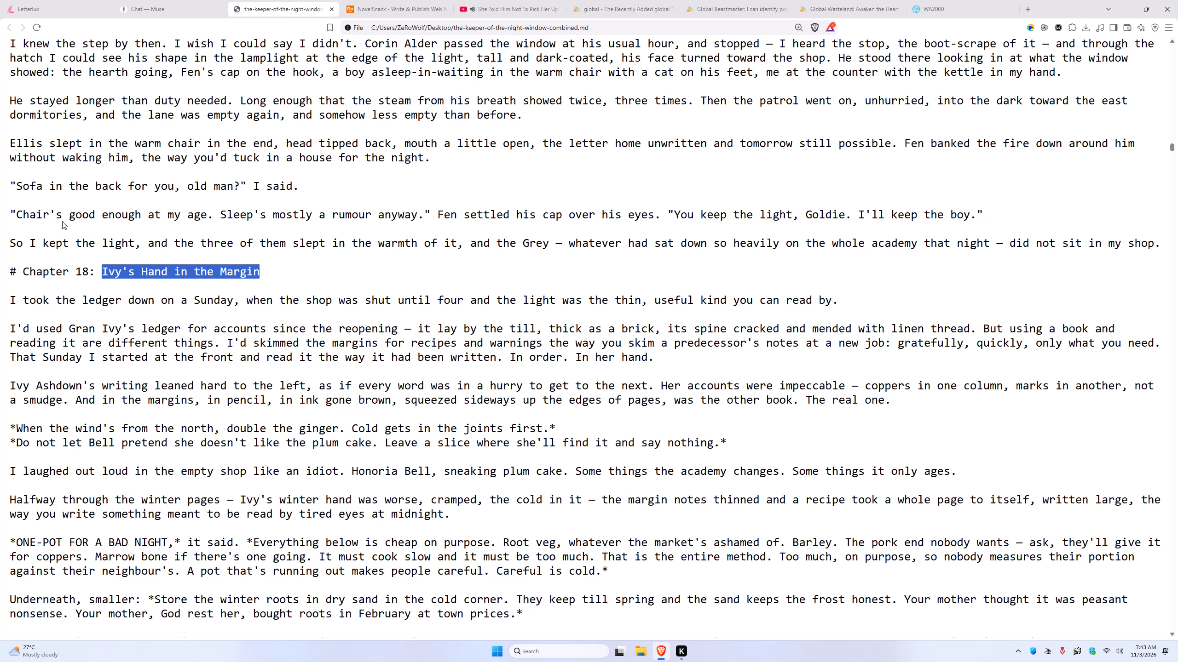
drag(10, 295, 590, 457)
scroll(594, 481, down, 7)
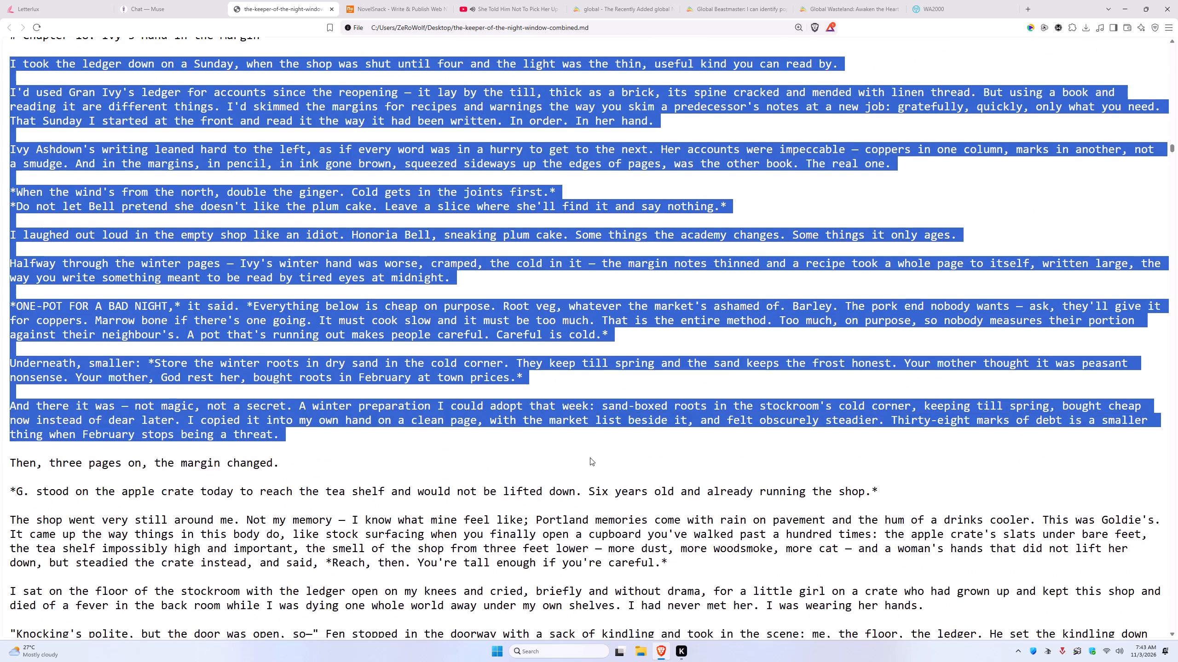
scroll(590, 457, down, 12)
drag(590, 457, 588, 458)
scroll(589, 458, down, 4)
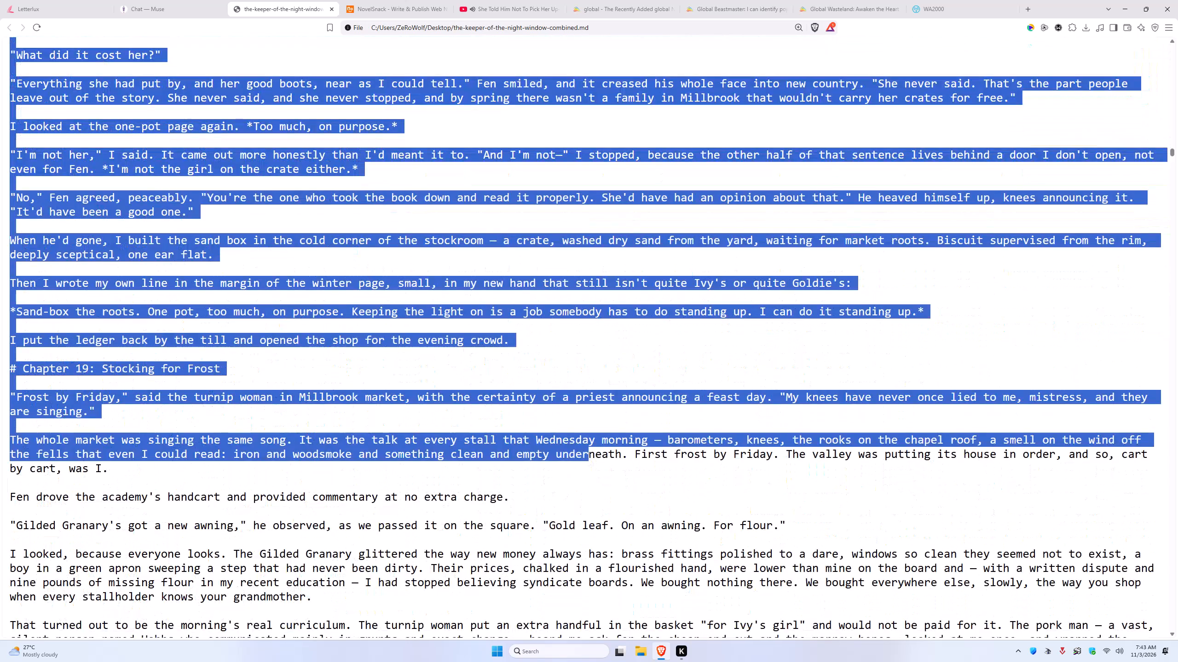
drag(588, 458, 513, 345)
key(ctrl+c)
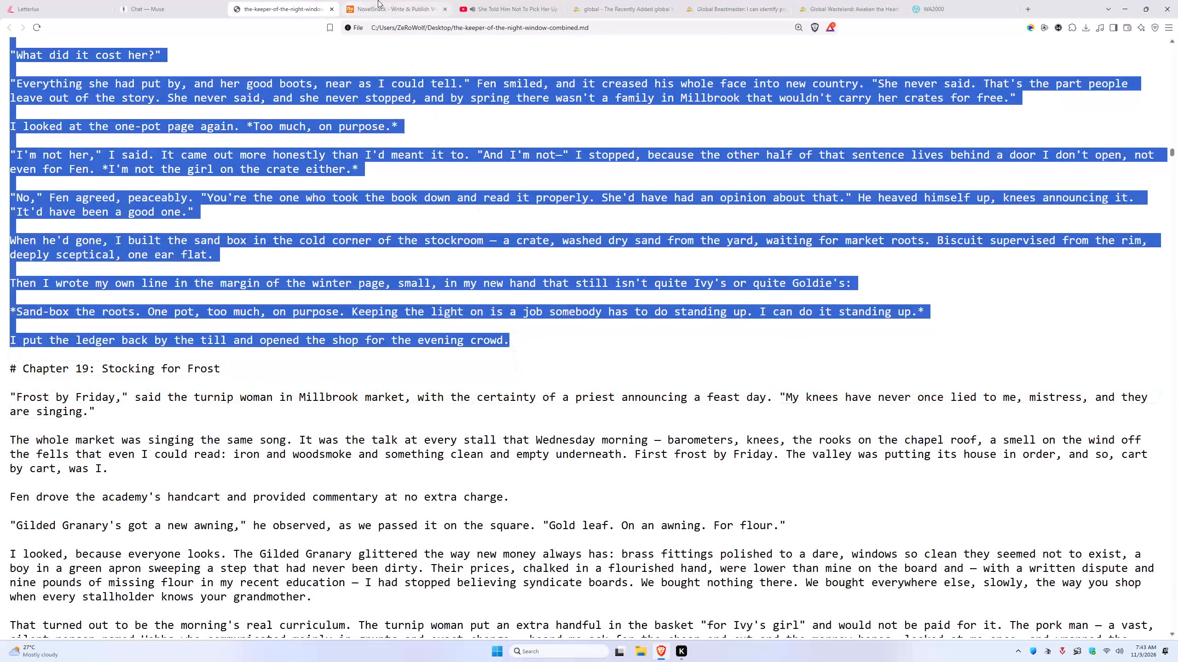
click(378, 0)
click(444, 246)
key(ctrl+v)
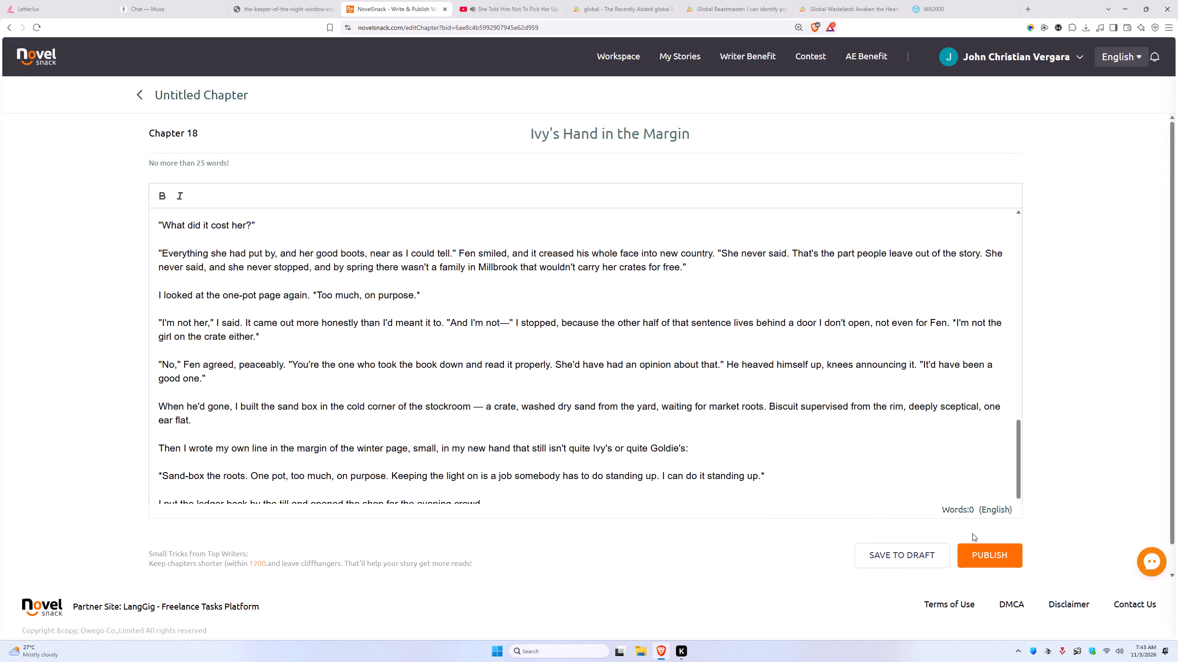
Publish Chapter 18 immediately and dismiss the confirmation.
click(993, 560)
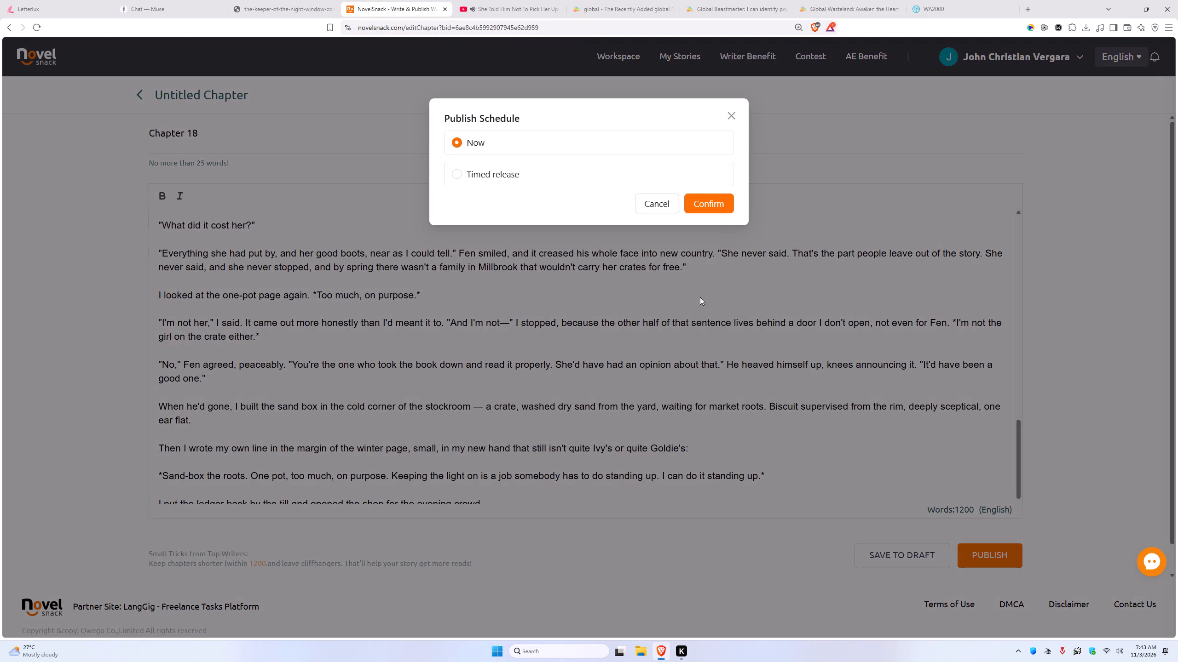
click(712, 204)
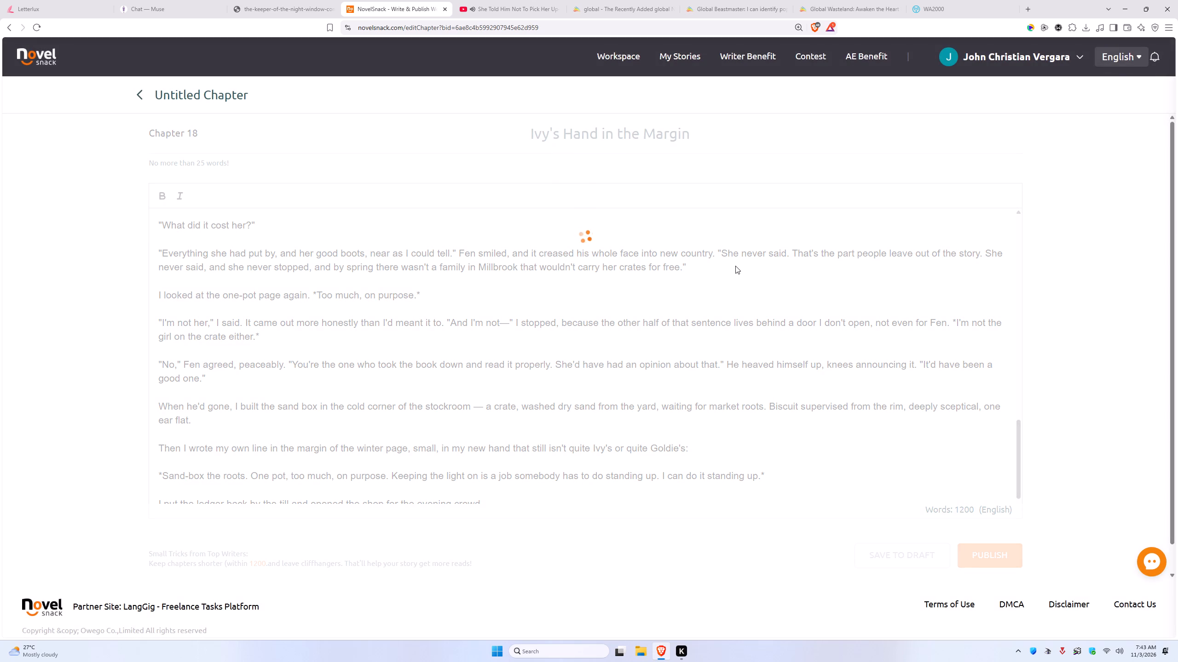
click(626, 376)
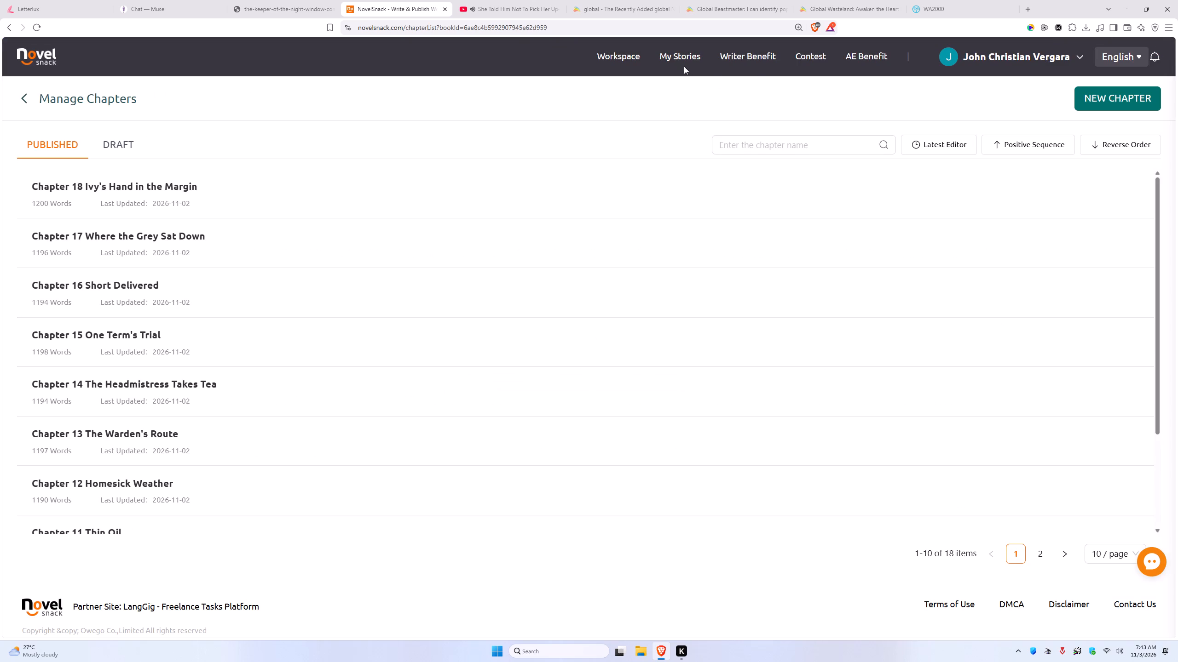
From the story overview, start a new chapter for The Keeper of the Night Window, titled "Stocking for Frost" from the manuscript's Chapter 19 heading.
click(684, 54)
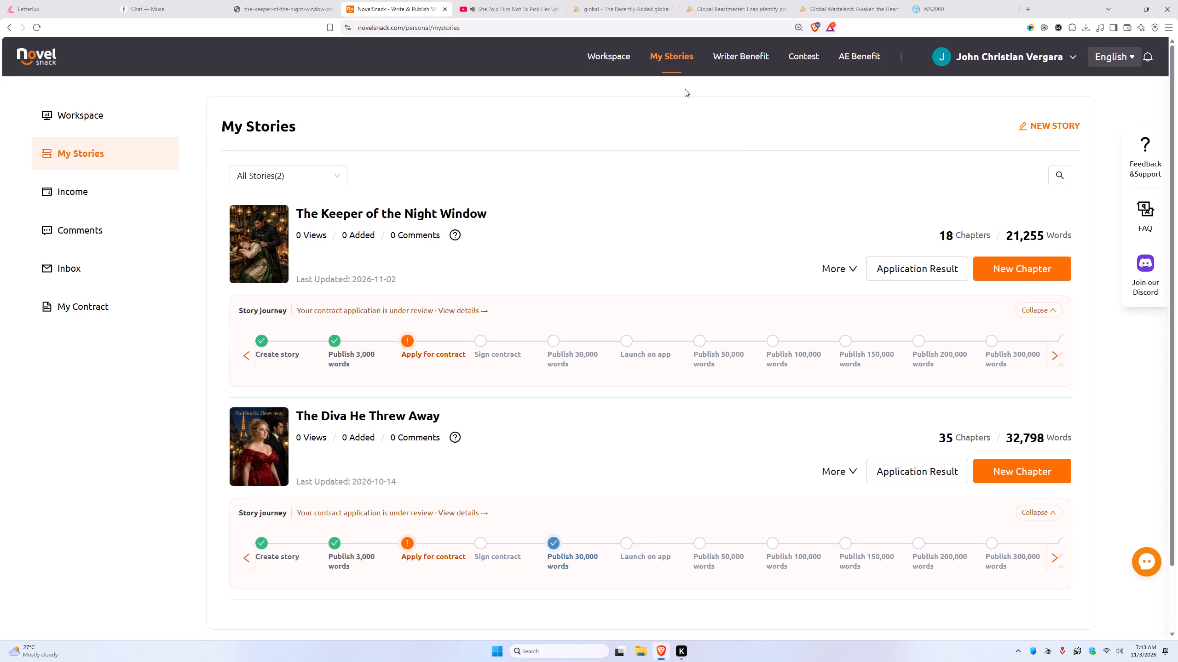
click(1023, 272)
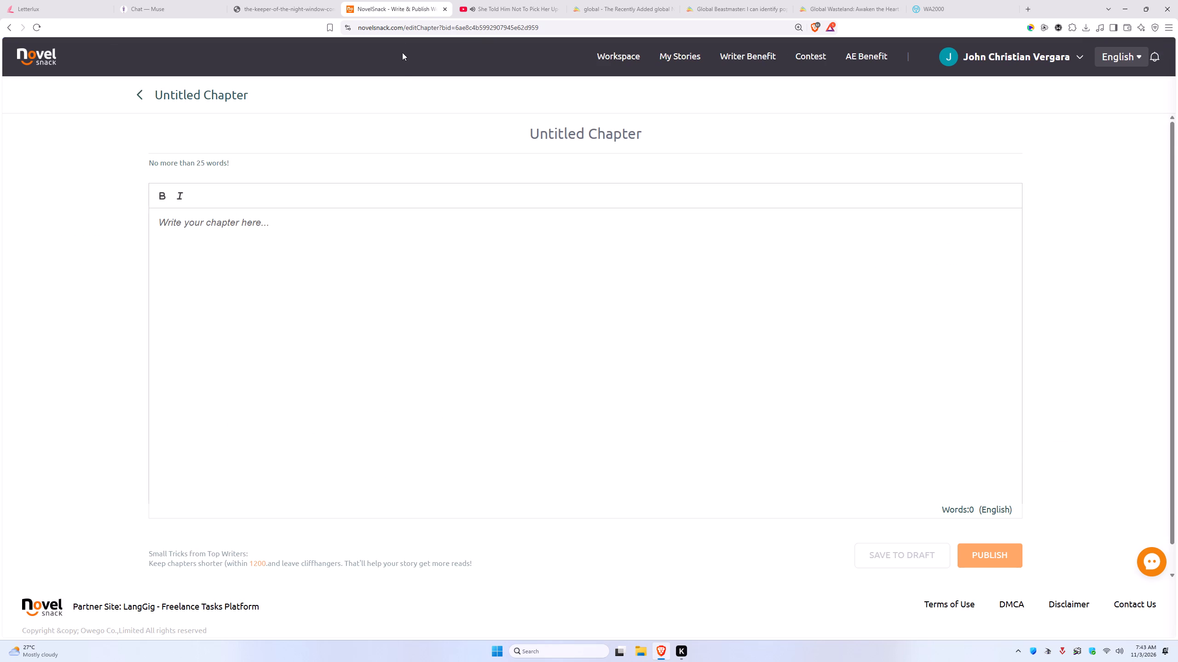
click(284, 0)
drag(102, 370, 254, 368)
key(ctrl+c)
click(383, 0)
click(608, 137)
key(ctrl+v)
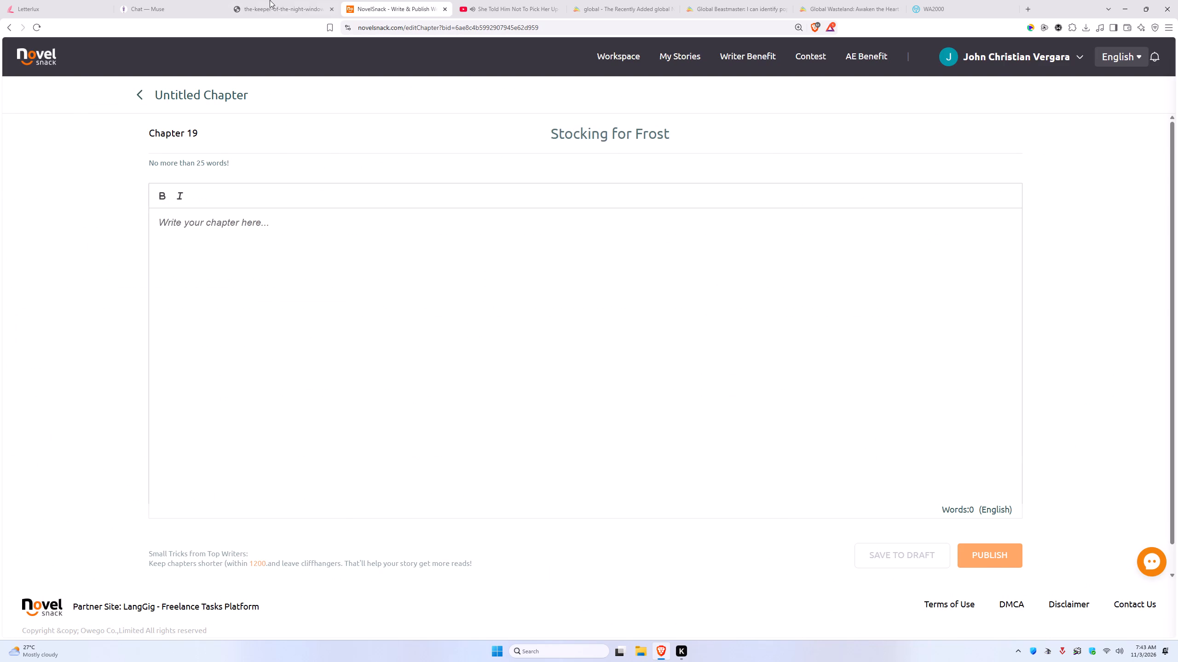
Copy the manuscript's full Chapter 19 text, from "Frost by Friday," through "We were ready for it.", into the chapter body.
click(270, 0)
scroll(119, 305, down, 5)
drag(10, 166, 14, 167)
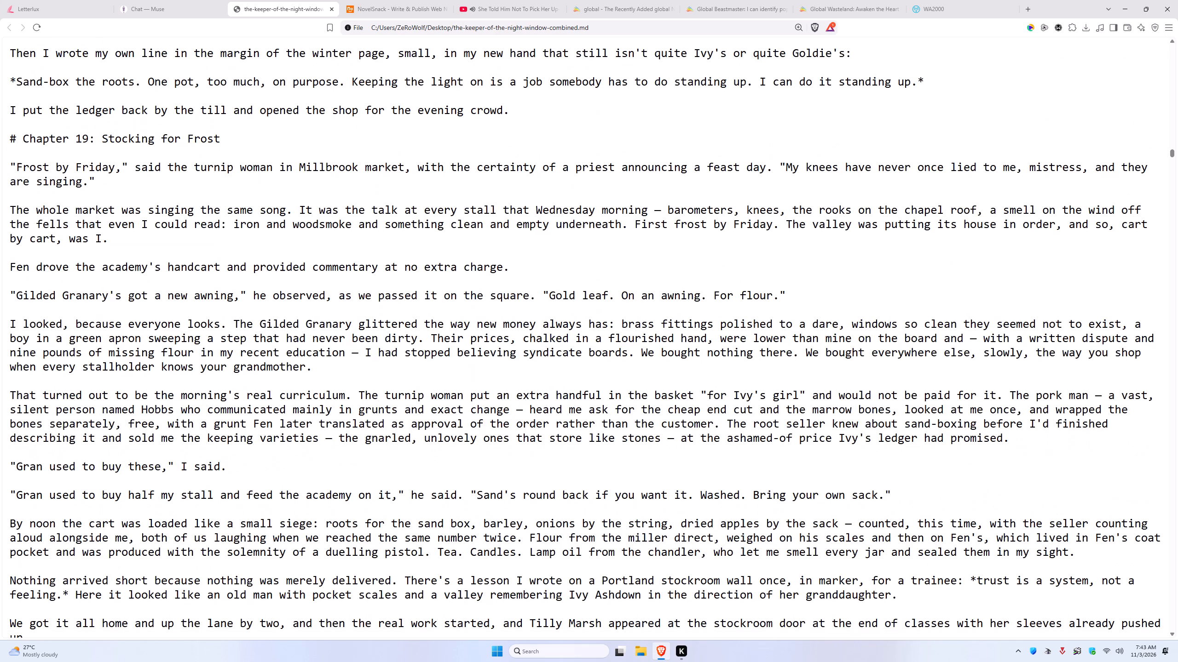
drag(14, 167, 628, 457)
scroll(636, 475, down, 10)
drag(628, 457, 650, 479)
scroll(631, 472, down, 7)
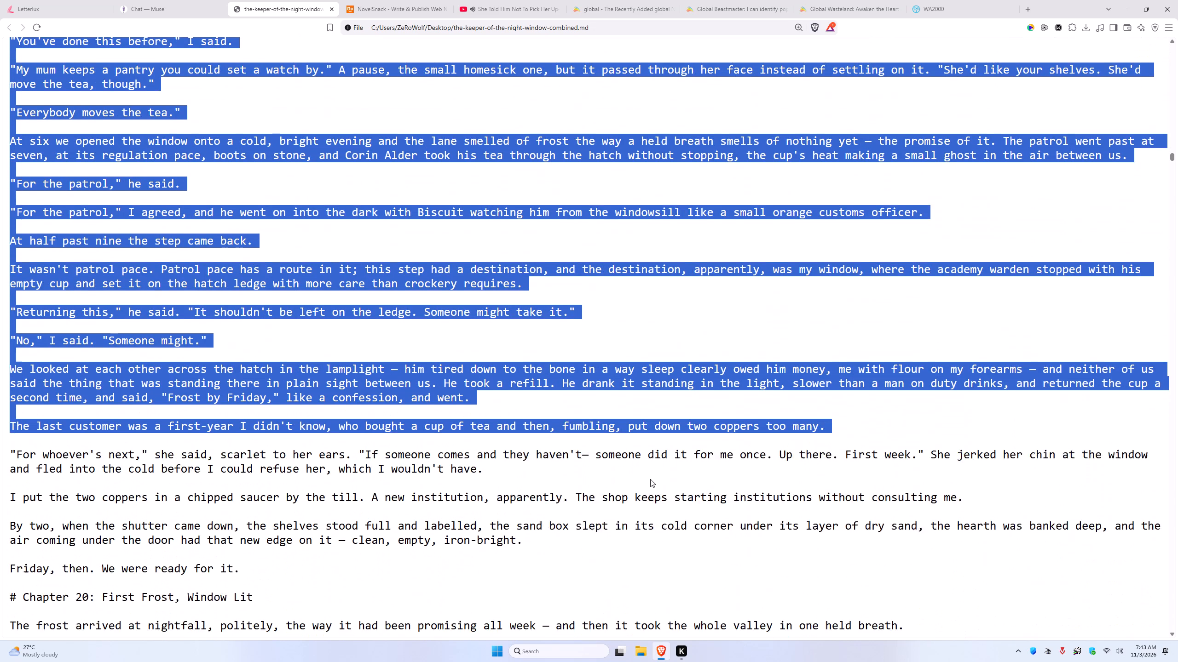
drag(650, 479, 292, 433)
scroll(694, 494, down, 3)
key(ctrl+c)
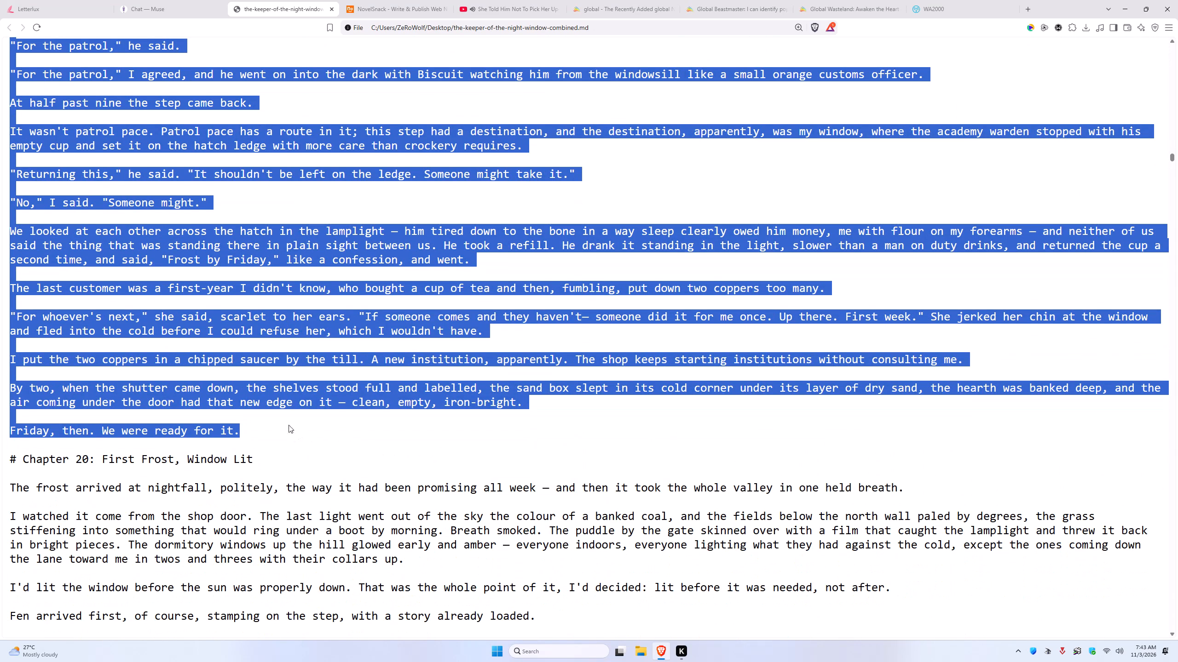
click(380, 0)
click(458, 250)
key(ctrl+v)
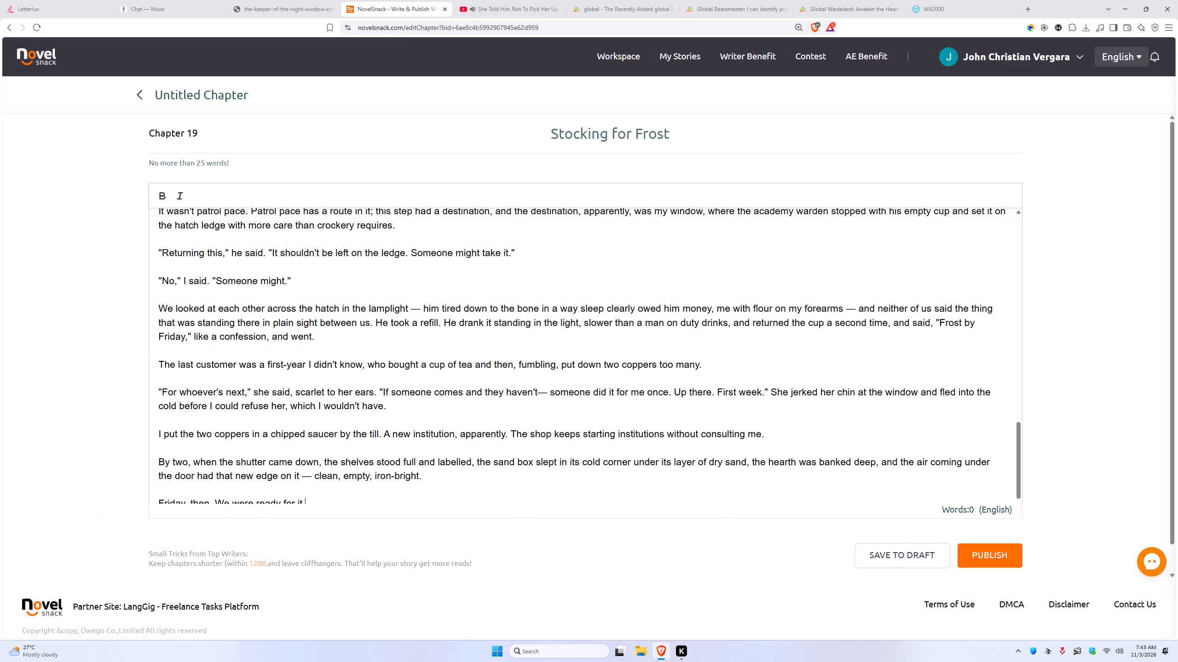
Publish Chapter 19 immediately and dismiss the confirmation.
click(1000, 550)
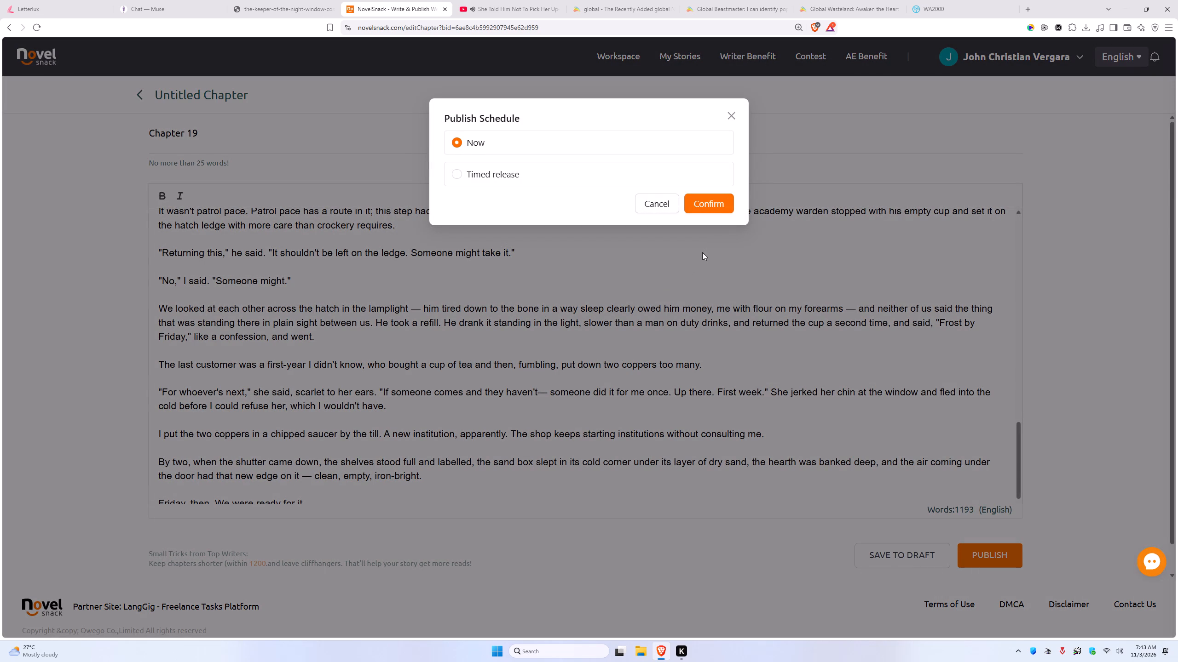
click(723, 198)
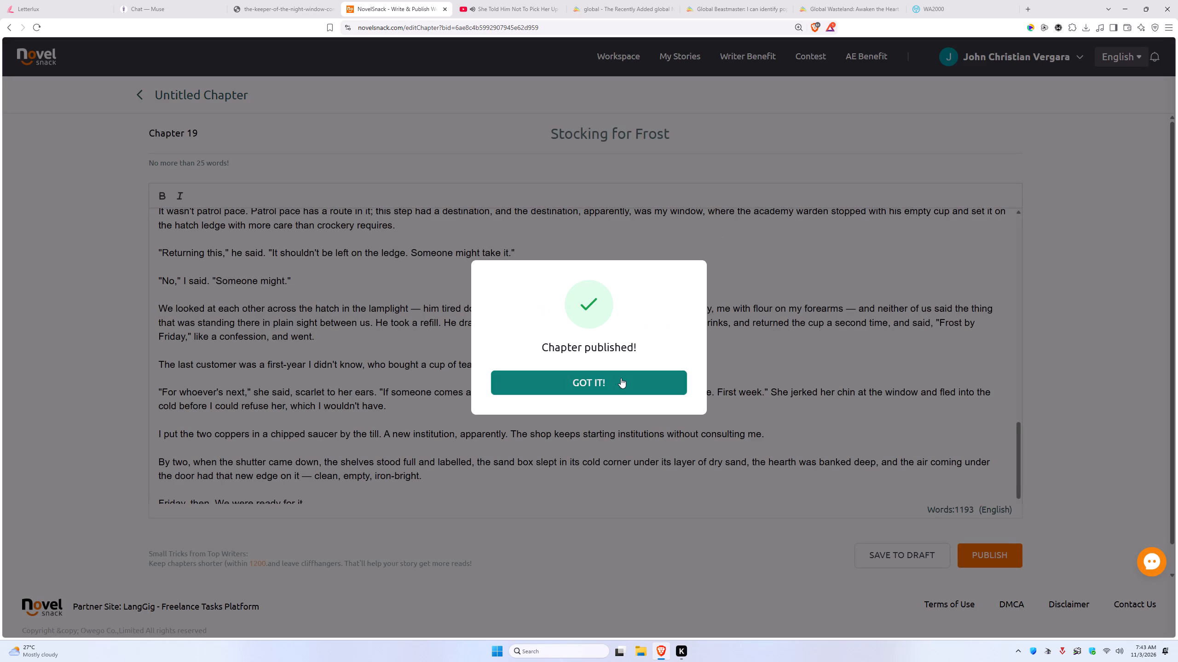
click(620, 378)
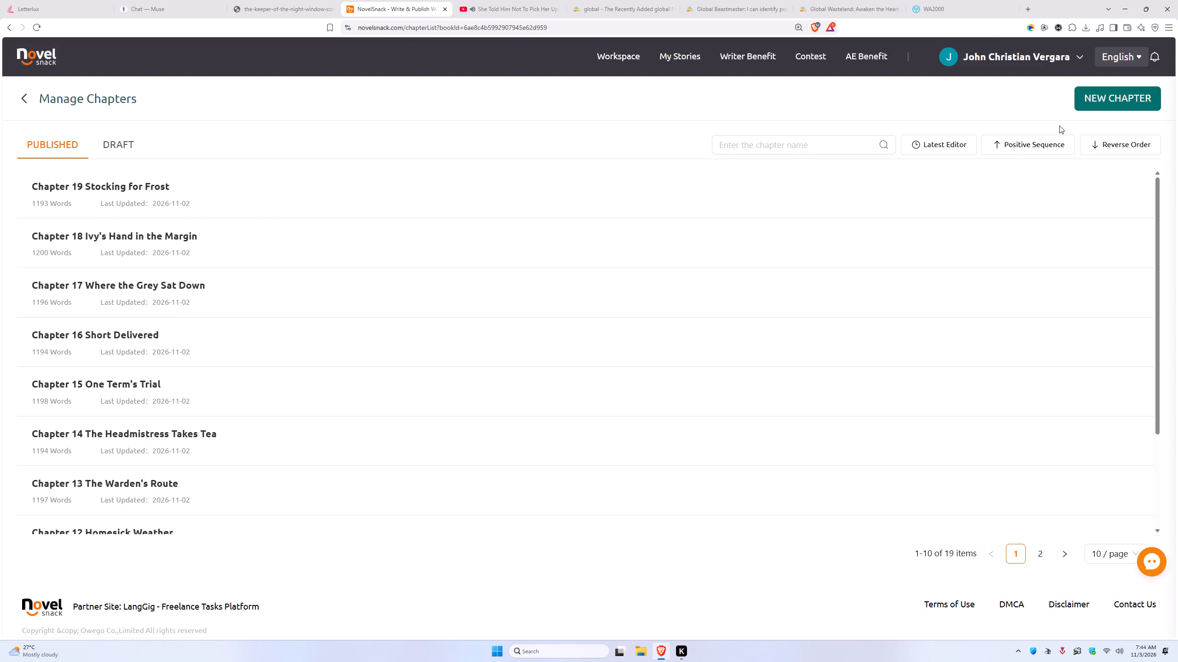
Start another new chapter and title it "First Frost, Window Lit", copied from the manuscript's Chapter 20 heading.
click(1118, 99)
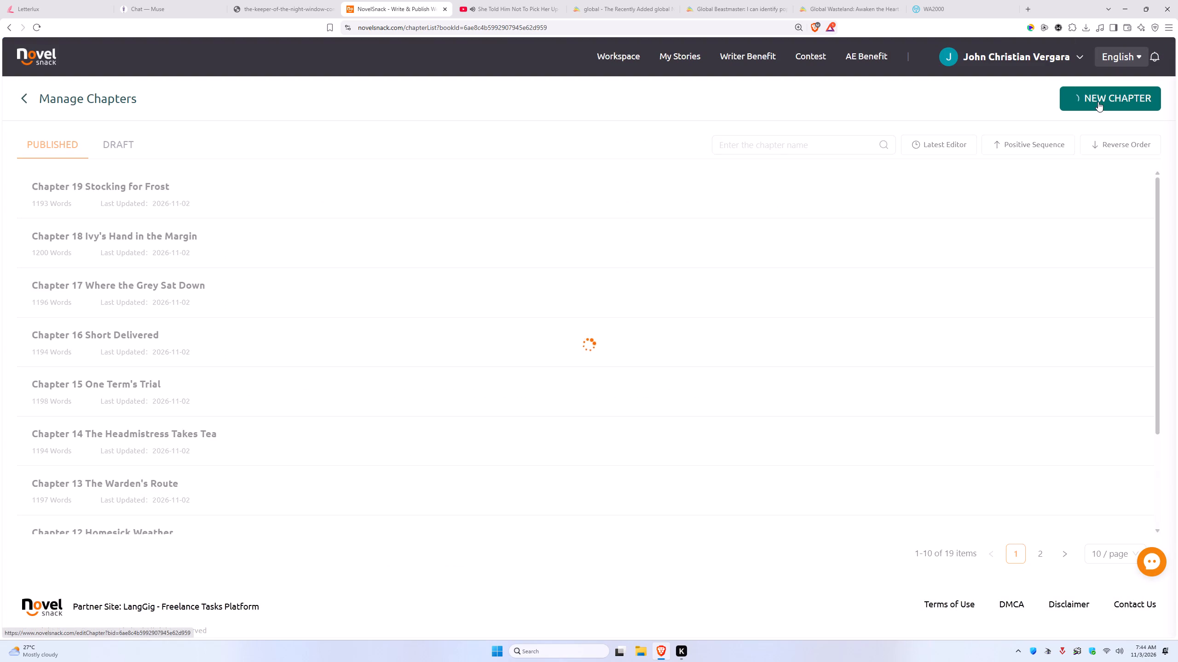
click(290, 0)
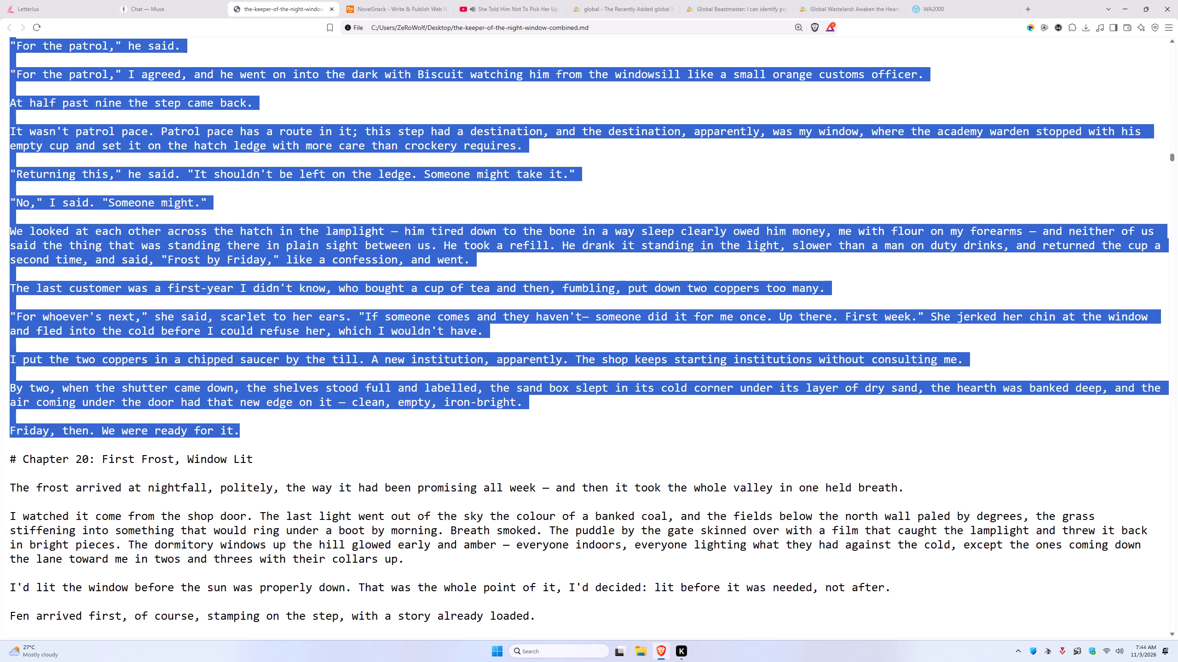
drag(103, 458, 256, 456)
key(ctrl+c)
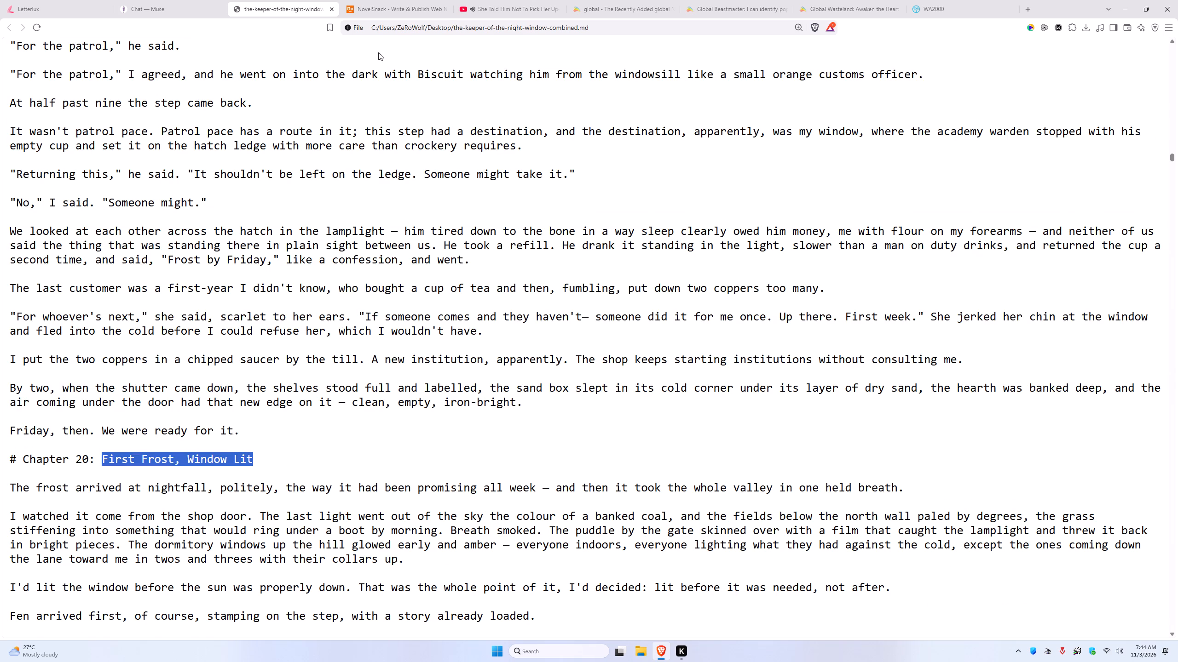
click(393, 0)
click(587, 130)
key(ctrl+v)
Copy the manuscript's Chapter 20 text, from "The frost arrived at nightfall" through the "# Volume Two — Regulars" line, into the chapter body.
click(293, 0)
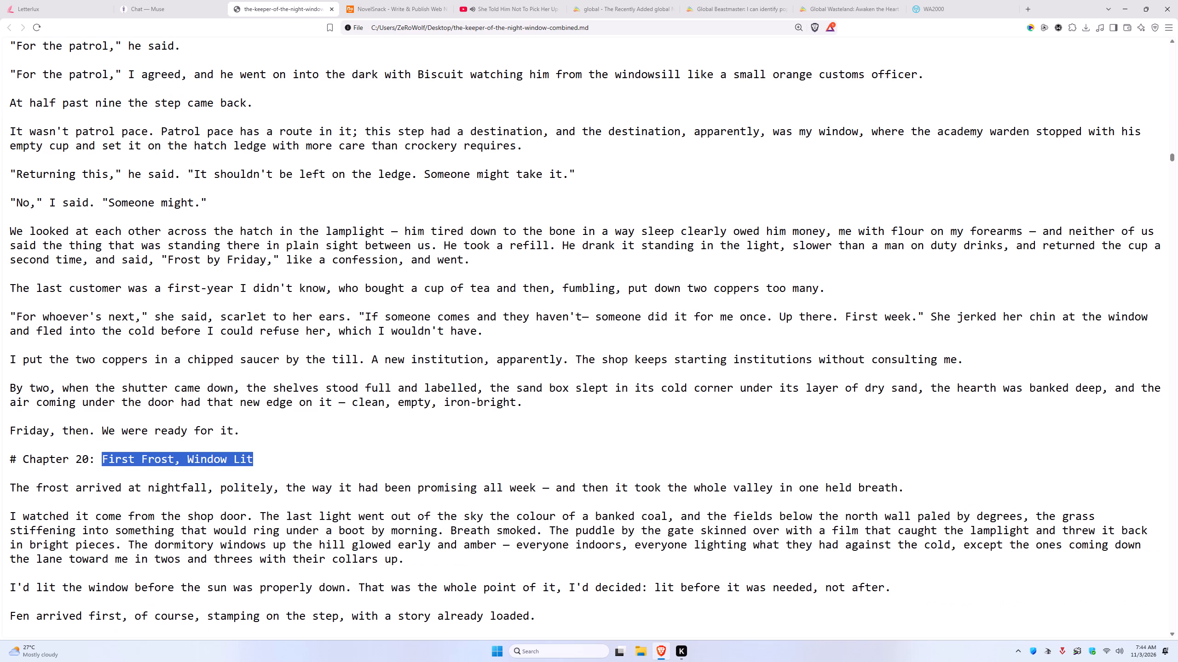
drag(12, 485, 395, 545)
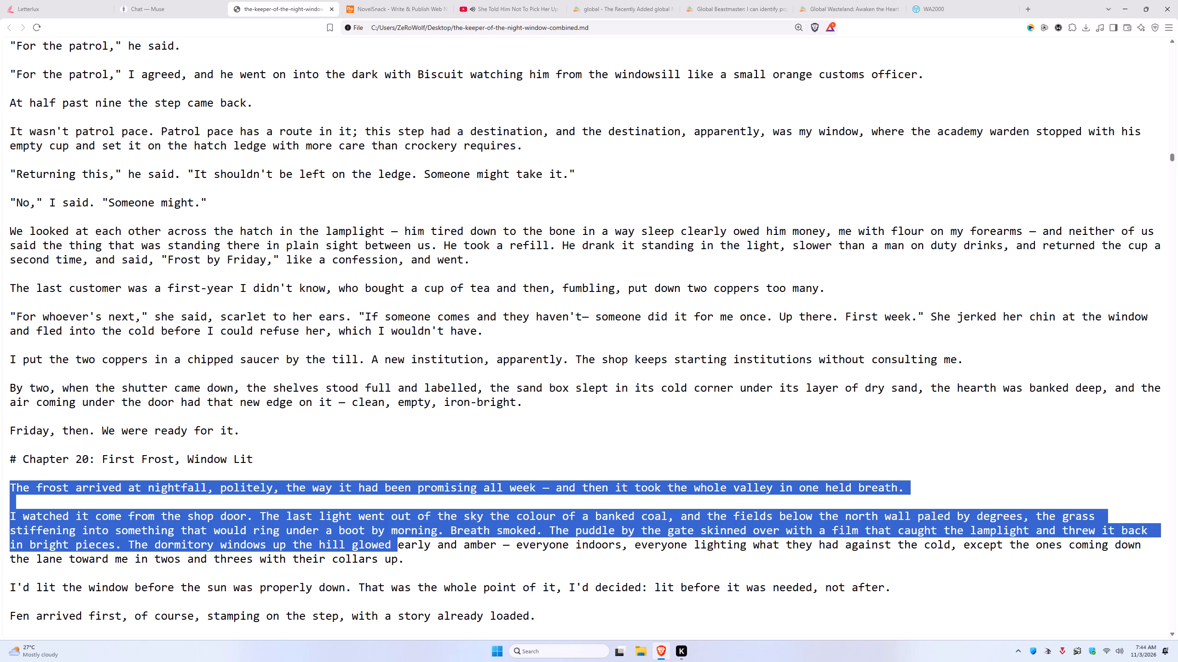
drag(395, 545, 485, 532)
scroll(395, 545, down, 19)
scroll(484, 532, down, 2)
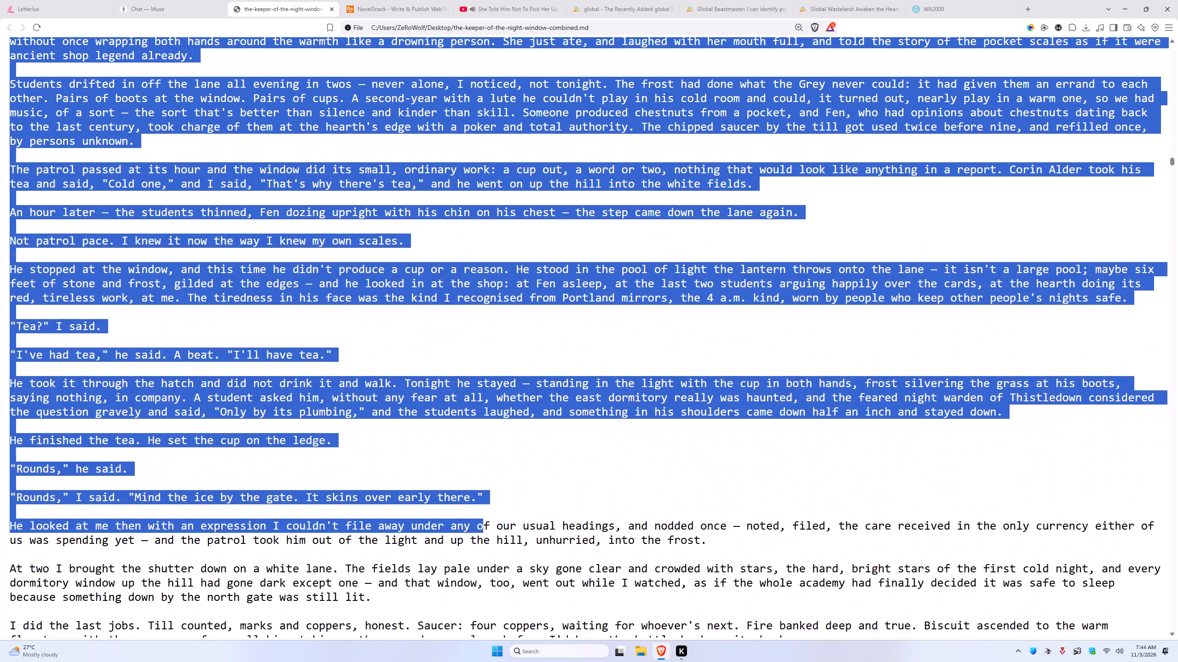
scroll(485, 532, down, 3)
drag(485, 532, 304, 565)
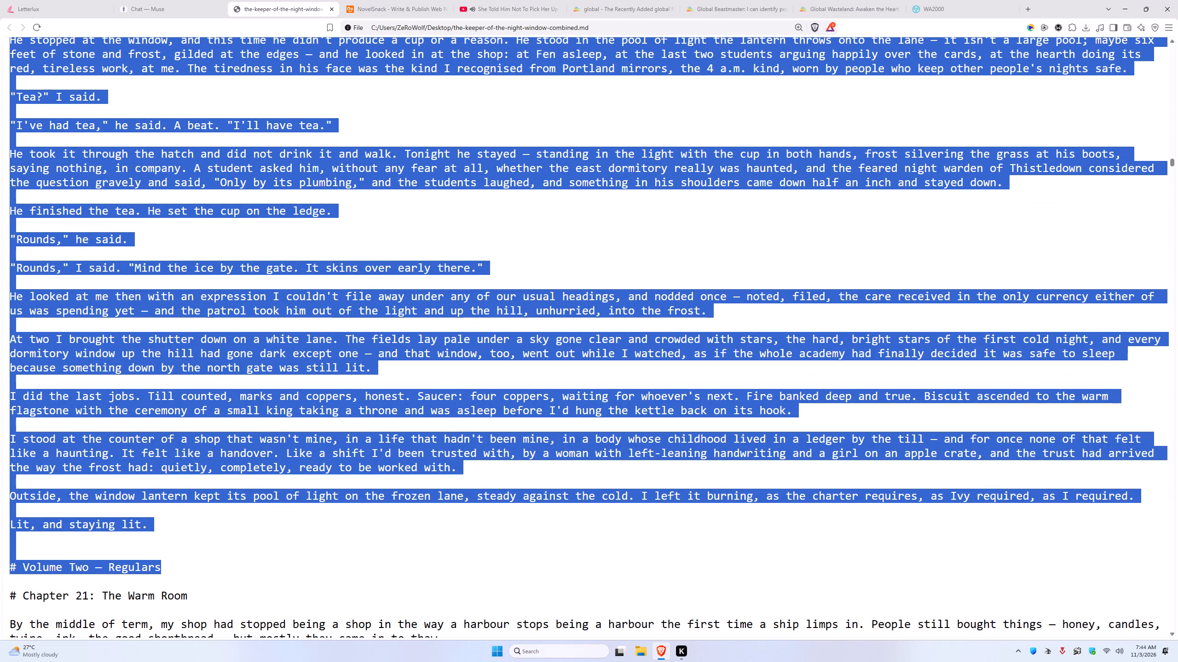
key(ctrl+c)
click(388, 0)
click(409, 243)
key(ctrl+v)
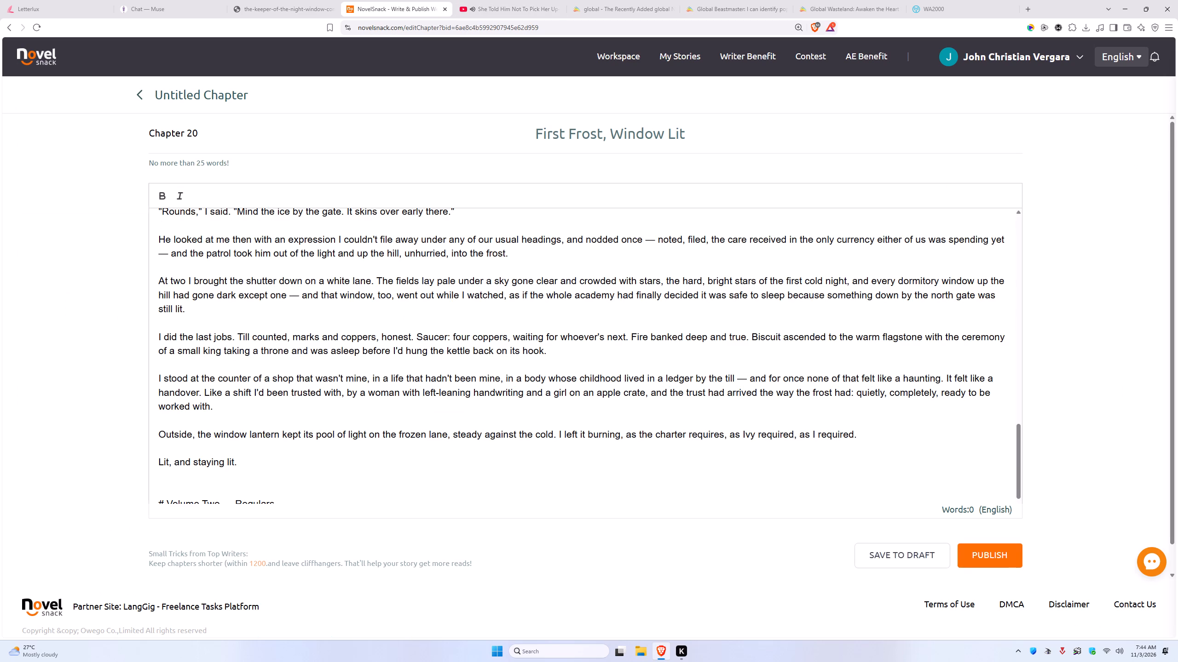
Delete the "# Volume Two — Regulars" heading and the blank line above it from the end of the chapter body.
click(626, 399)
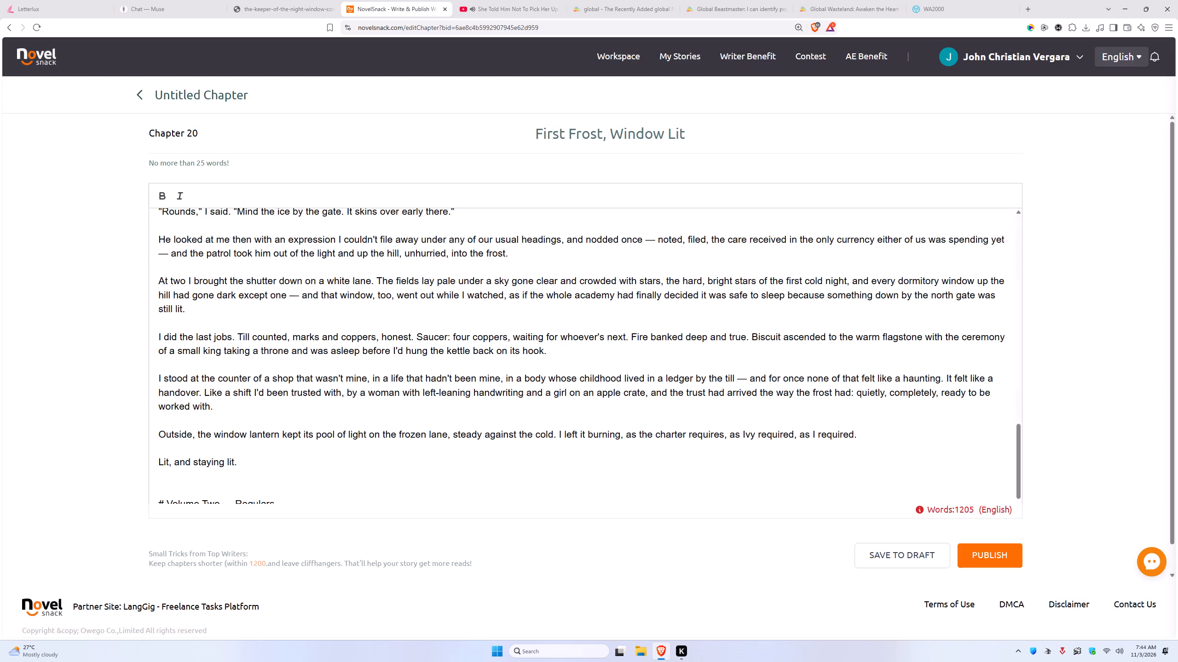
scroll(592, 398, down, 10)
drag(286, 468, 164, 445)
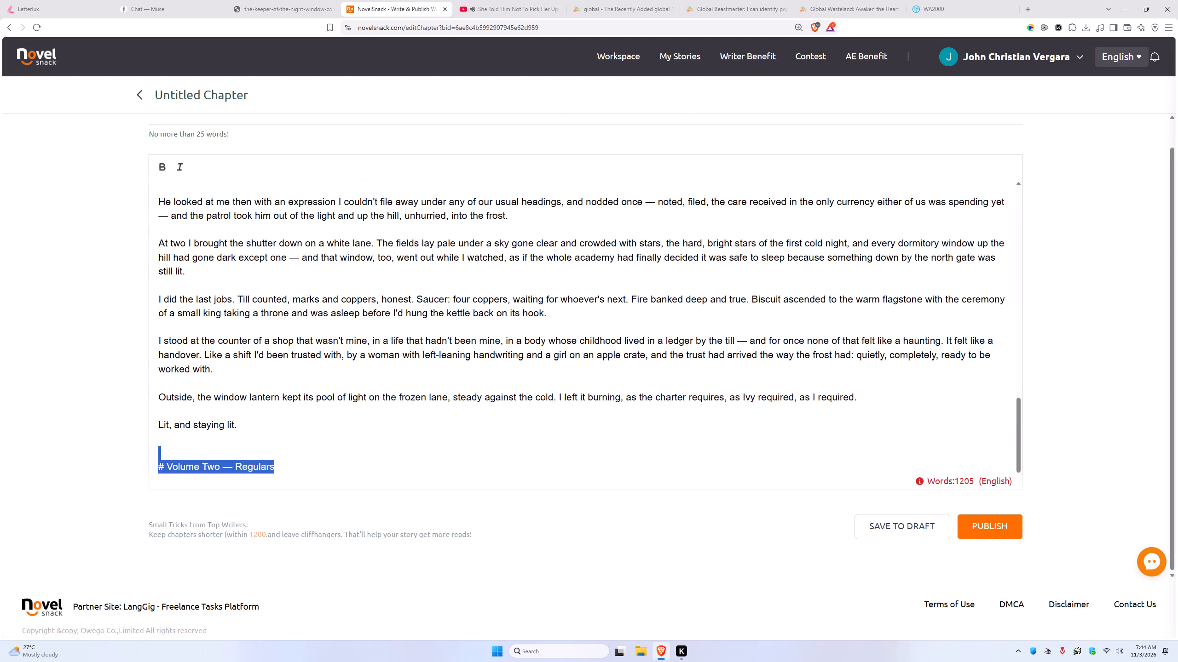
drag(164, 445, 150, 443)
key(BackSpace)
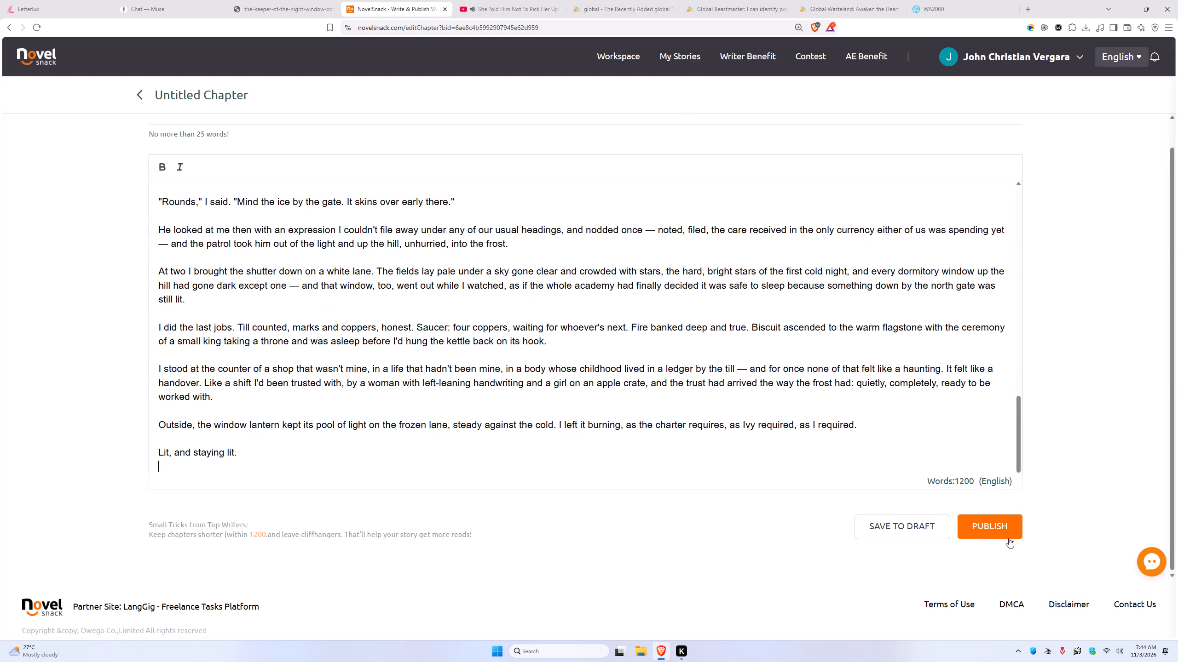
Publish Chapter 20 immediately and dismiss the confirmation.
click(1009, 537)
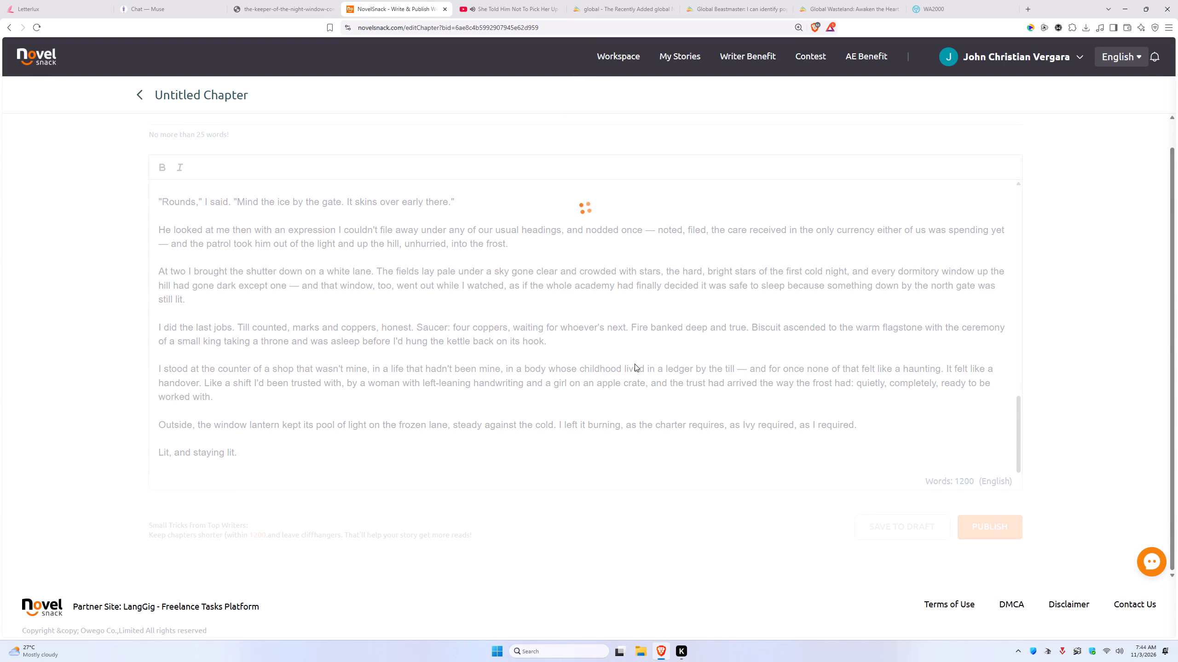
click(716, 204)
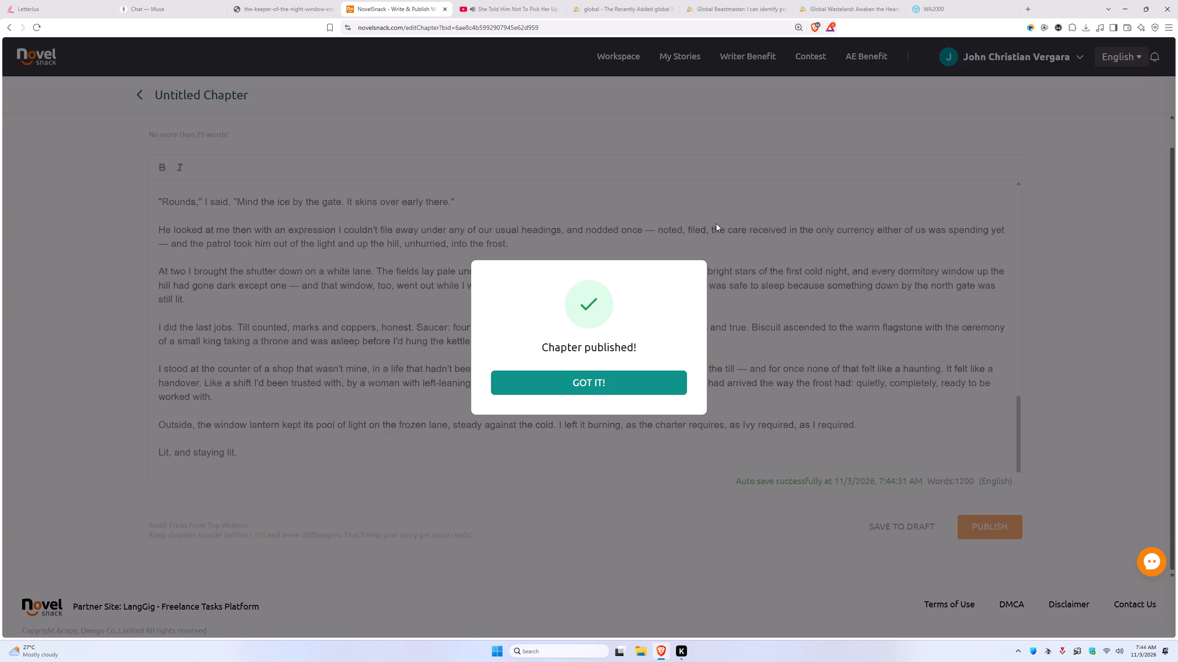
click(604, 378)
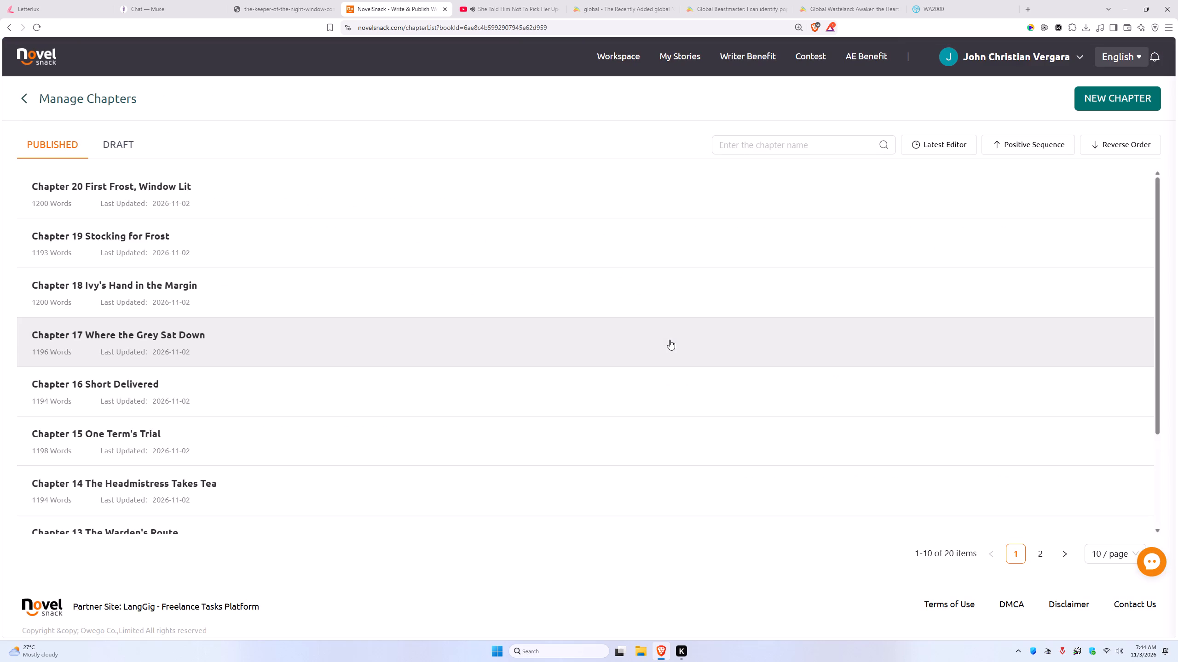
Start another new chapter and title it "The Warm Room", copied from the manuscript's Chapter 21 heading.
click(1124, 101)
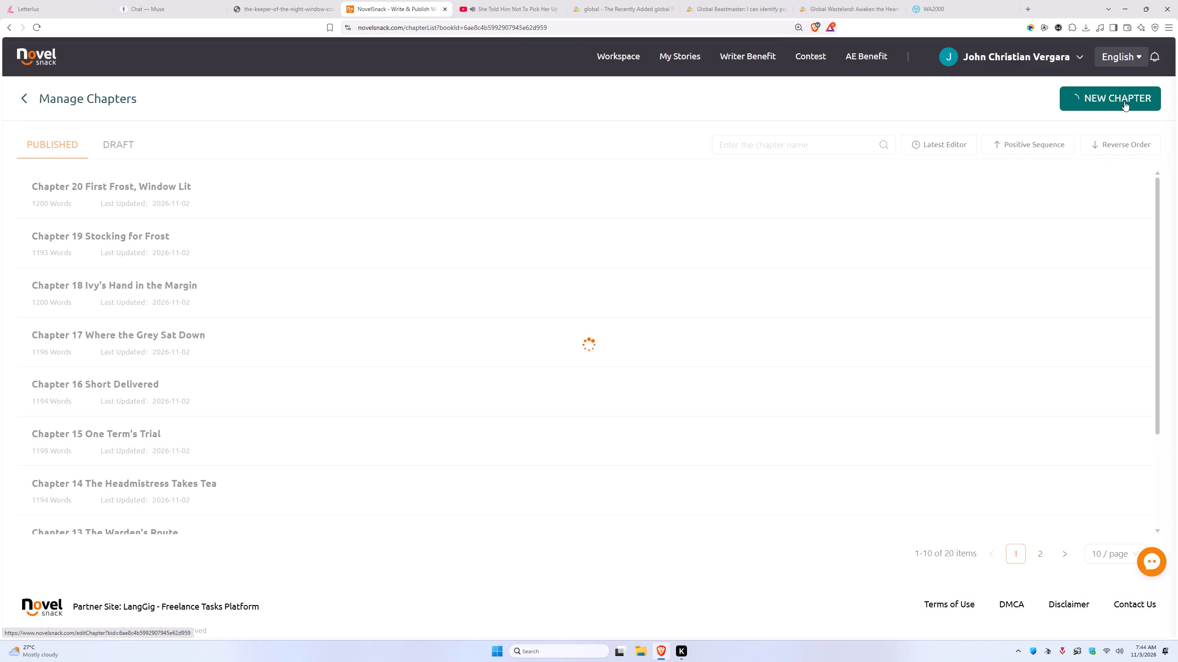
click(286, 0)
scroll(217, 391, down, 7)
scroll(205, 390, up, 1)
scroll(205, 390, down, 1)
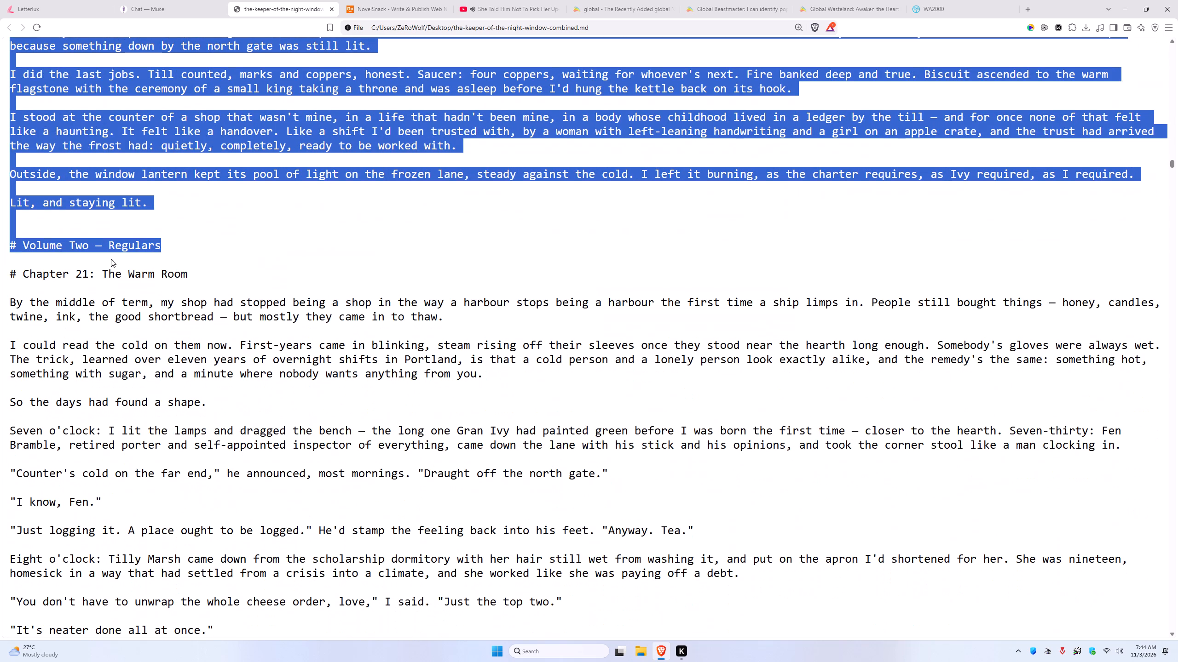
drag(101, 271, 223, 262)
click(98, 276)
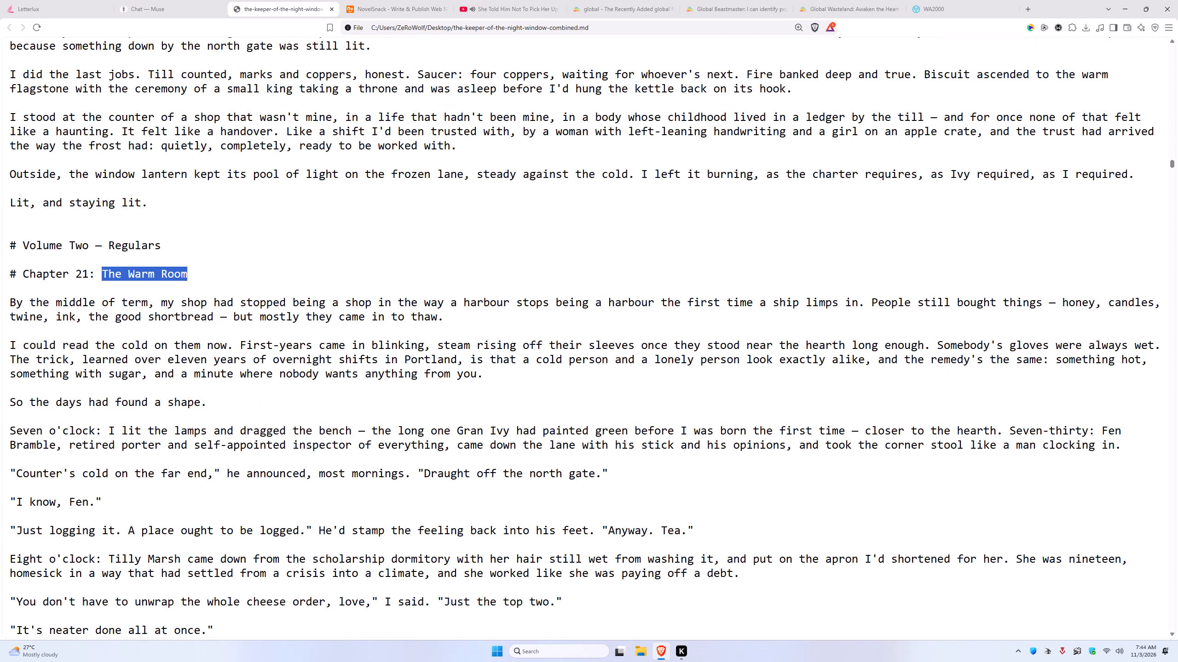
click(102, 274)
drag(102, 272, 195, 274)
key(ctrl+c)
click(381, 0)
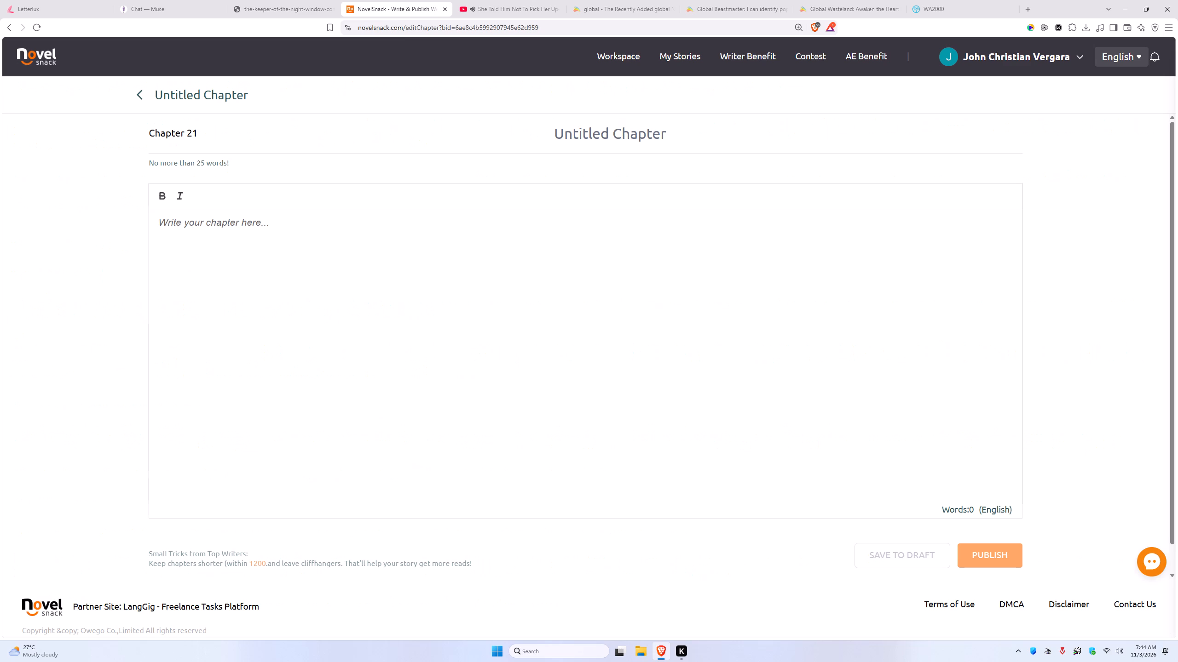
click(593, 141)
key(ctrl+v)
Copy the manuscript's full Chapter 21 text, from "By the middle of term," through "There was a light on down here.", into the chapter body.
click(250, 0)
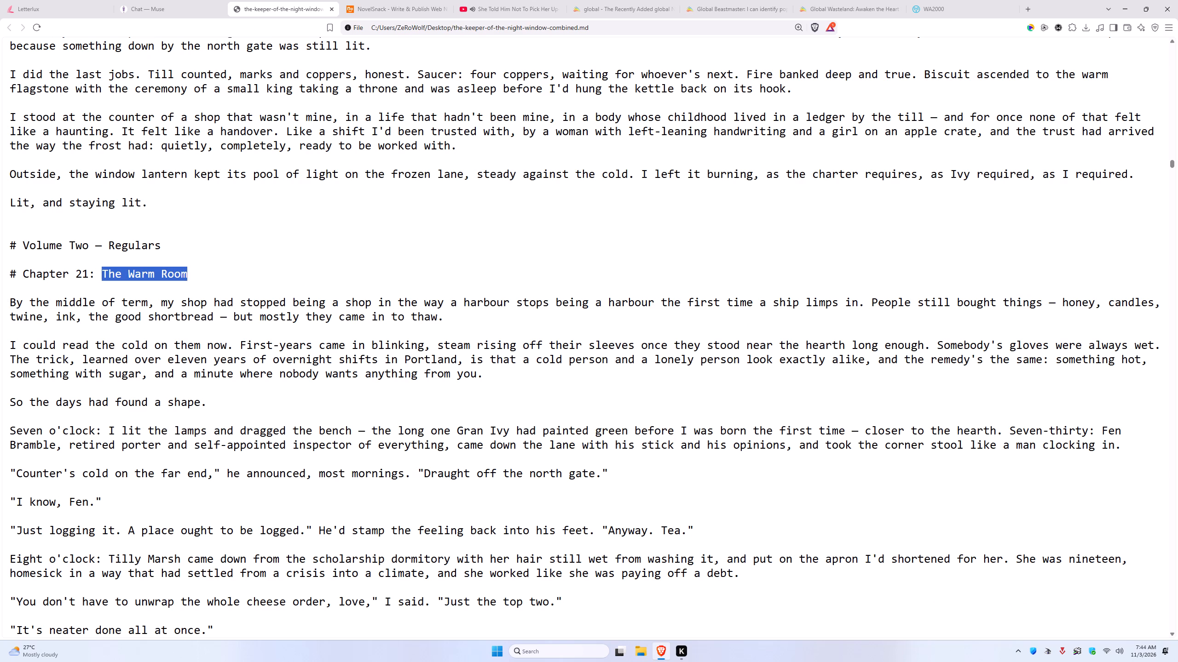
drag(11, 301, 392, 518)
scroll(585, 538, down, 10)
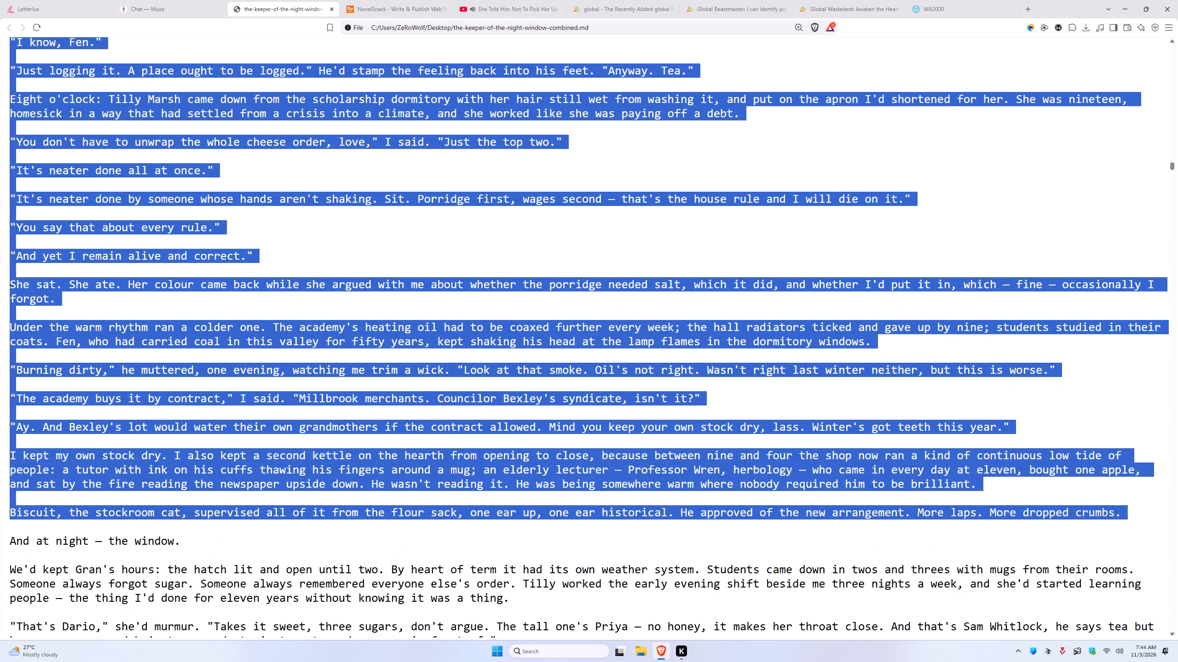
drag(392, 518, 360, 513)
scroll(368, 515, down, 12)
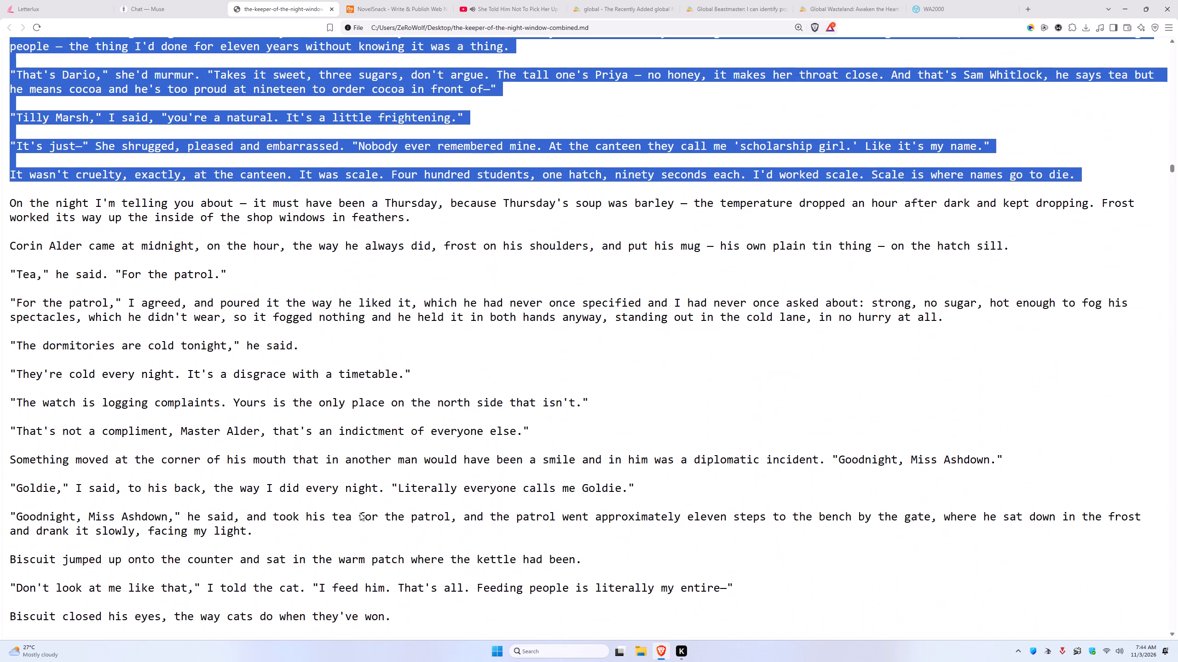
drag(360, 513, 462, 549)
scroll(360, 513, down, 3)
key(ctrl+c)
click(390, 0)
click(416, 238)
key(ctrl+v)
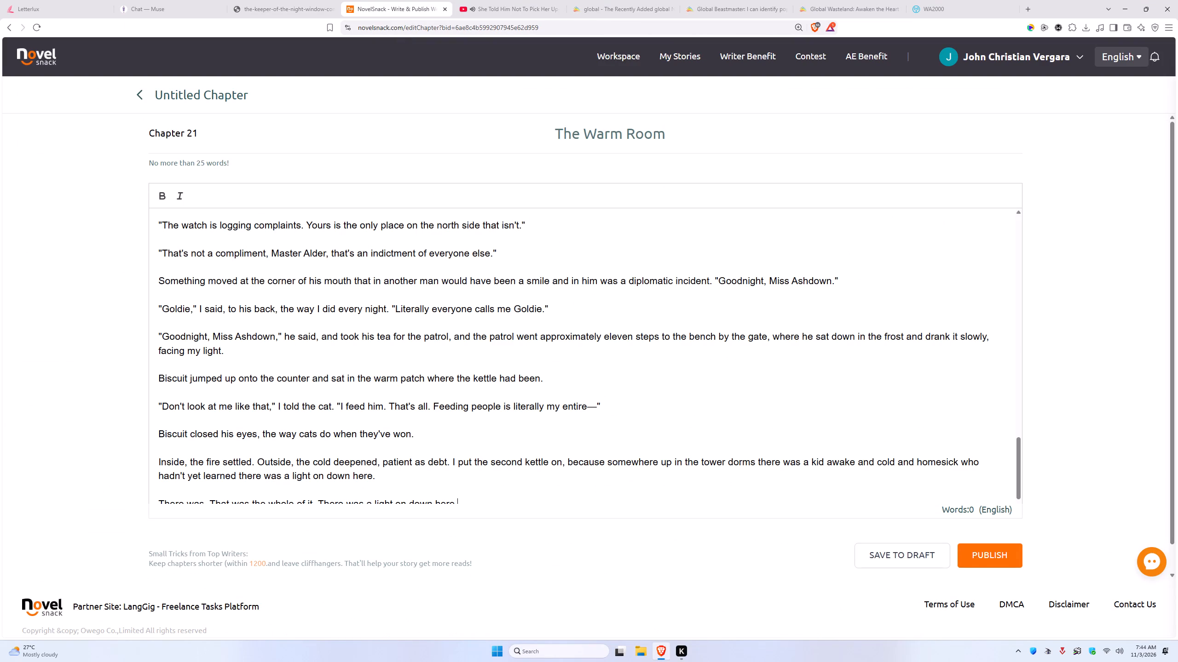
Publish Chapter 21 immediately and dismiss the confirmation.
click(993, 553)
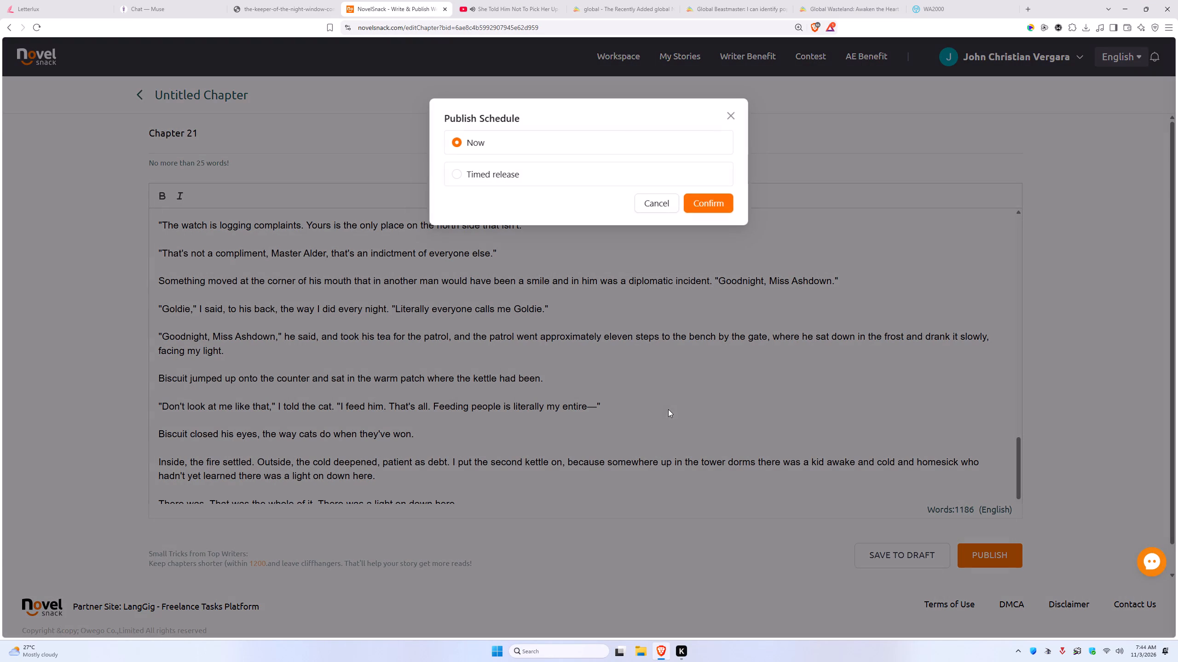
click(713, 201)
click(601, 374)
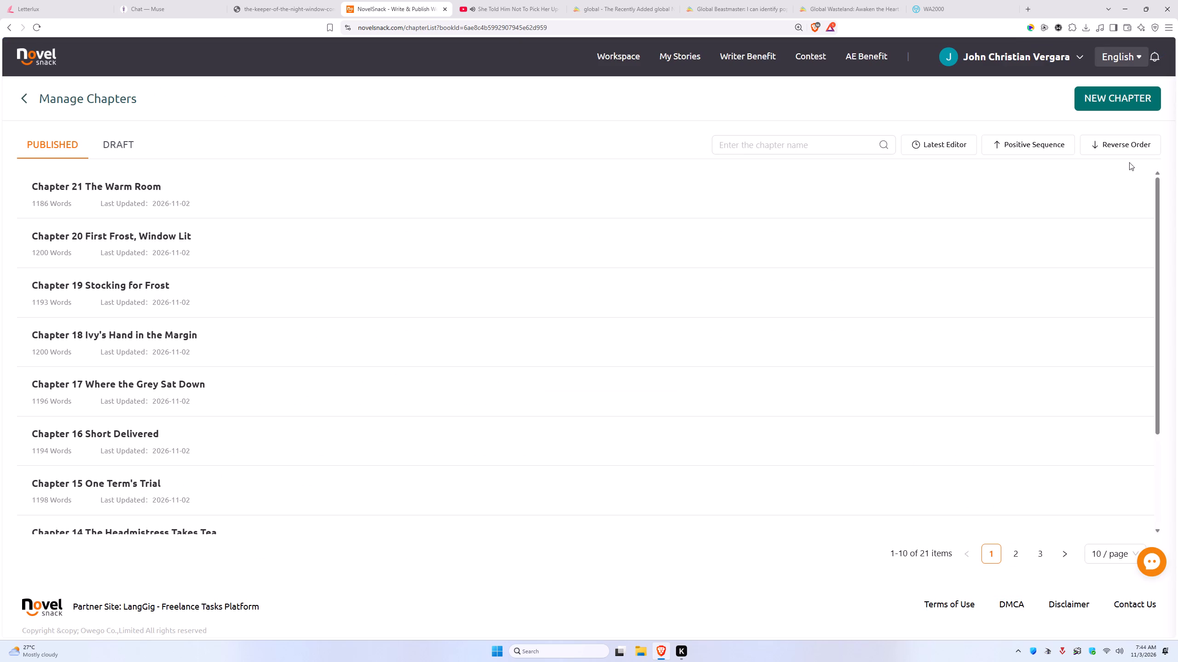
Start another new chapter and title it "Bundles for the Drowning", copied from the manuscript's Chapter 22 heading.
click(1103, 105)
click(297, 0)
scroll(362, 389, down, 4)
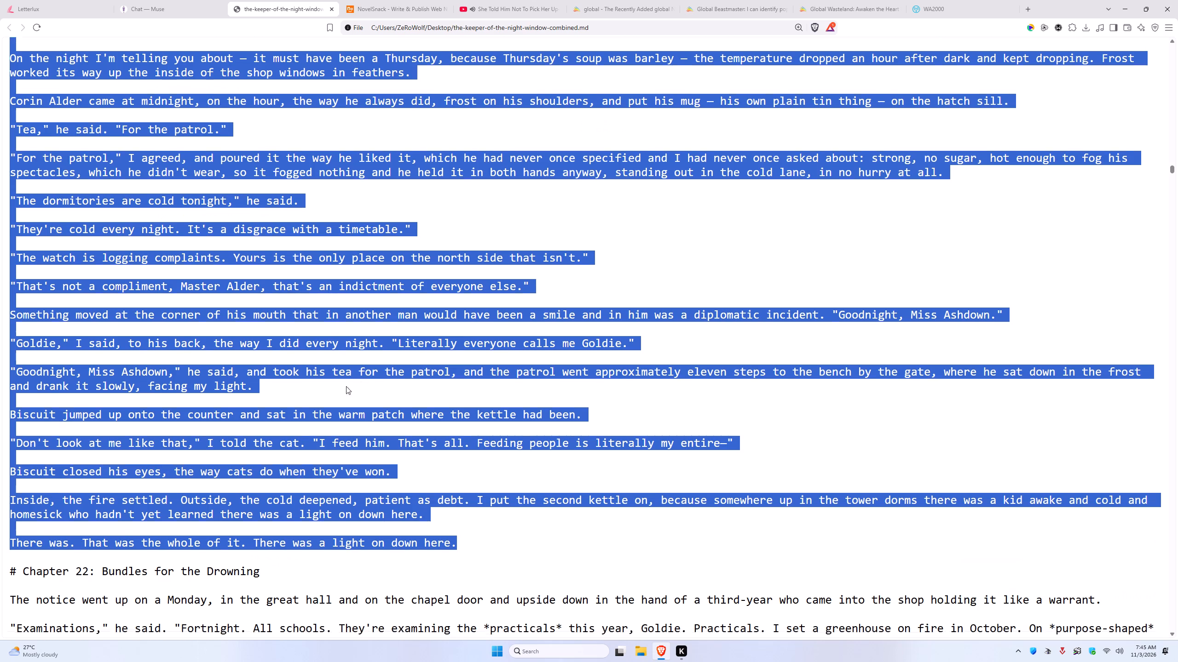
scroll(346, 386, down, 1)
drag(104, 346, 284, 345)
key(ctrl+c)
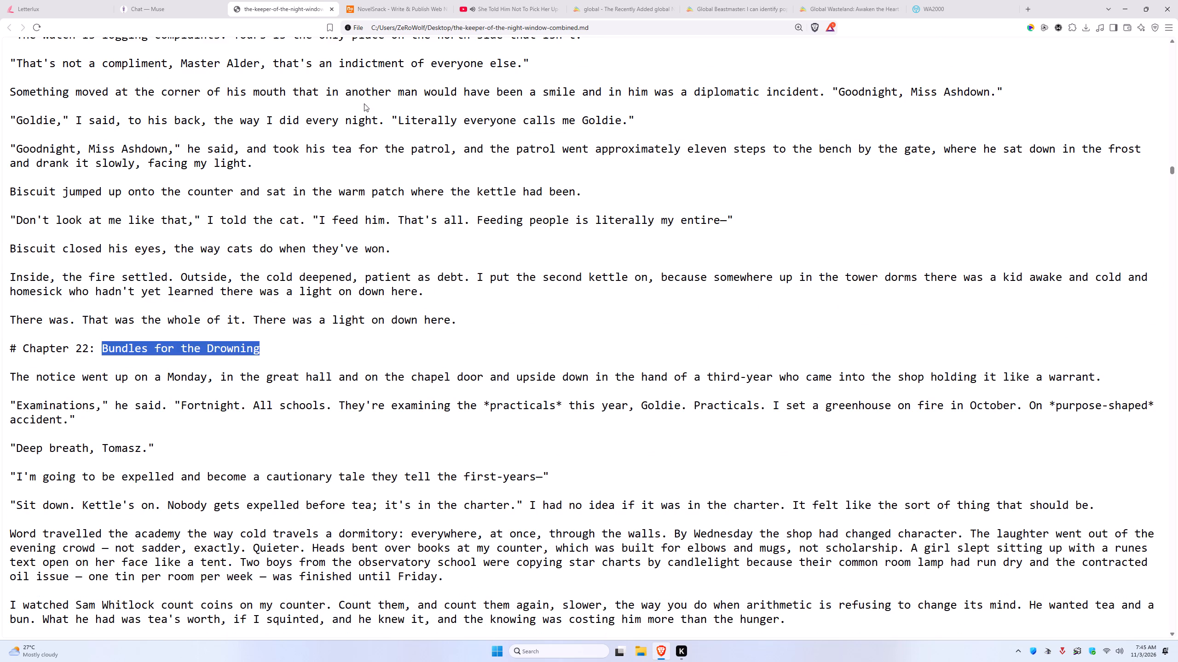
click(403, 0)
click(585, 138)
key(ctrl+v)
Copy the manuscript's full Chapter 22 text, from "The notice went up on a Monday," through "somebody's glad they came.", into the chapter body.
click(278, 0)
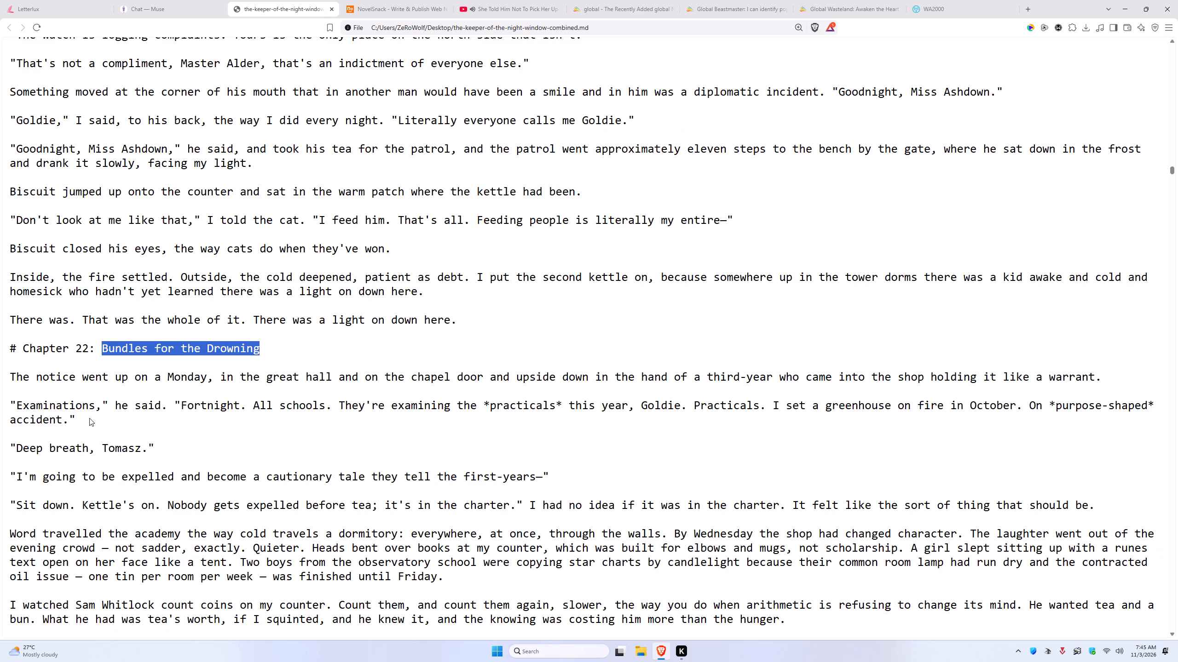
click(9, 373)
drag(9, 373, 415, 500)
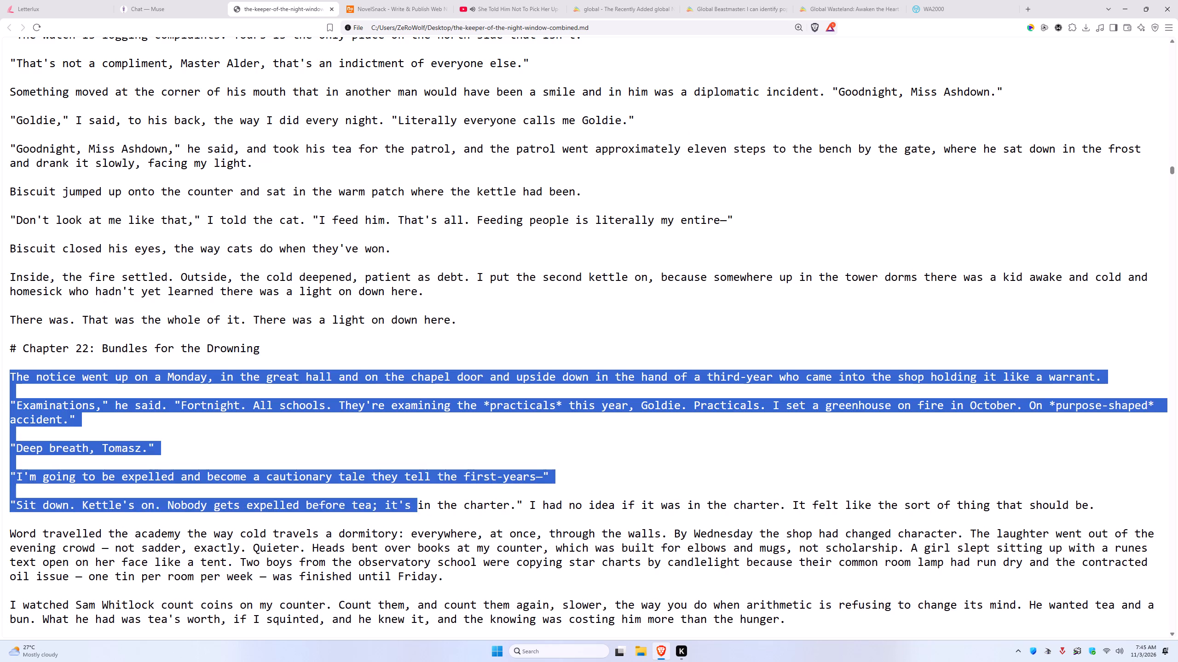
scroll(415, 500, down, 15)
drag(415, 500, 327, 500)
scroll(327, 500, down, 4)
scroll(327, 500, up, 1)
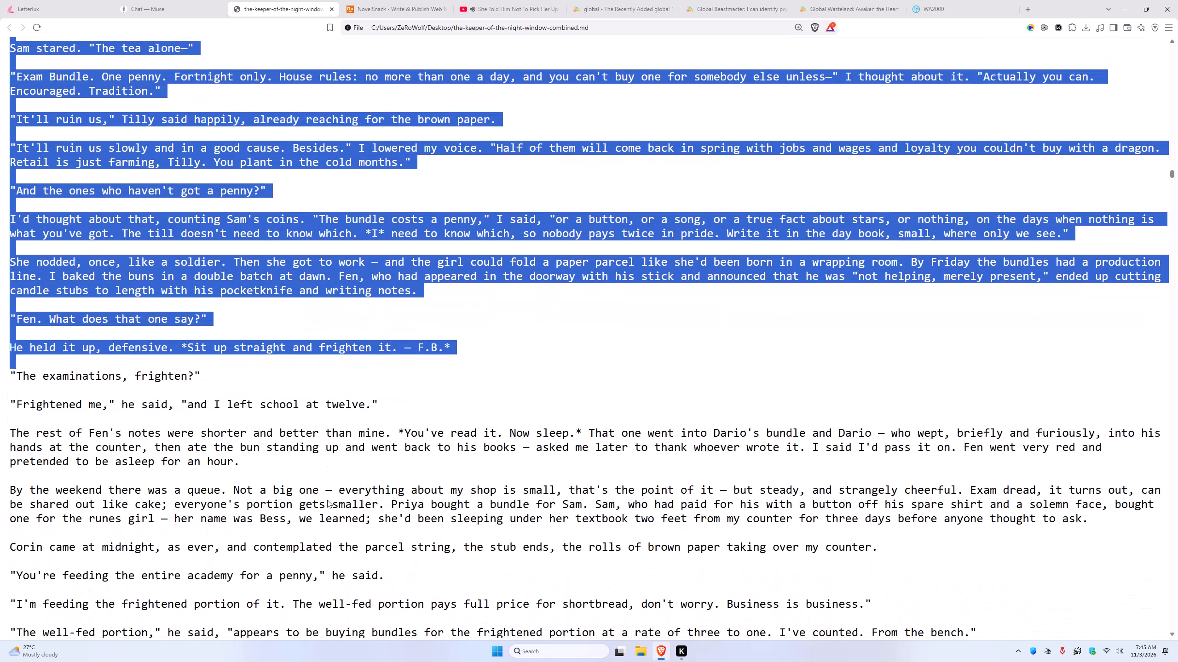
drag(327, 500, 344, 474)
scroll(327, 499, down, 4)
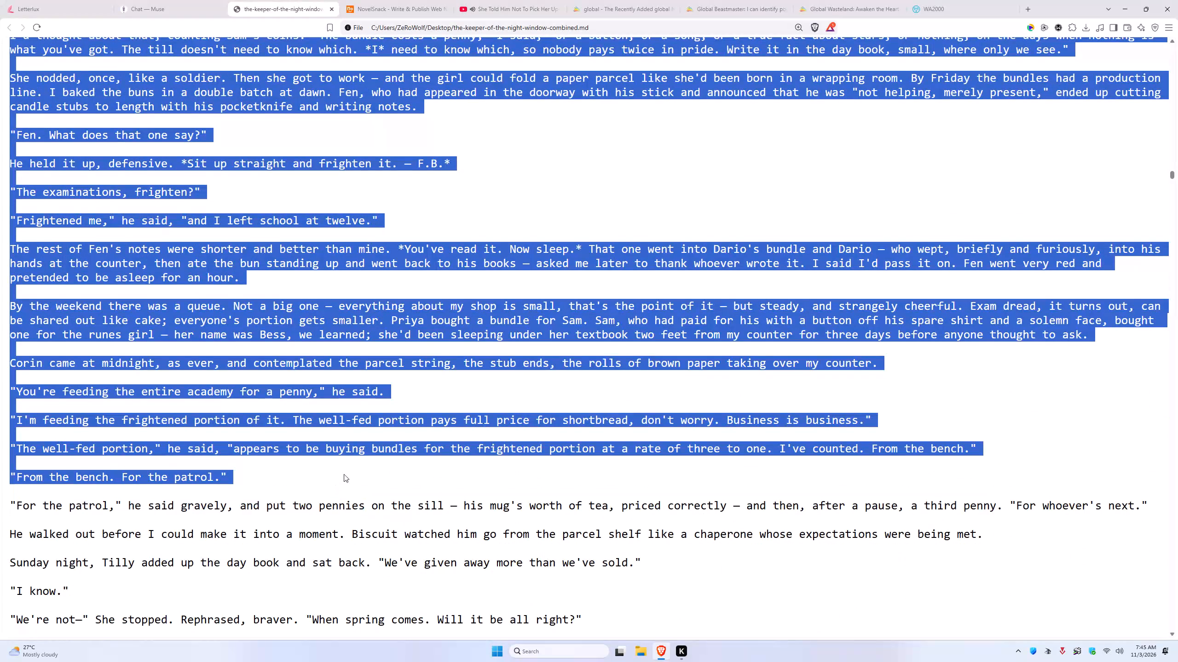
drag(344, 474, 965, 537)
scroll(344, 474, down, 3)
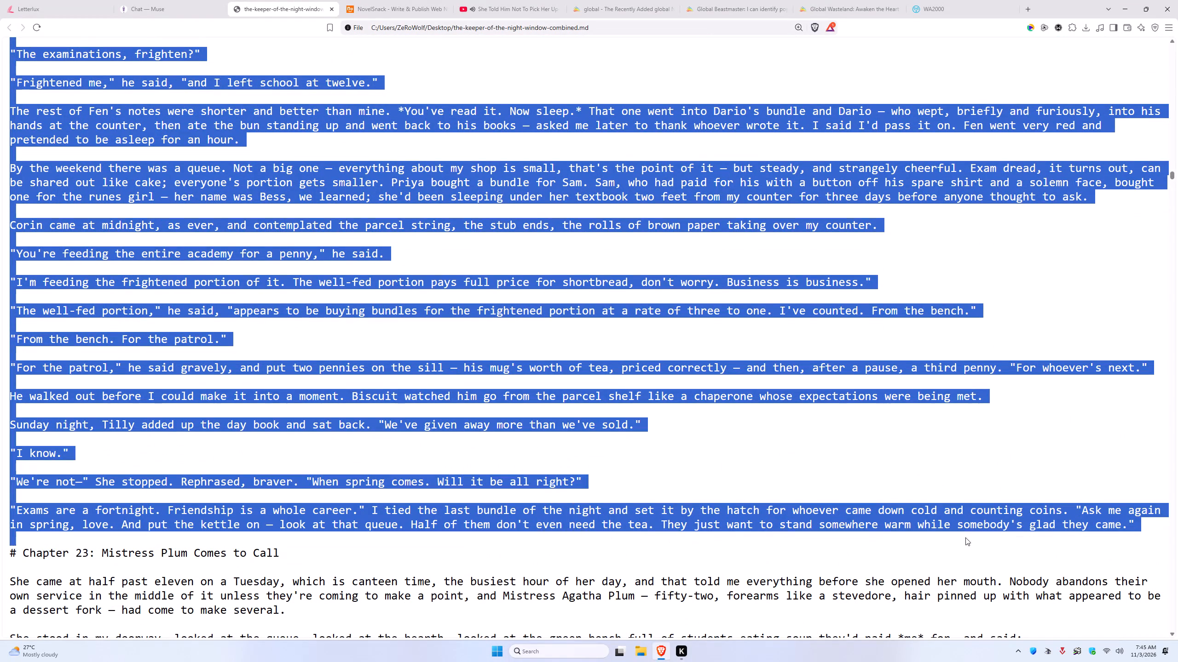
drag(965, 537, 1132, 522)
key(ctrl+c)
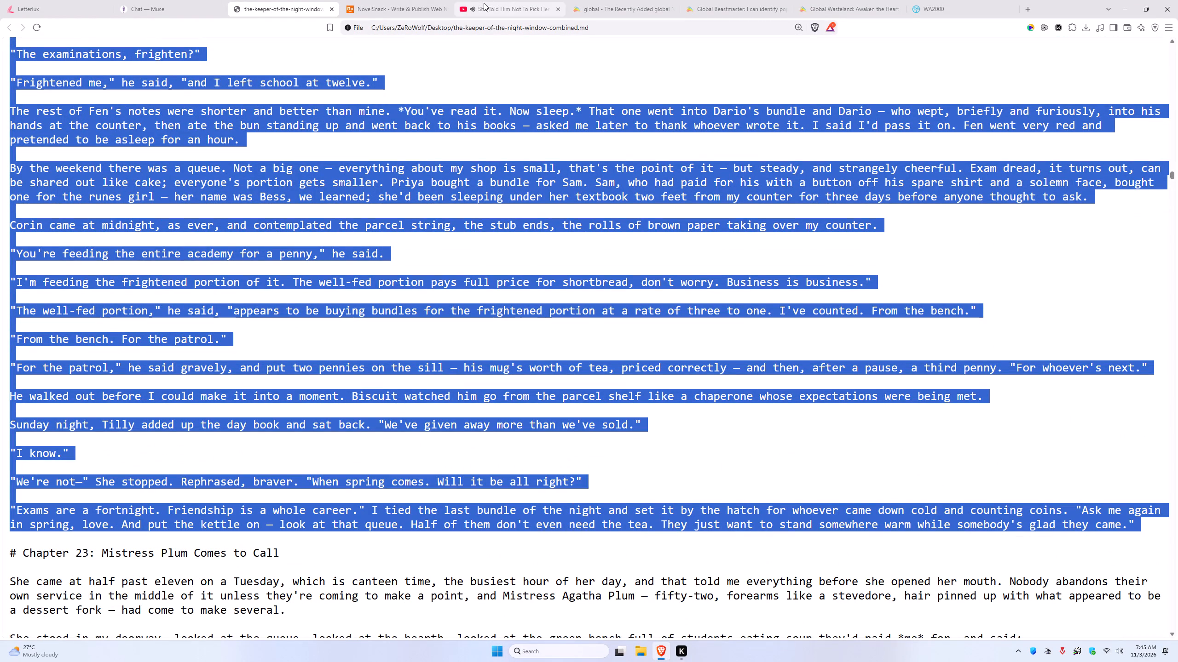
click(391, 0)
click(407, 218)
key(ctrl+v)
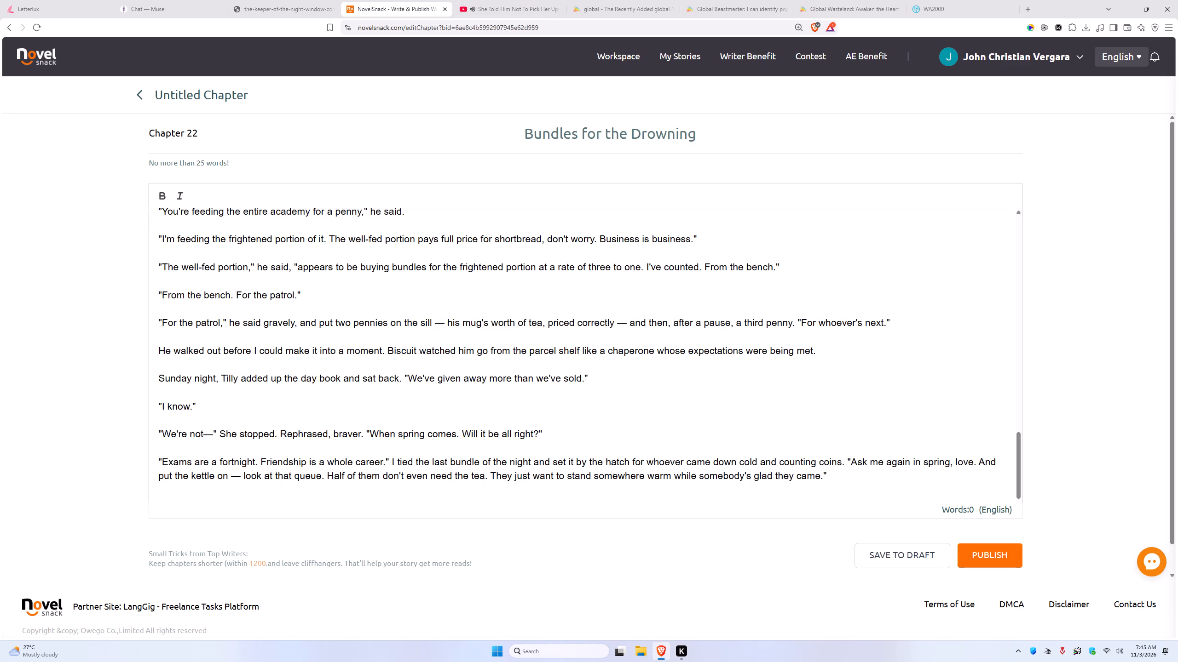
Publish Chapter 22 immediately and dismiss the confirmation.
click(994, 557)
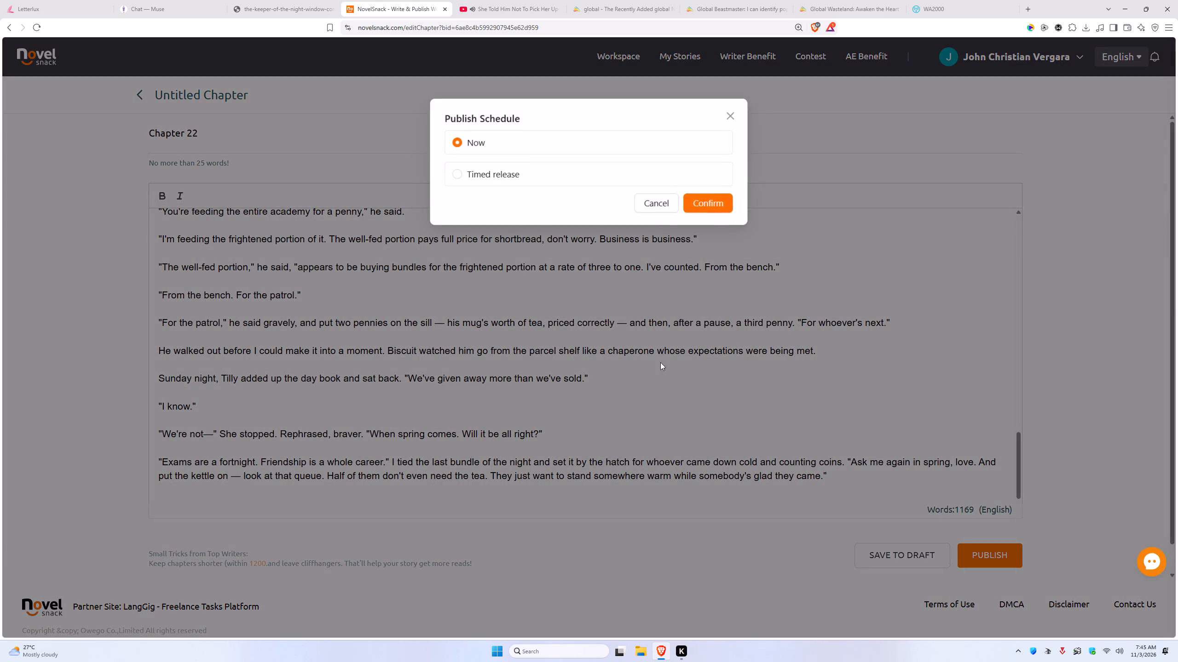
click(710, 208)
click(591, 387)
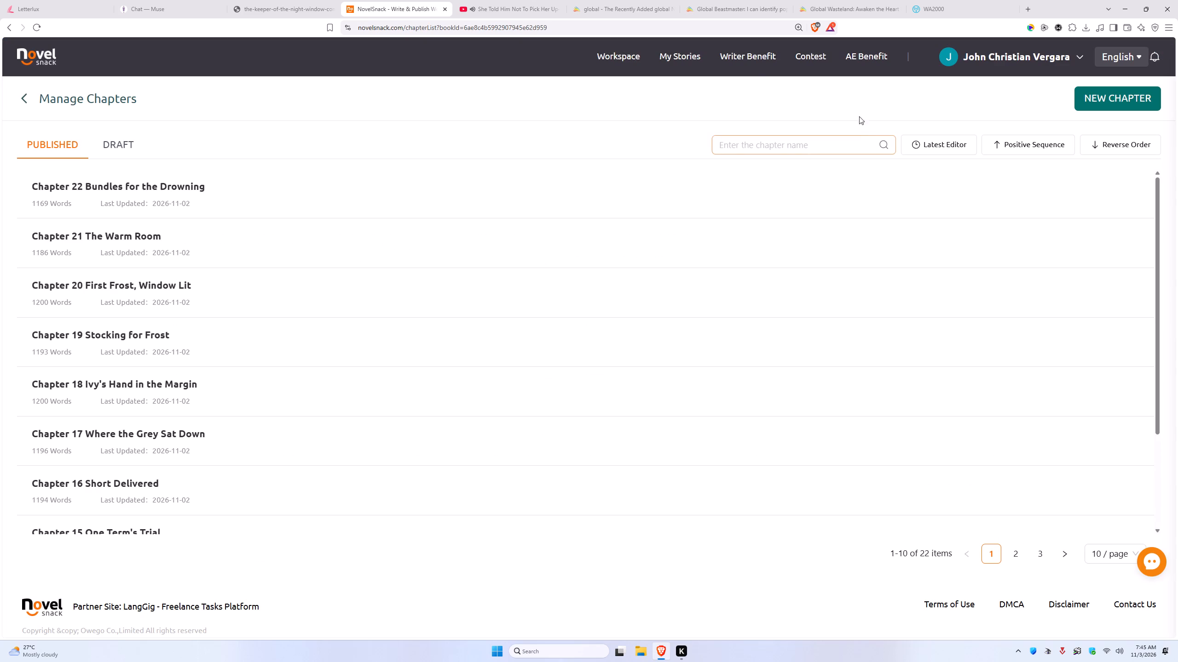
Start a new chapter of The Keeper of the Night Window and title it "Mistress Plum Comes to Call", copied from the manuscript's Chapter 23 heading.
click(671, 56)
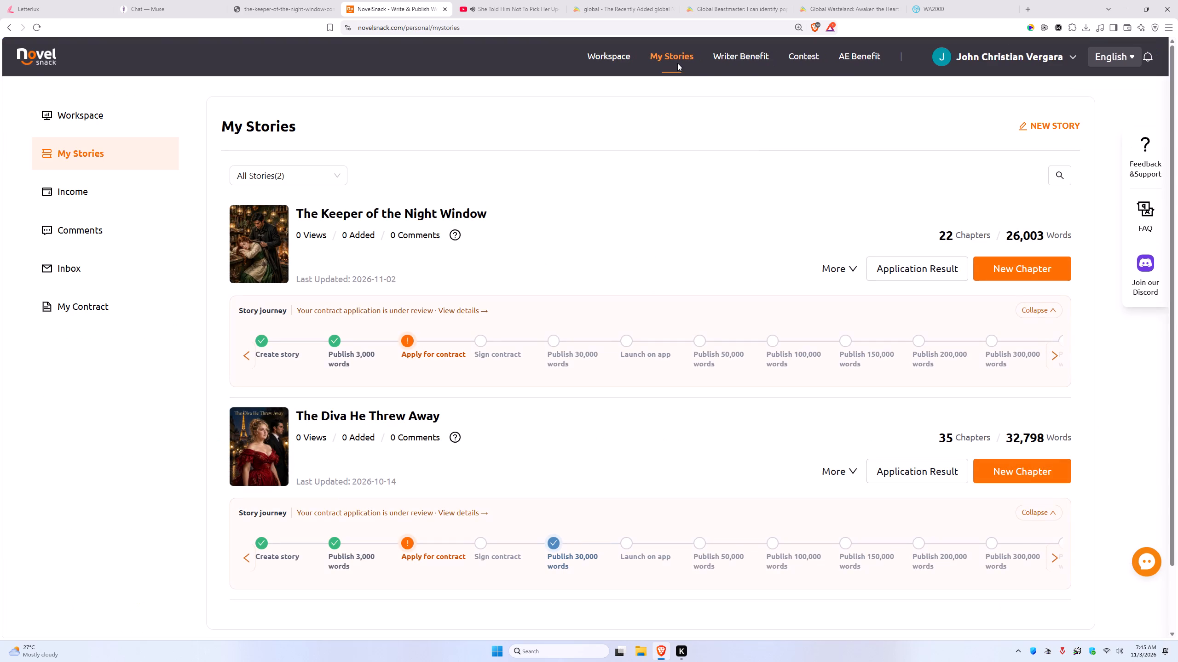
click(1014, 272)
click(264, 0)
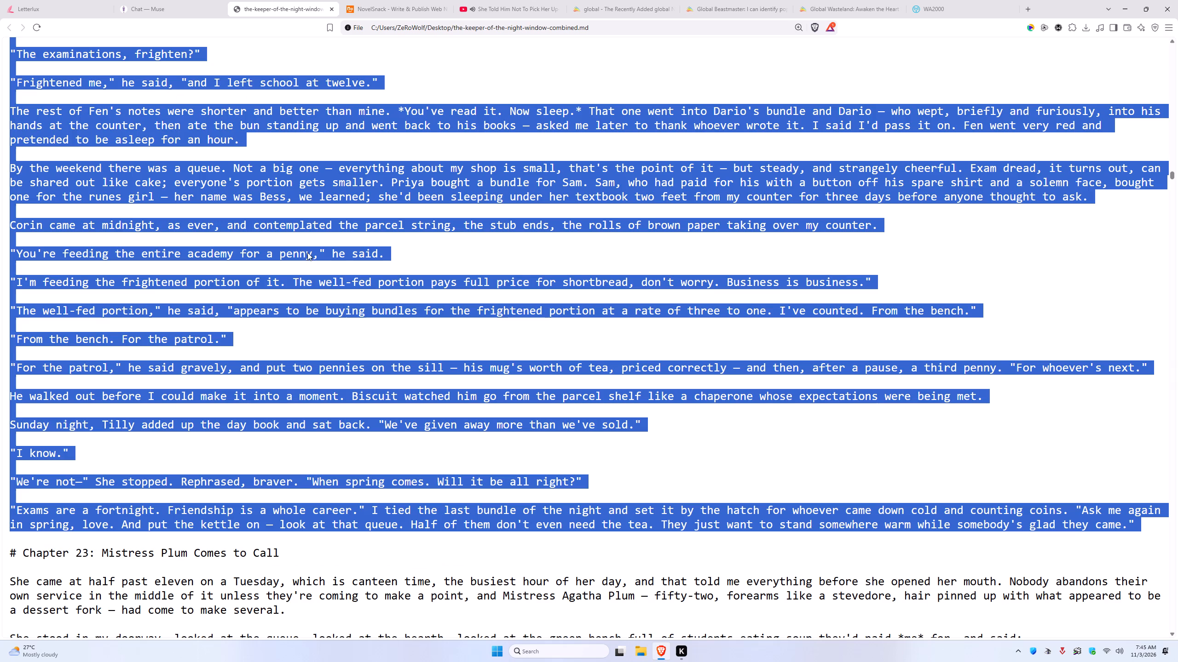
scroll(304, 429, down, 6)
drag(101, 277, 229, 274)
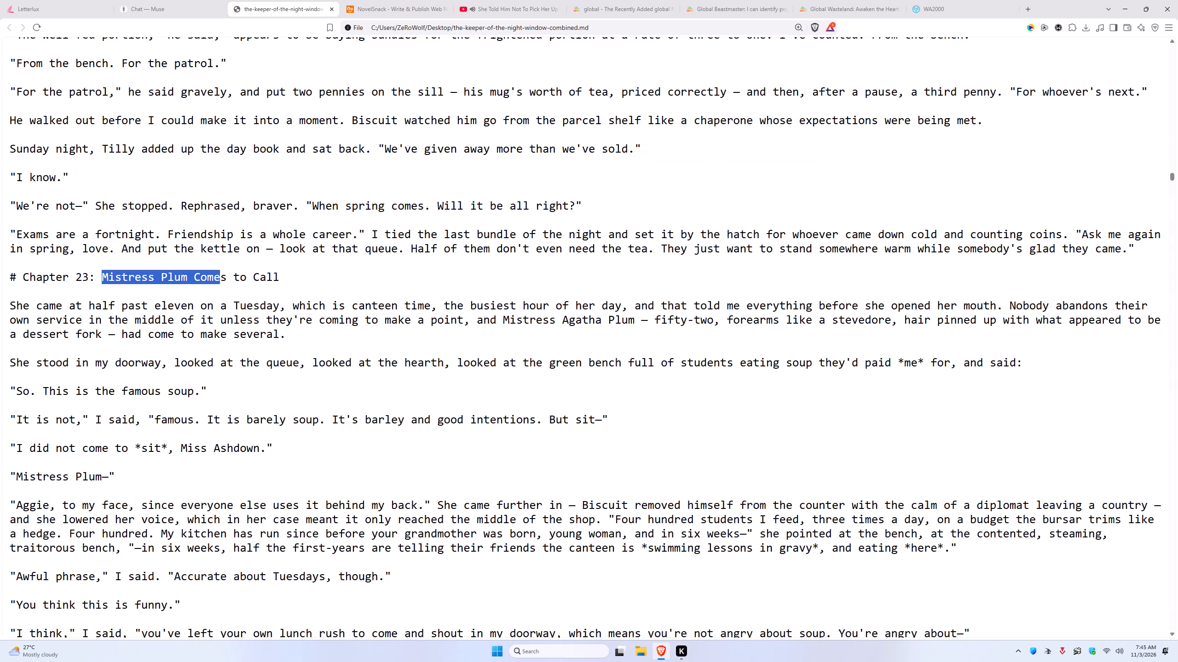
drag(229, 274, 288, 274)
key(ctrl+c)
click(400, 0)
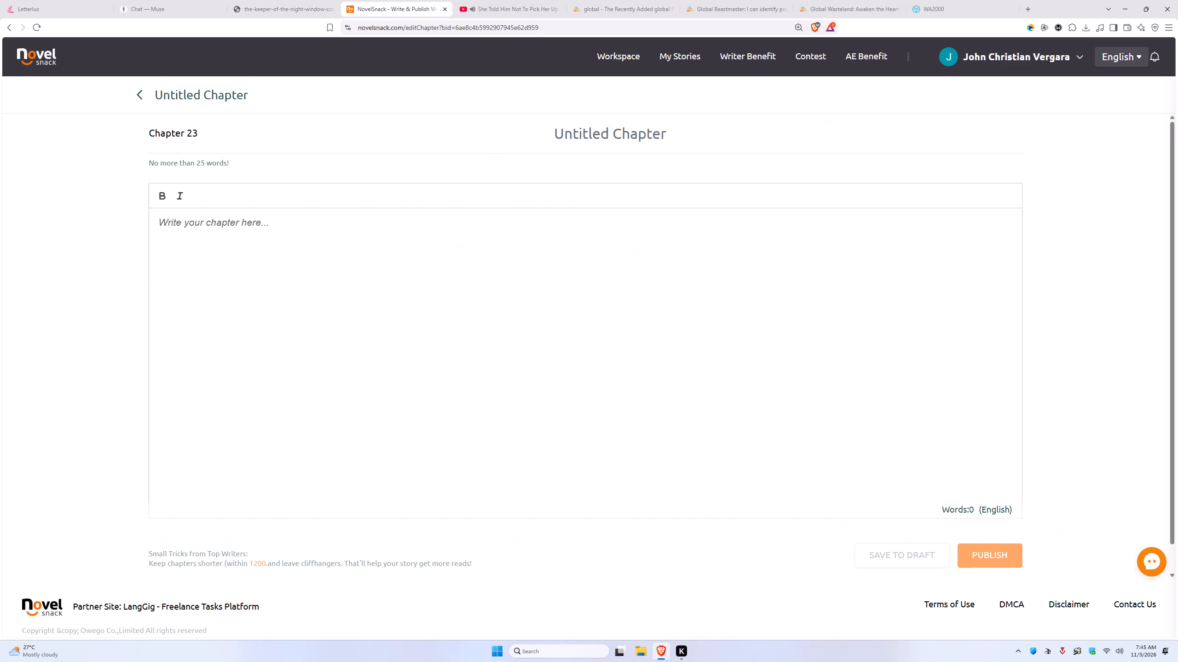
click(589, 137)
key(ctrl+v)
Copy the manuscript's full Chapter 23 text, from "She came at half past eleven" through "Not nearly.", into the chapter body.
click(294, 0)
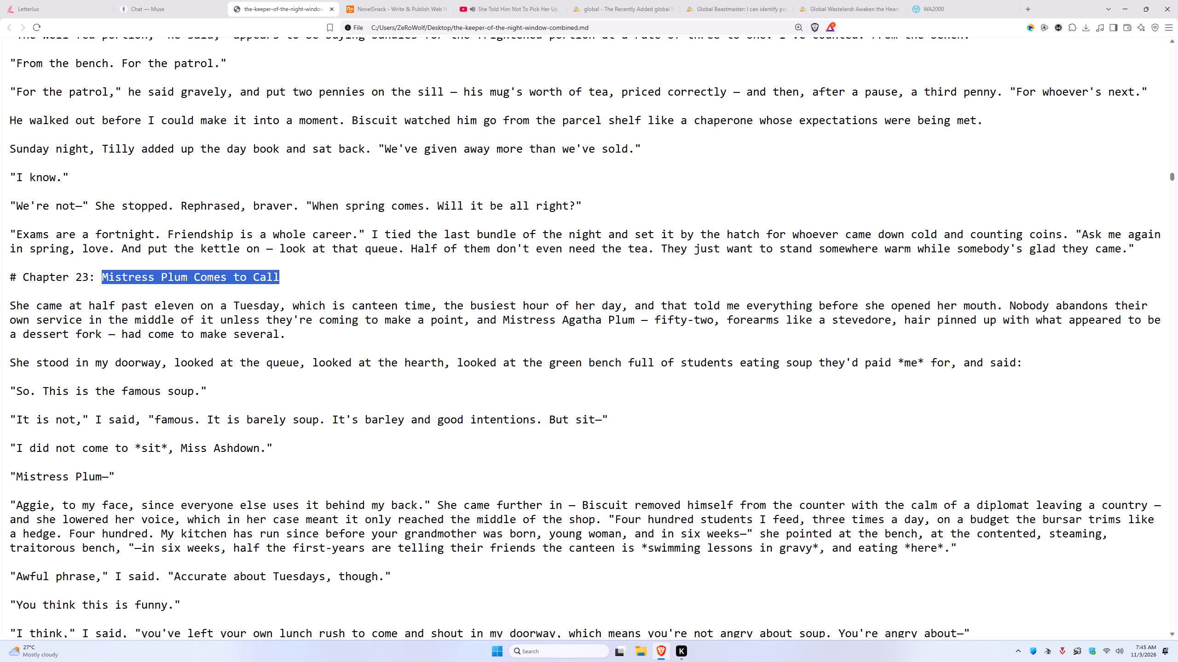
drag(10, 304, 460, 445)
scroll(460, 444, down, 2)
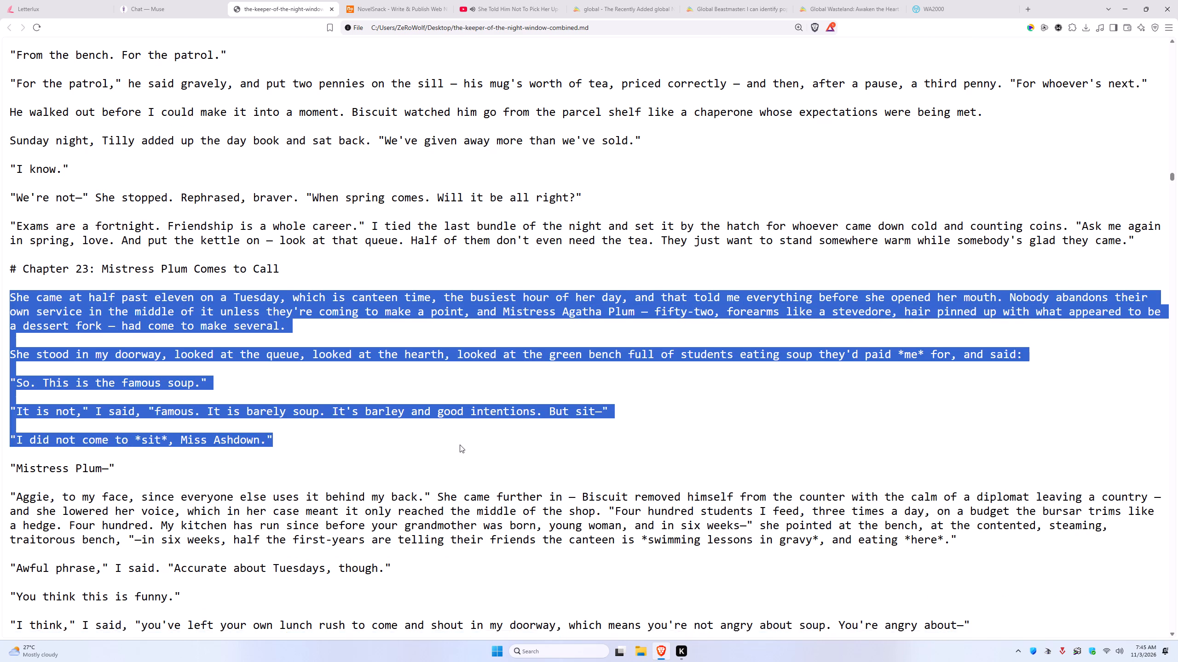
scroll(460, 445, down, 8)
drag(460, 445, 445, 452)
scroll(460, 444, down, 10)
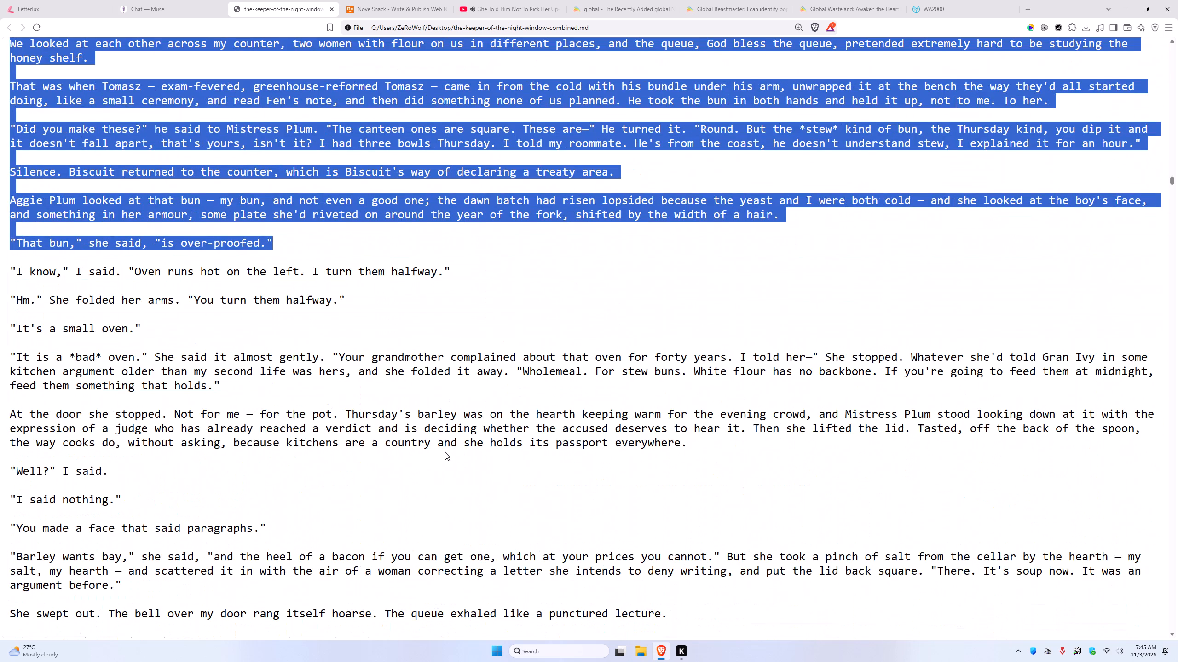
drag(445, 452, 162, 416)
scroll(445, 452, down, 6)
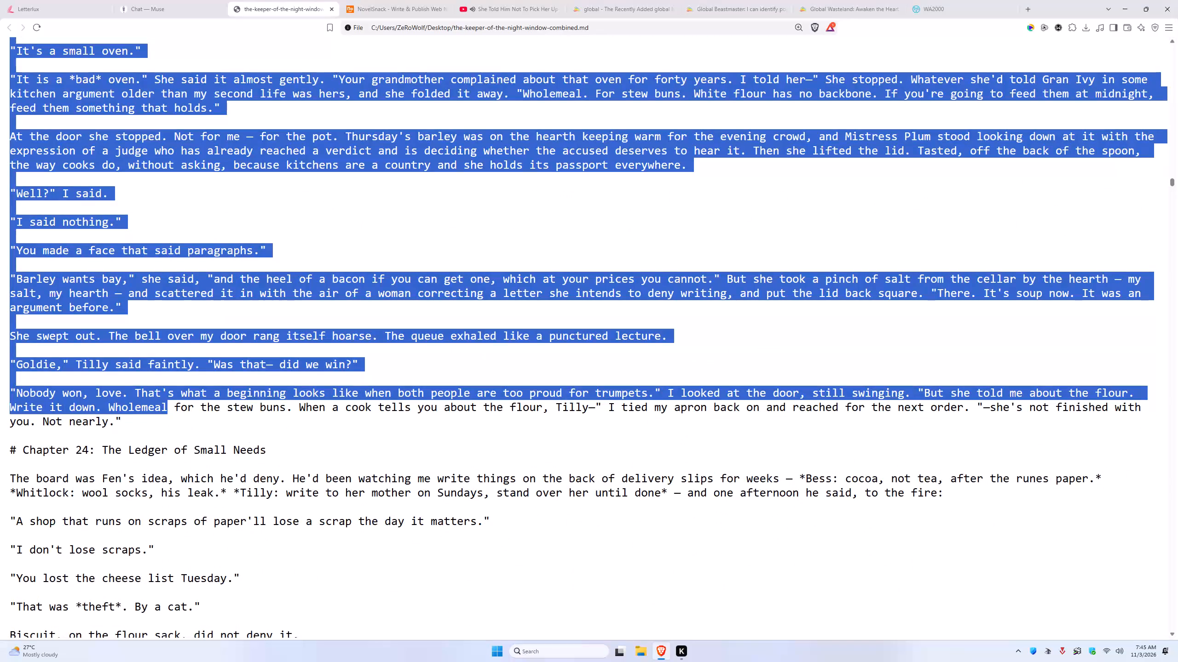
key(ctrl+c)
click(391, 0)
click(467, 225)
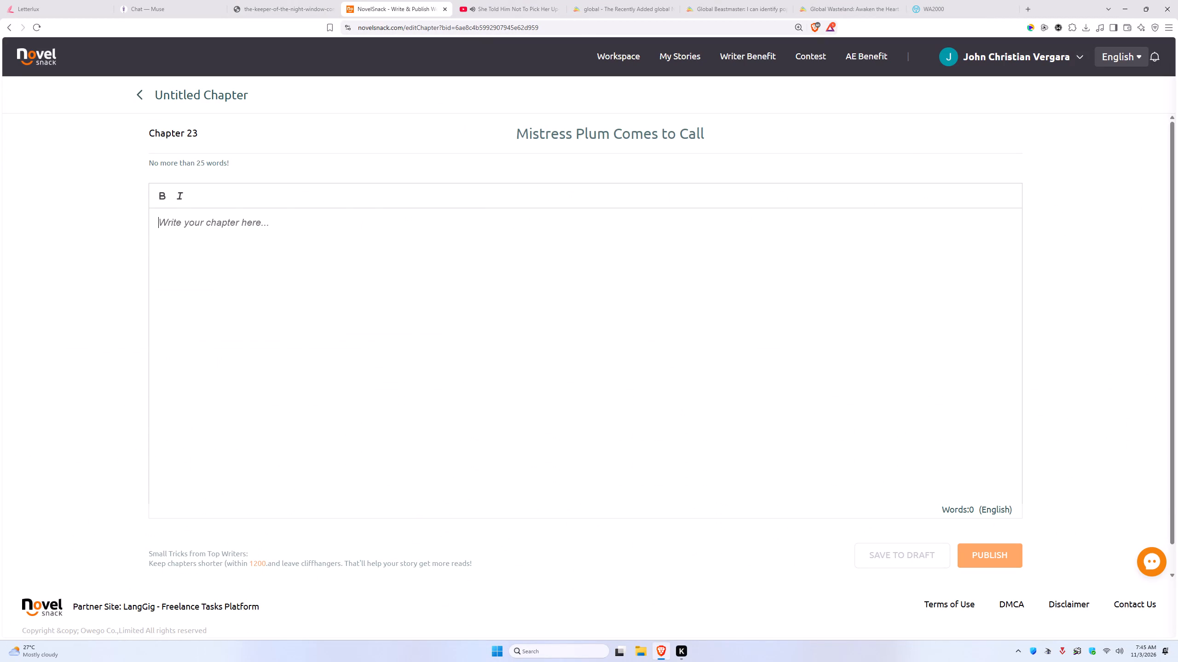
key(ctrl+v)
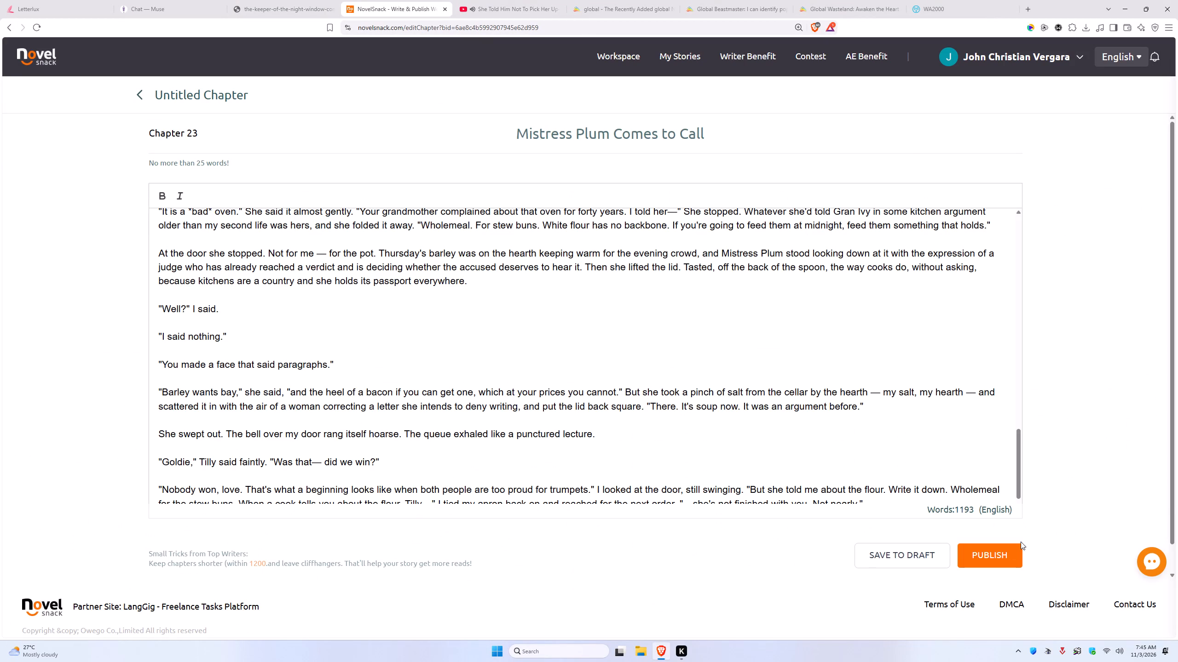
Publish Chapter 23 immediately and dismiss the confirmation.
click(1000, 549)
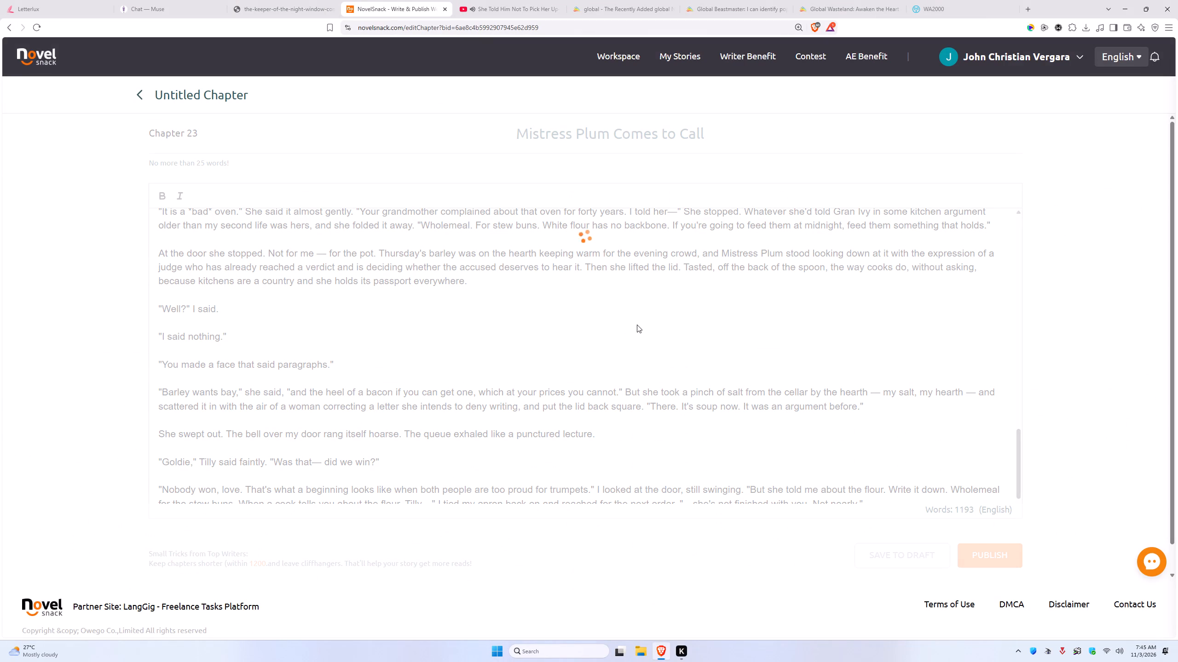
double_click(706, 198)
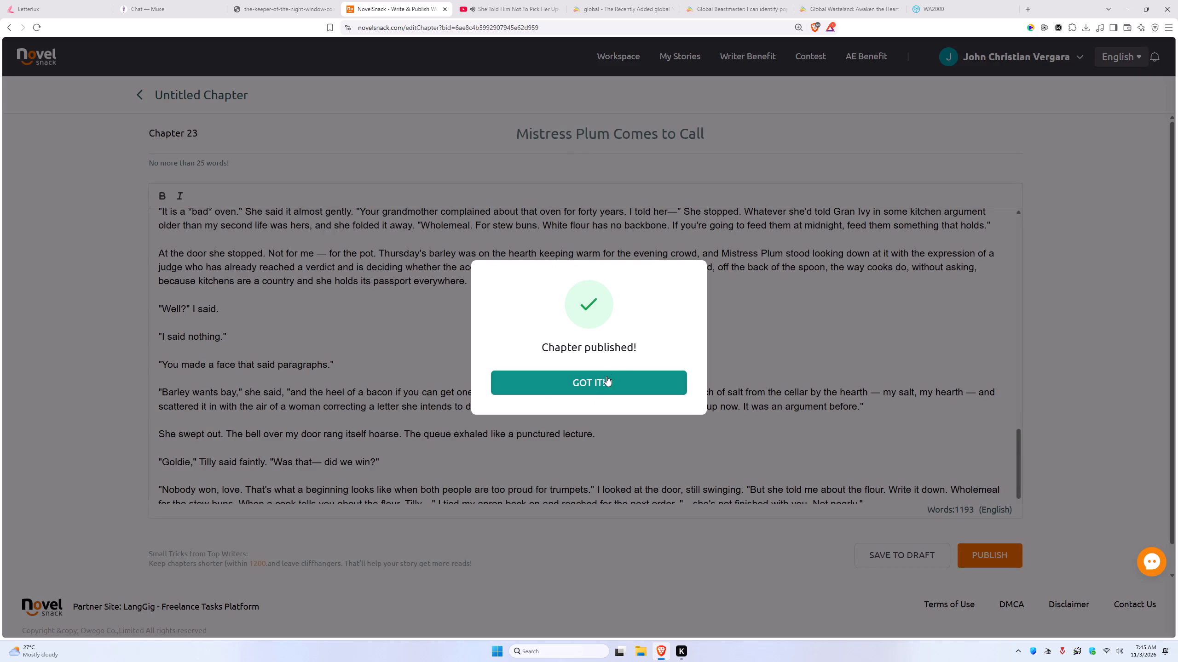
click(599, 378)
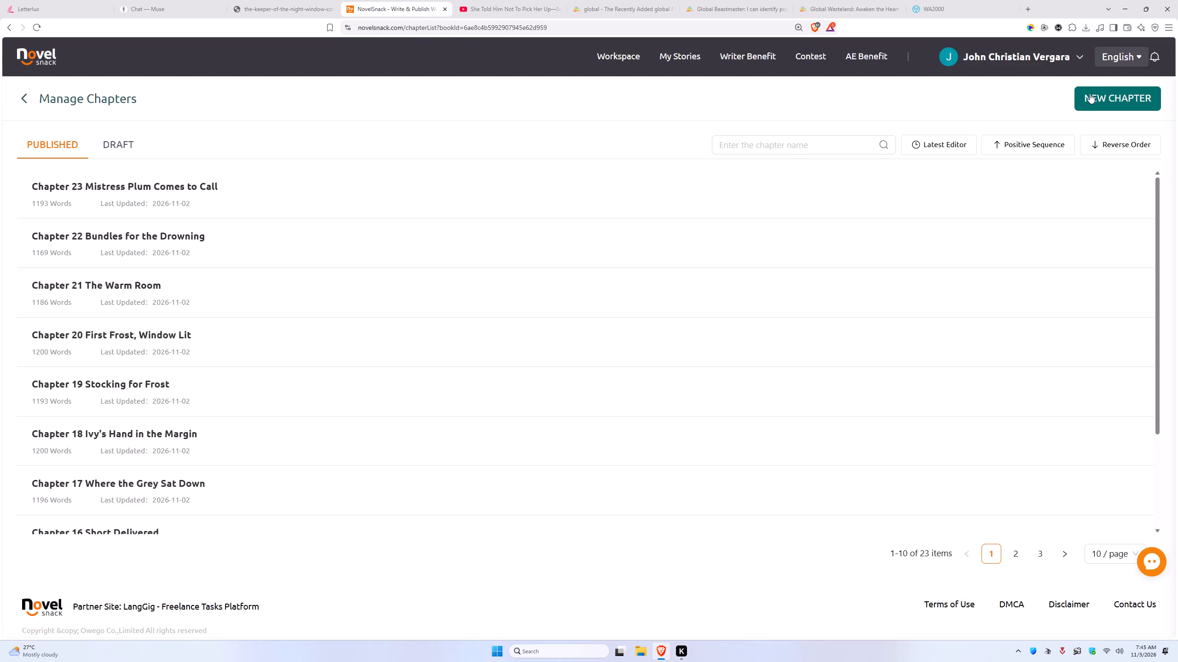
Start another new chapter and title it "The Ledger of Small Needs", copied from the manuscript's Chapter 24 heading.
click(1105, 95)
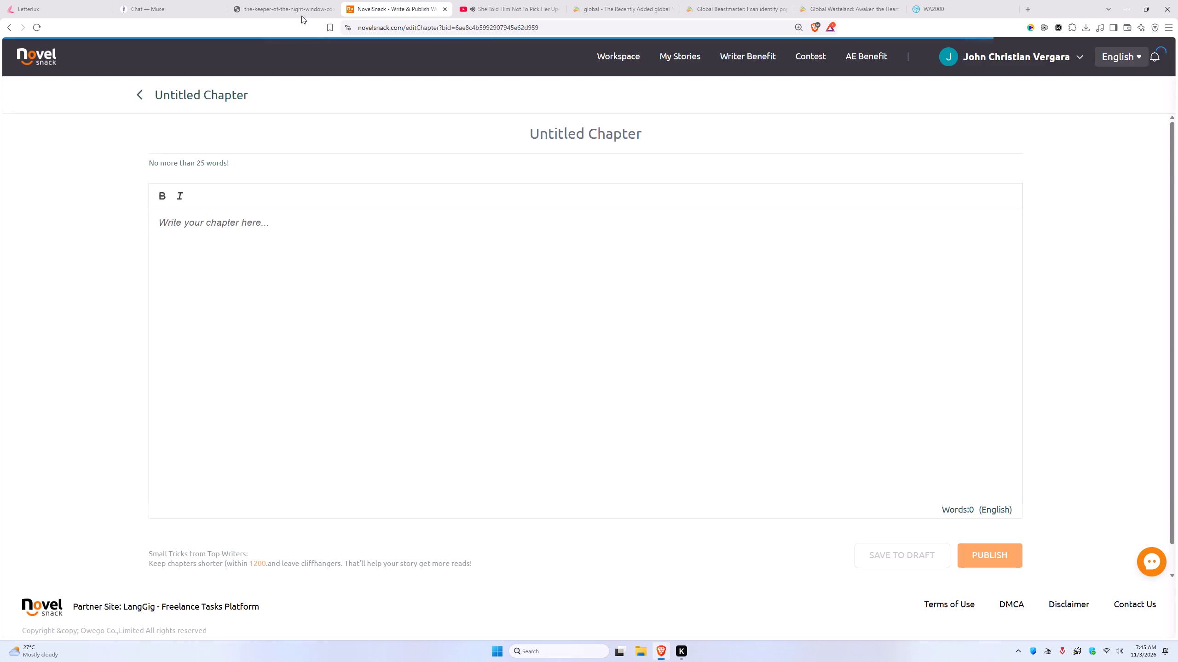
click(285, 0)
drag(102, 449, 285, 450)
key(ctrl+c)
double_click(362, 0)
click(595, 149)
key(ctrl+v)
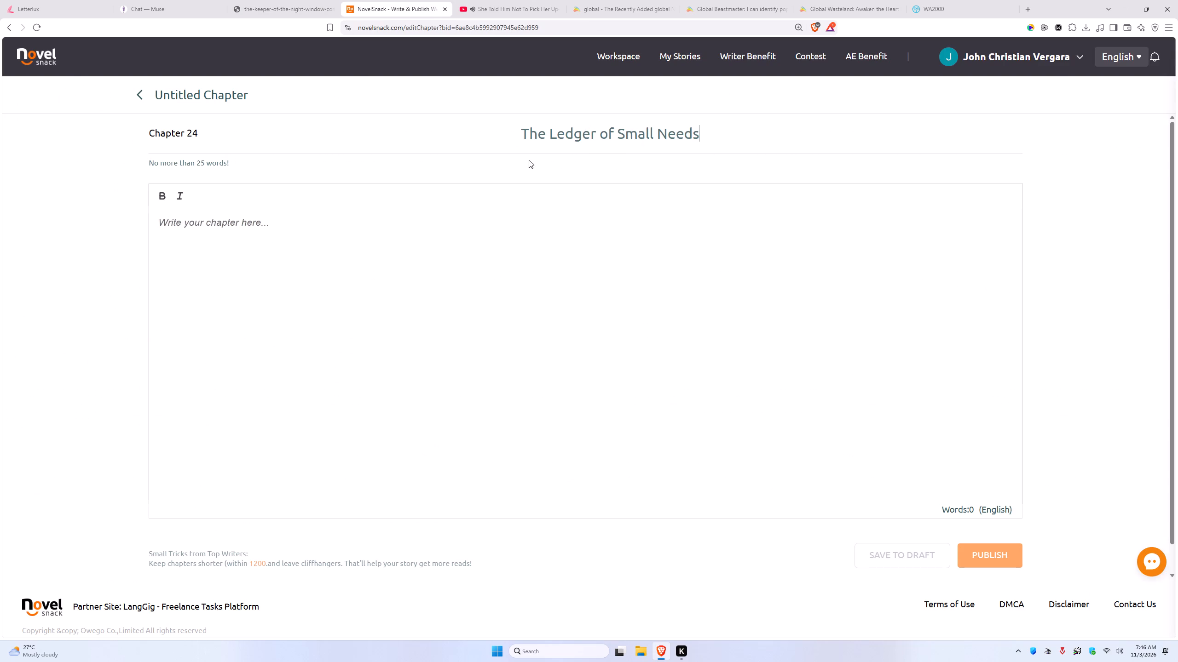
Copy the manuscript's full Chapter 24 text, from "The board was Fen's idea," through "approved of considerably more.", into the chapter body.
click(259, 0)
drag(10, 480, 427, 590)
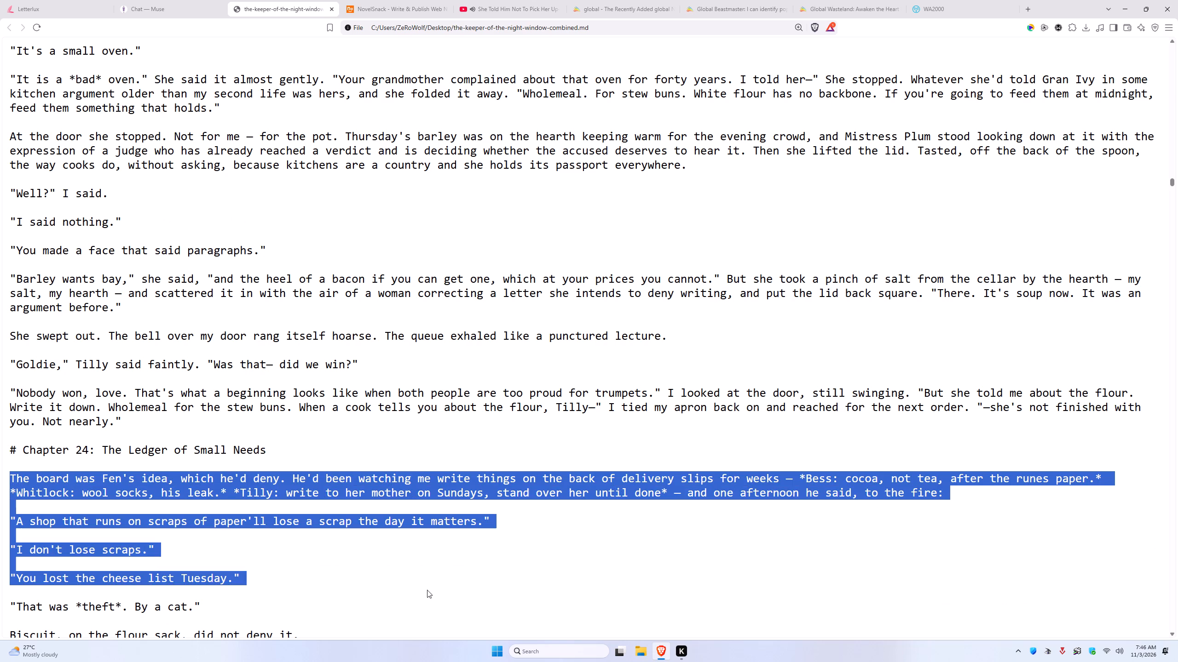
drag(427, 590, 386, 508)
scroll(433, 581, down, 3)
scroll(398, 510, down, 20)
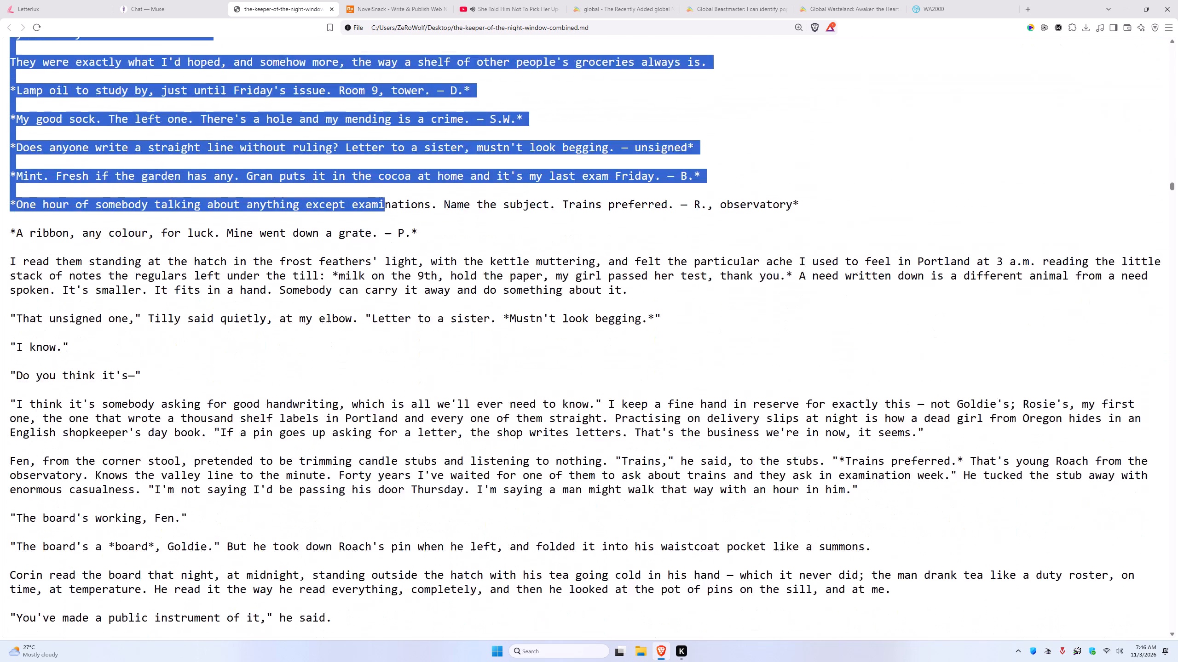
drag(386, 508, 449, 508)
scroll(449, 506, down, 6)
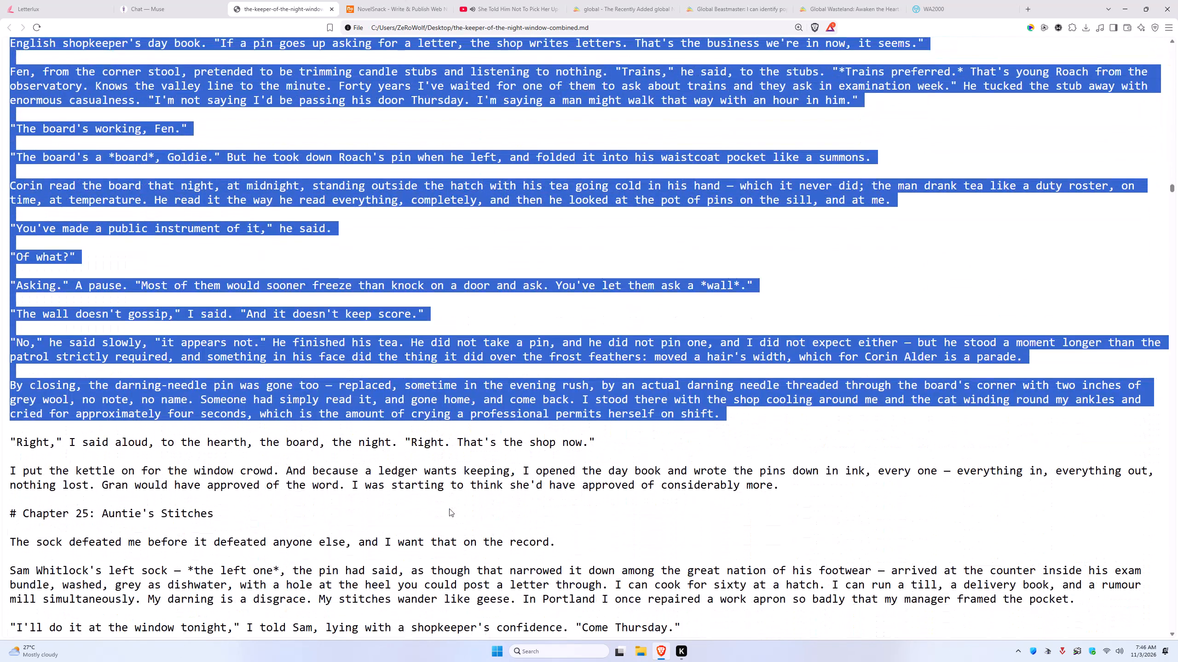
drag(449, 508, 801, 490)
key(ctrl+c)
click(395, 0)
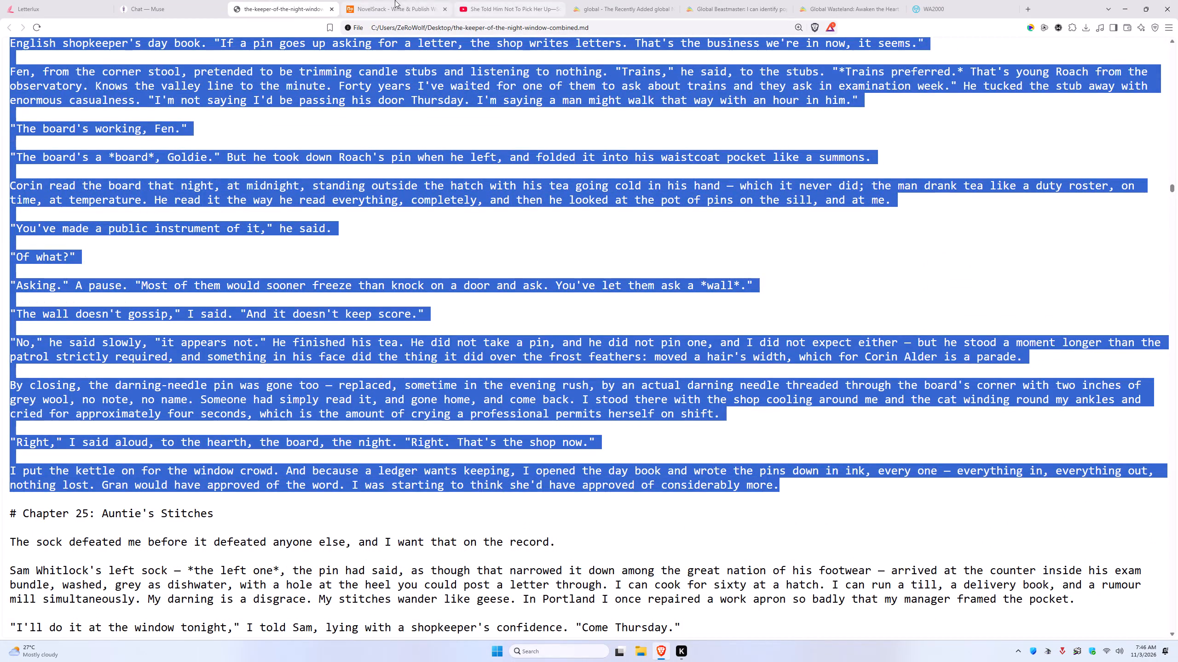
click(483, 223)
key(ctrl+v)
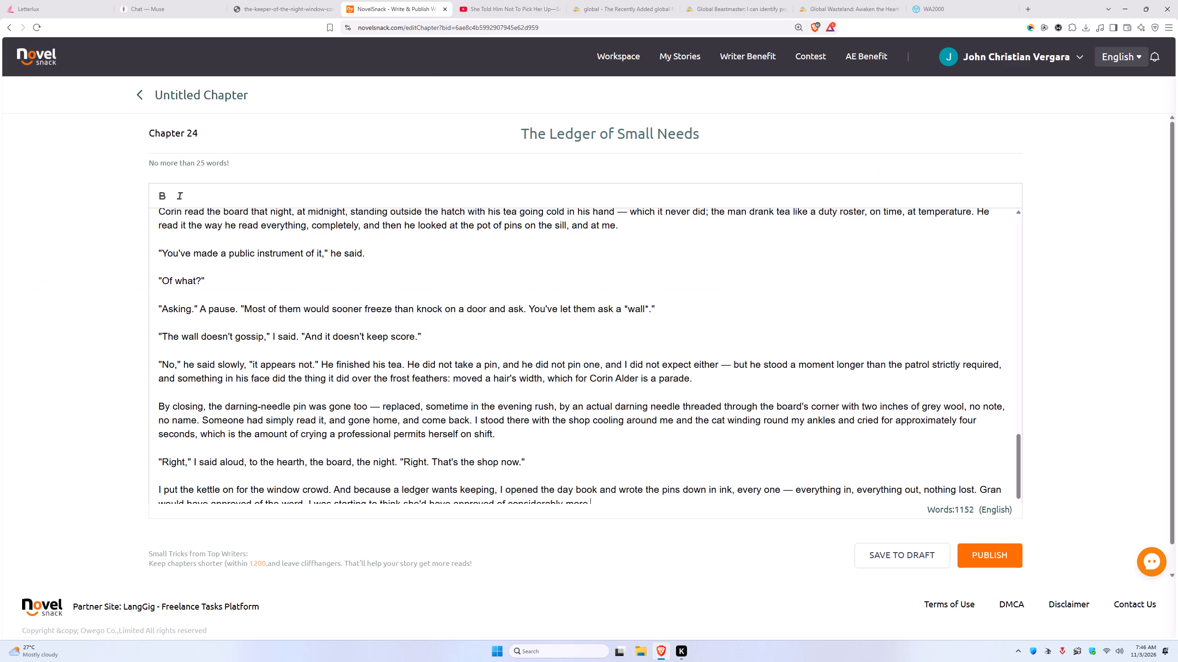
Publish Chapter 24 immediately and dismiss the confirmation.
click(988, 555)
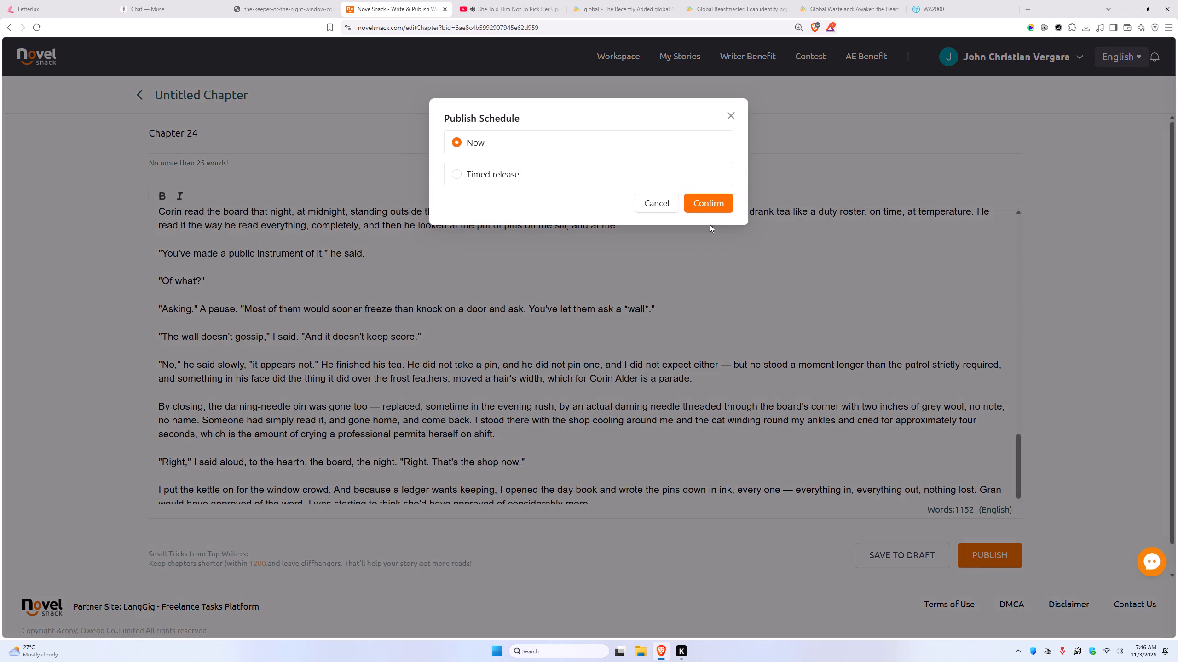
click(724, 198)
click(627, 380)
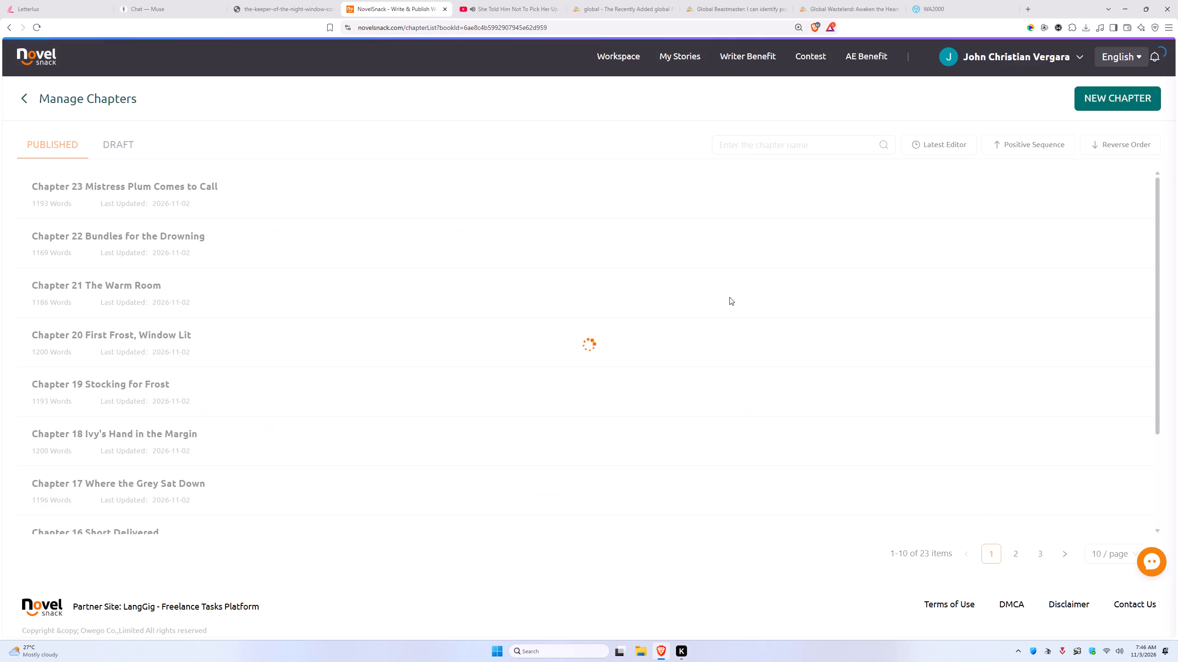
Start another new chapter and title it "Auntie's Stitches", copied from the manuscript's Chapter 25 heading.
click(1101, 106)
click(304, 0)
scroll(220, 396, down, 4)
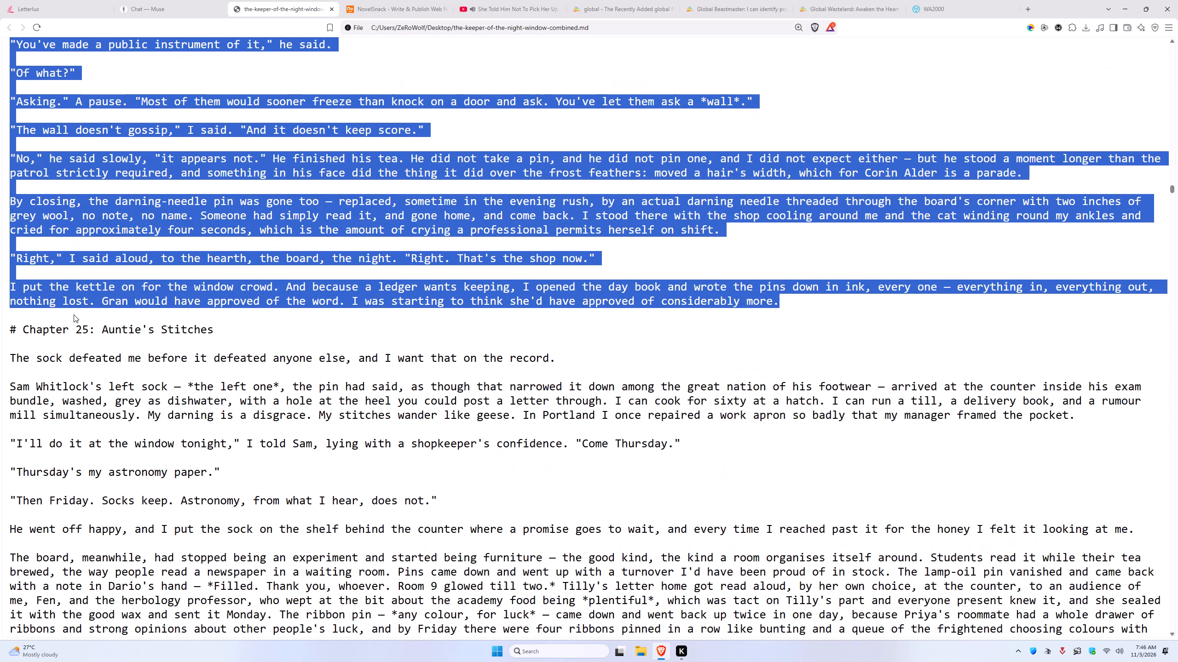
drag(102, 331, 234, 332)
key(ctrl+c)
click(378, 0)
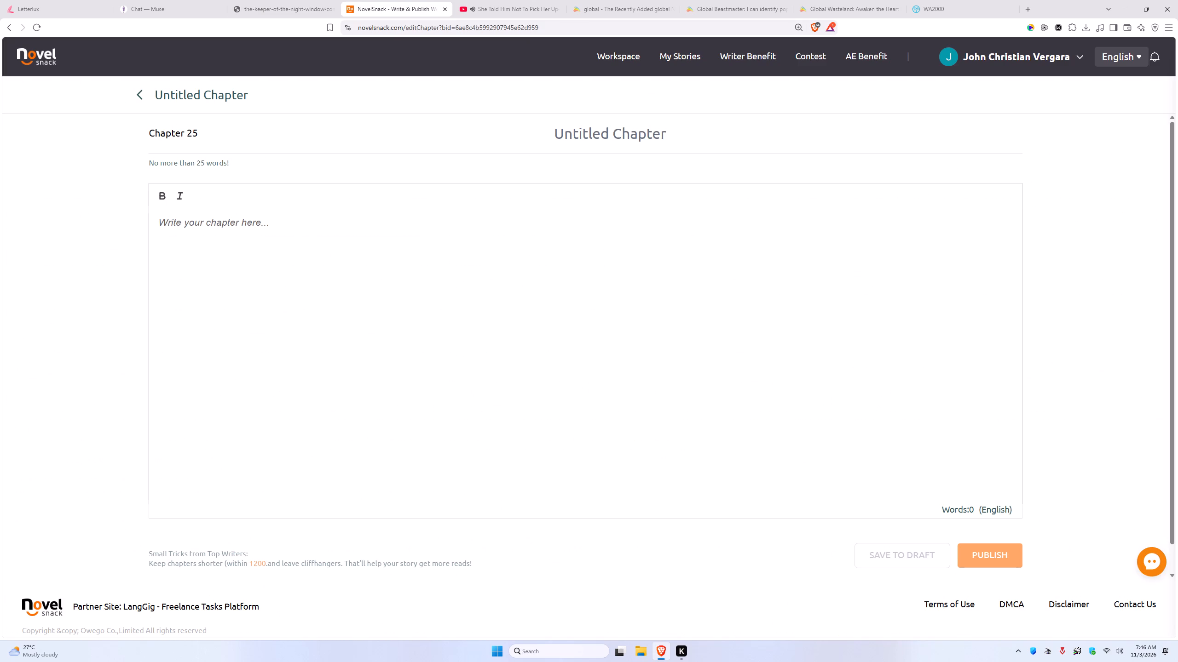
click(574, 138)
key(ctrl+v)
Copy the manuscript's full Chapter 25 text, from "The sock defeated me" through "that it couldn't get in.", into the chapter body.
click(262, 0)
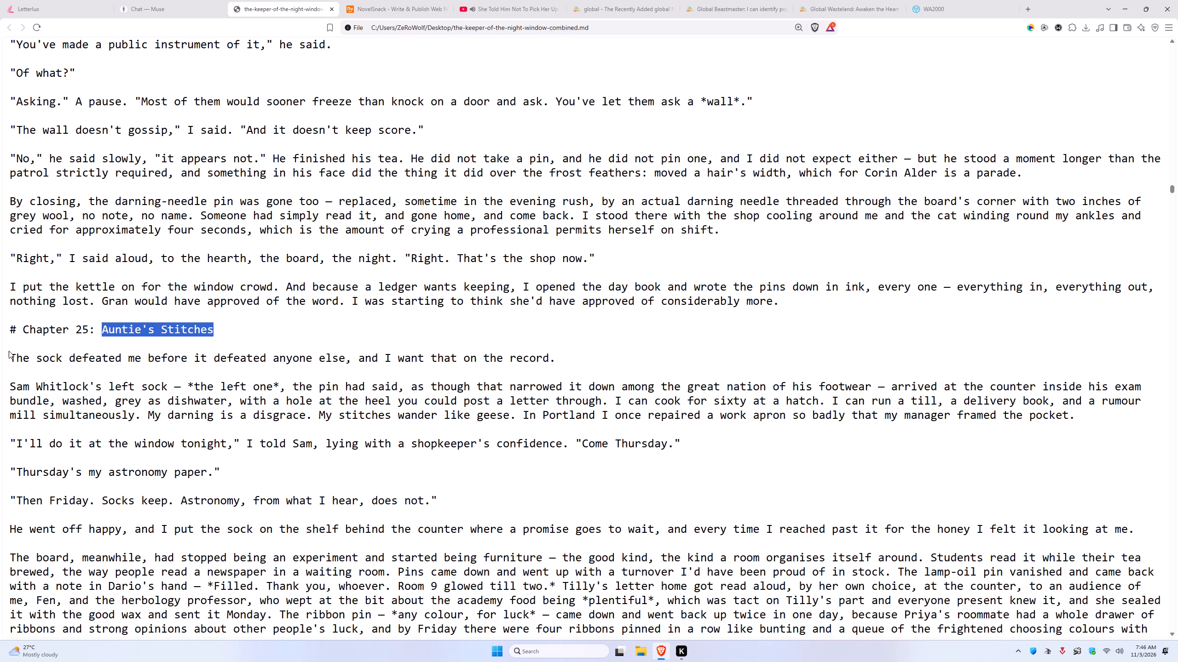
drag(11, 354, 444, 446)
scroll(443, 450, down, 16)
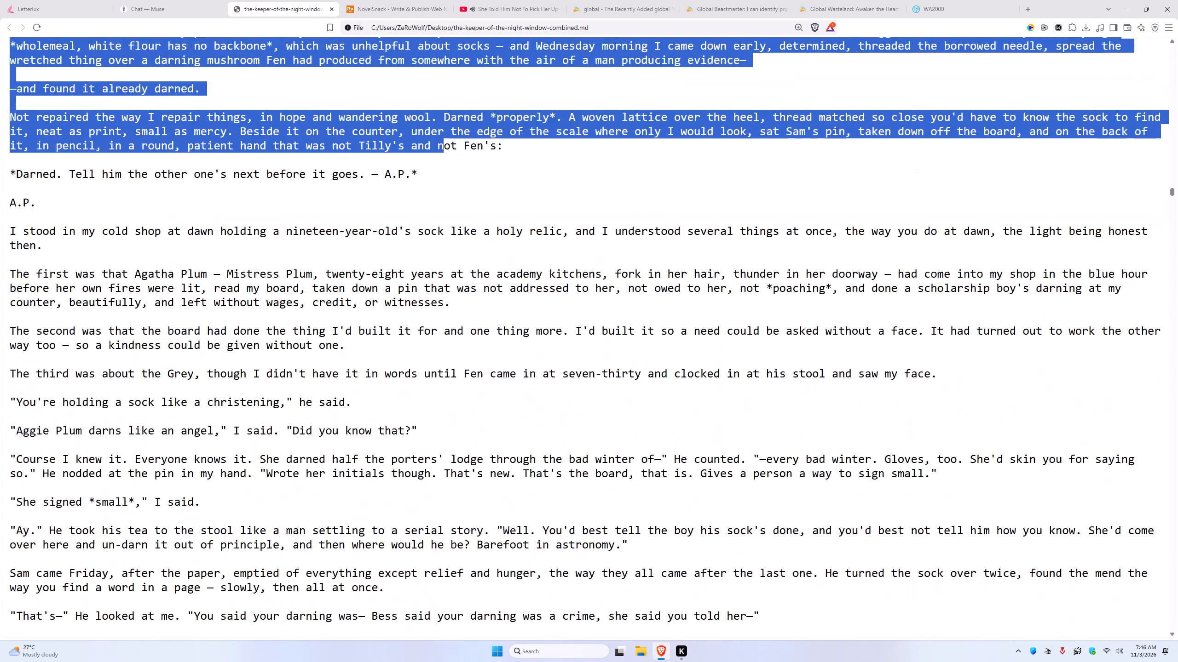
drag(444, 446, 870, 554)
scroll(444, 446, down, 3)
key(ctrl+c)
click(363, 0)
click(397, 250)
key(ctrl+v)
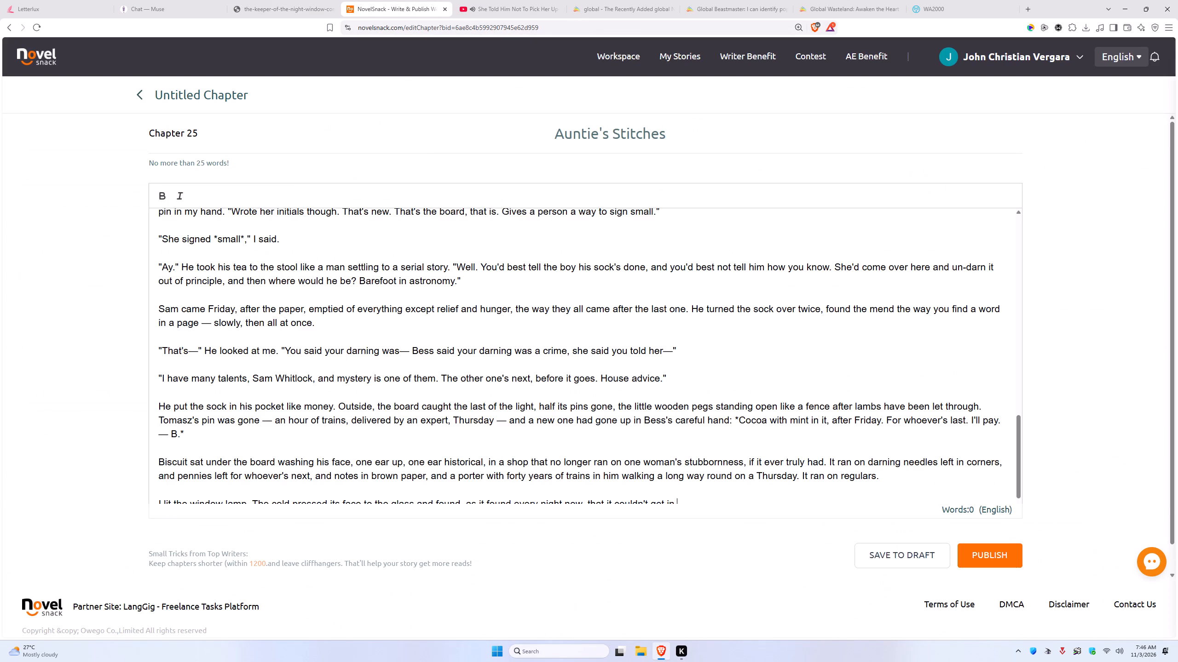
Publish Chapter 25 immediately and dismiss the confirmation.
click(998, 554)
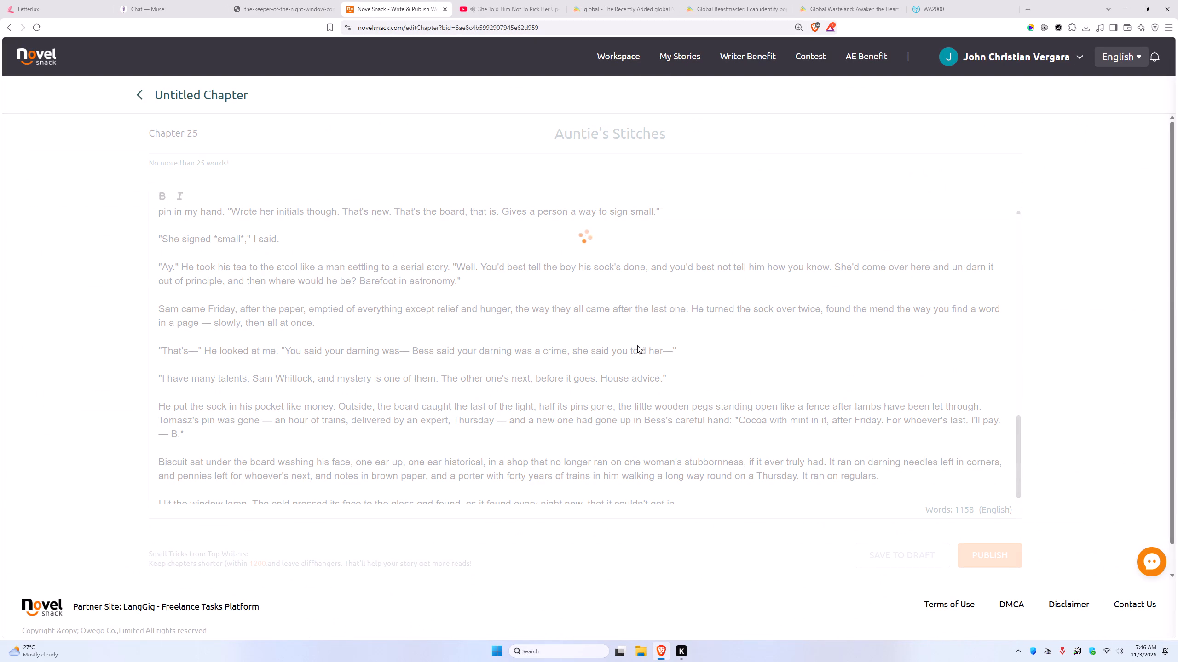
click(698, 209)
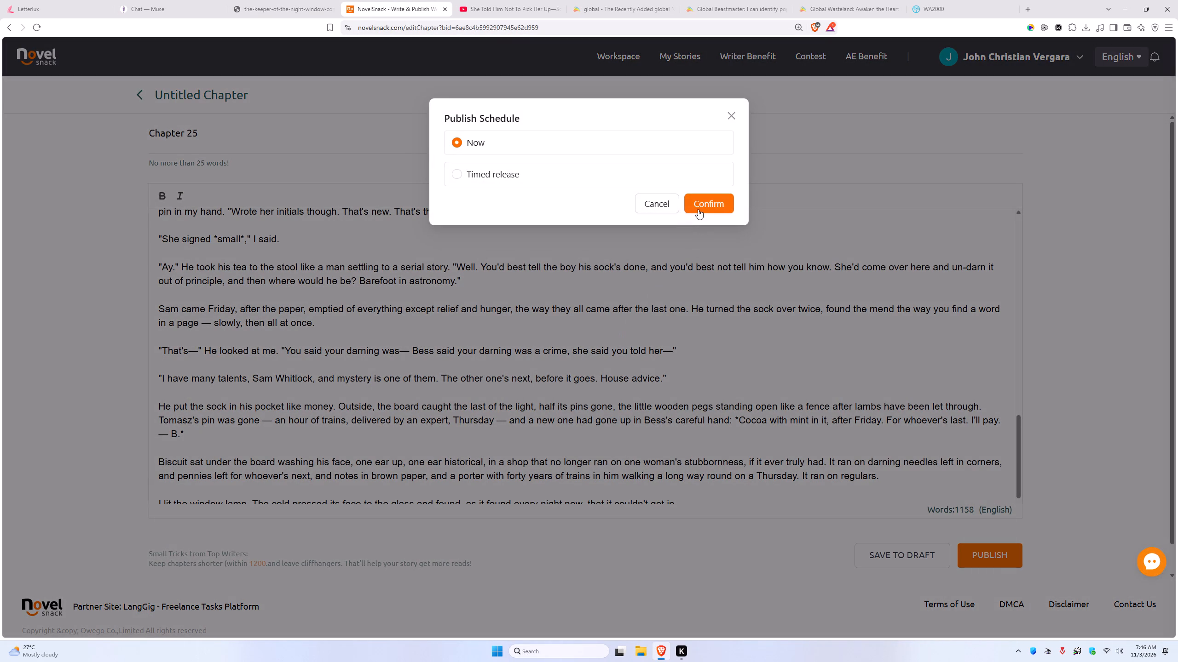
click(595, 377)
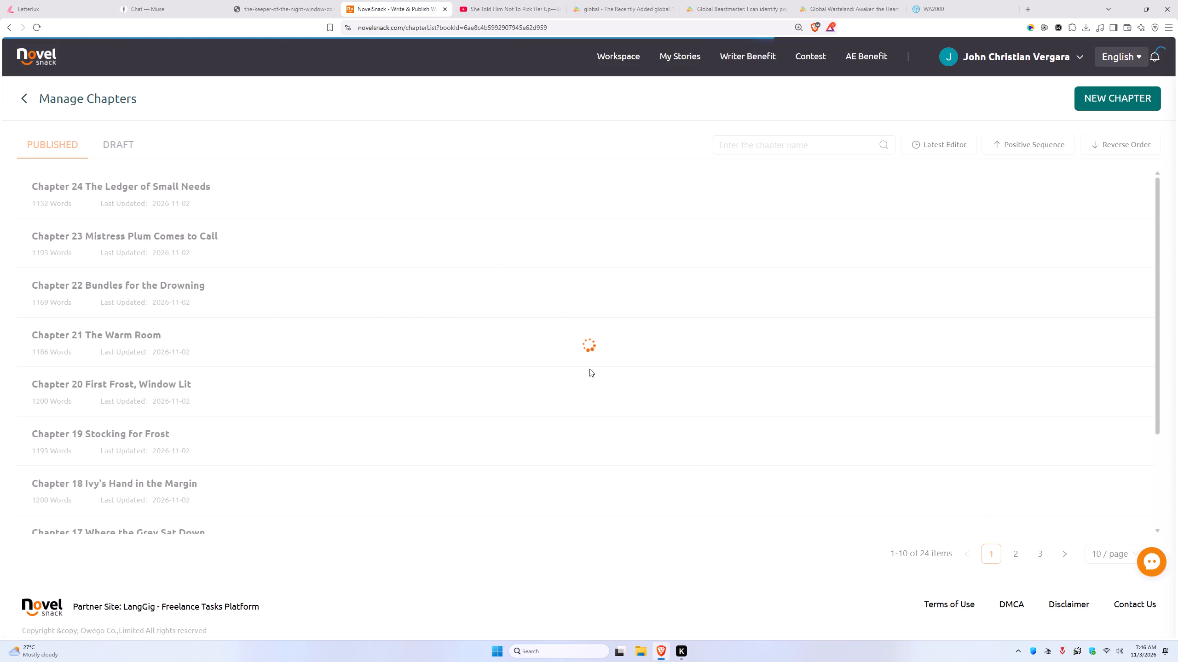
Start a new chapter of The Keeper of the Night Window and title it "Bundles at Midnight", copied from the manuscript's Chapter 26 heading.
click(688, 59)
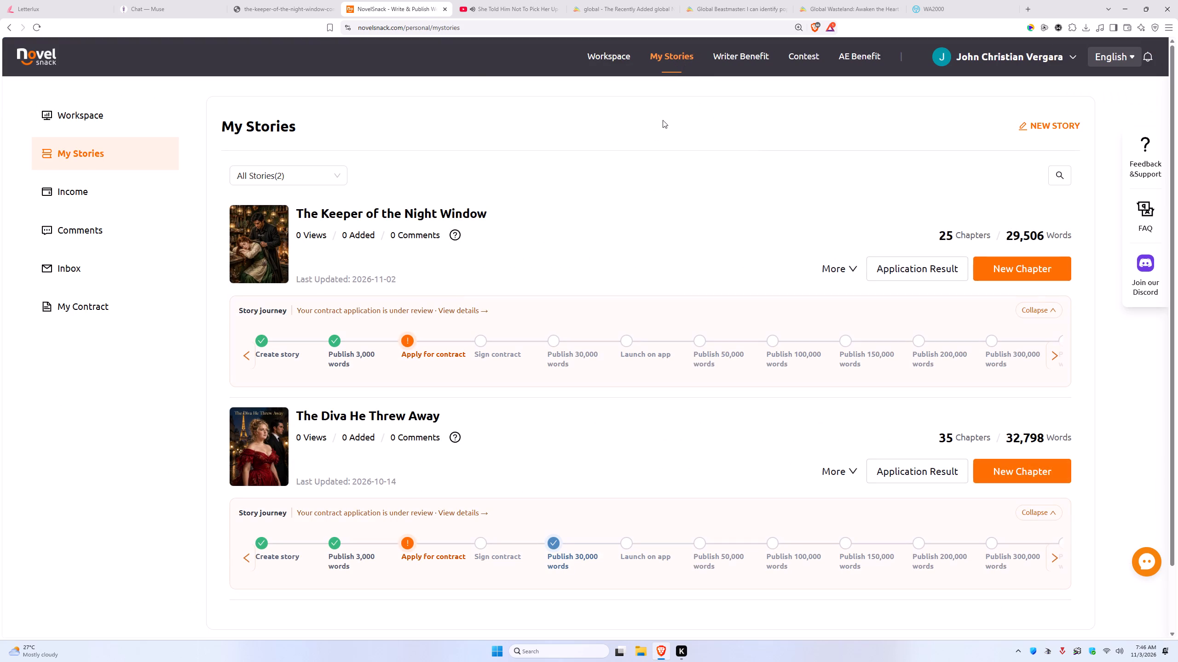
click(1028, 263)
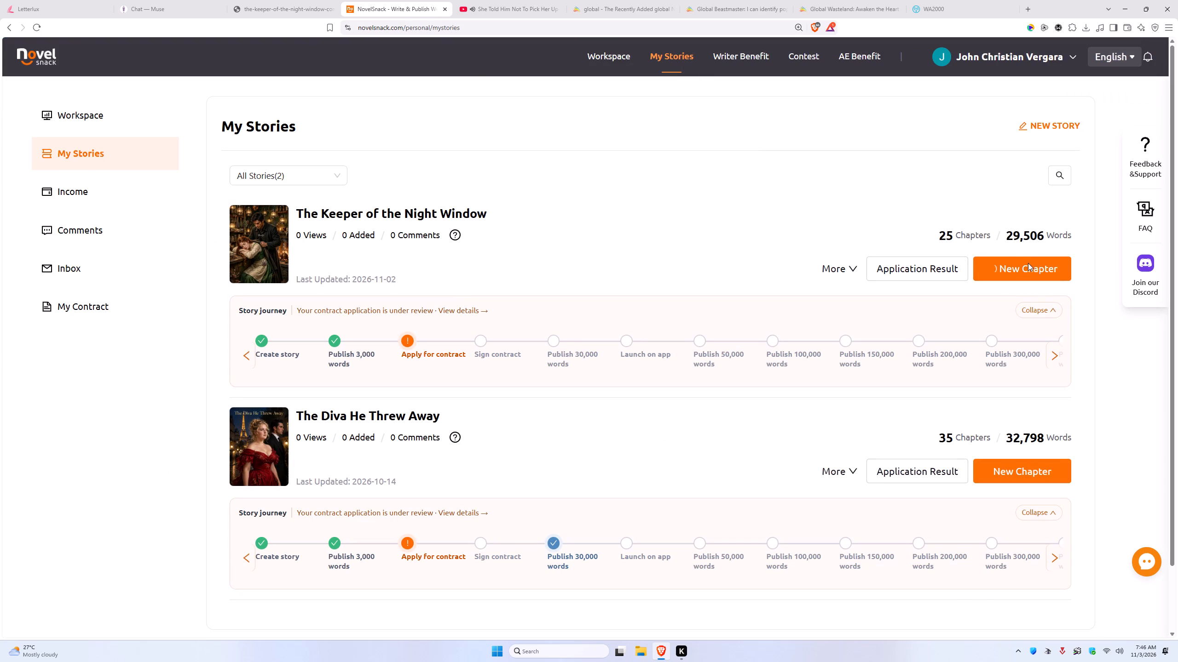
click(249, 0)
scroll(246, 392, down, 6)
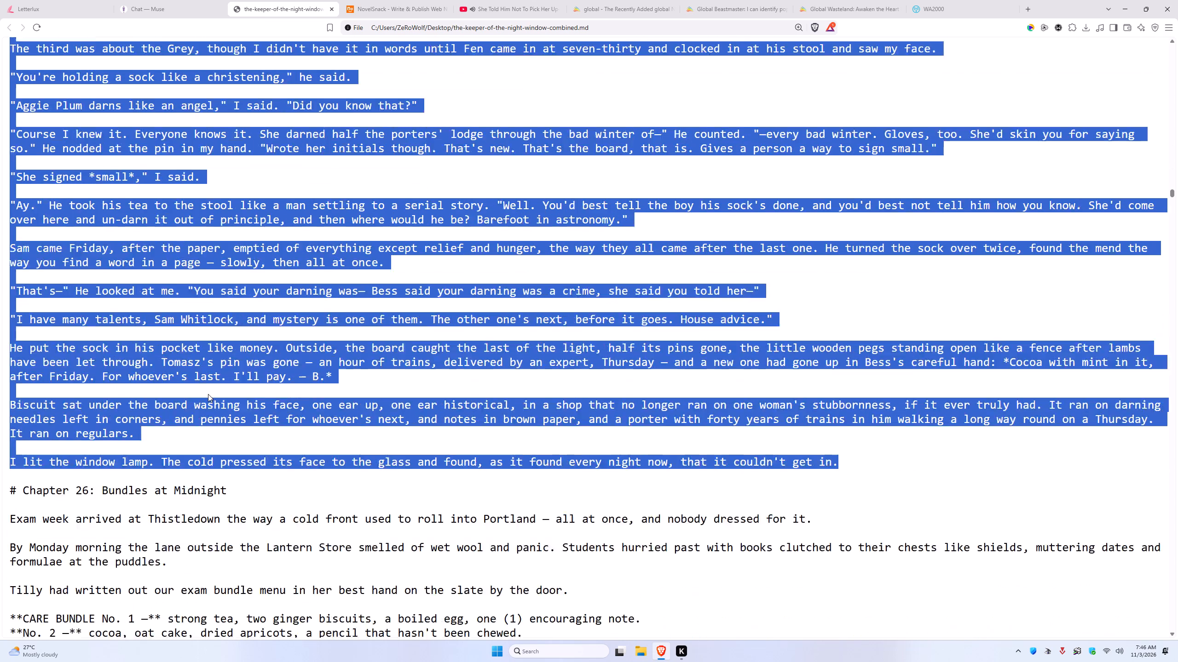
drag(101, 304, 255, 304)
key(ctrl+c)
click(406, 0)
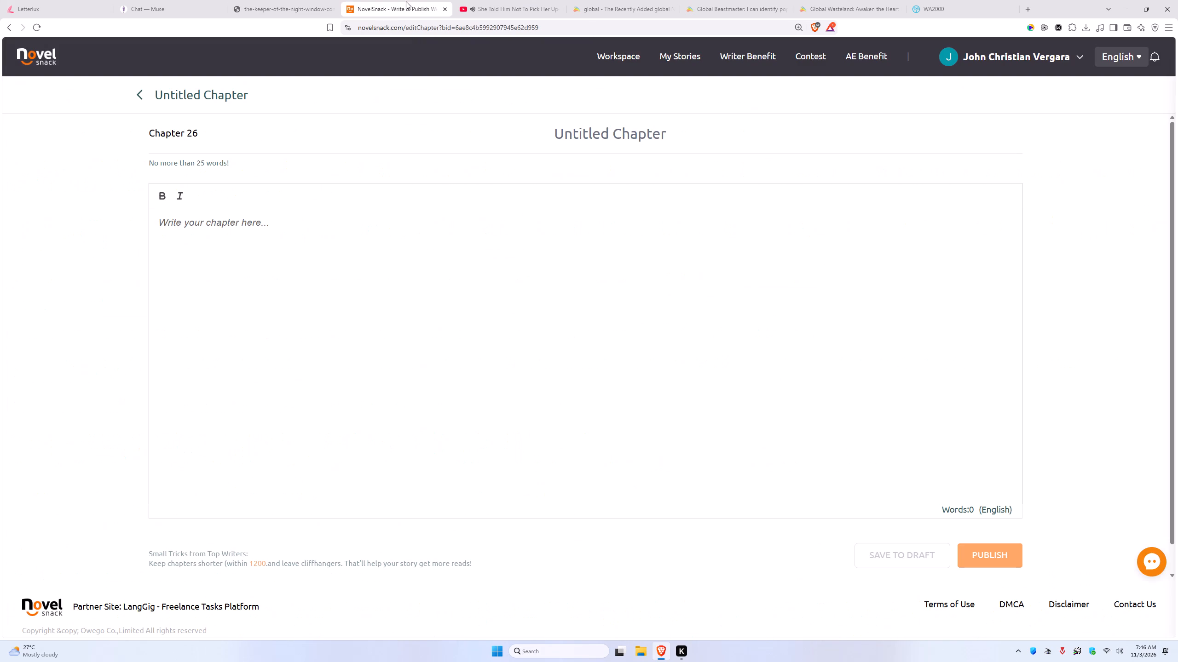
click(593, 137)
key(ctrl+v)
Copy the manuscript's full Chapter 26 text, from "Exam week arrived at Thistledown" through "and went to bed.", into the chapter body.
click(276, 0)
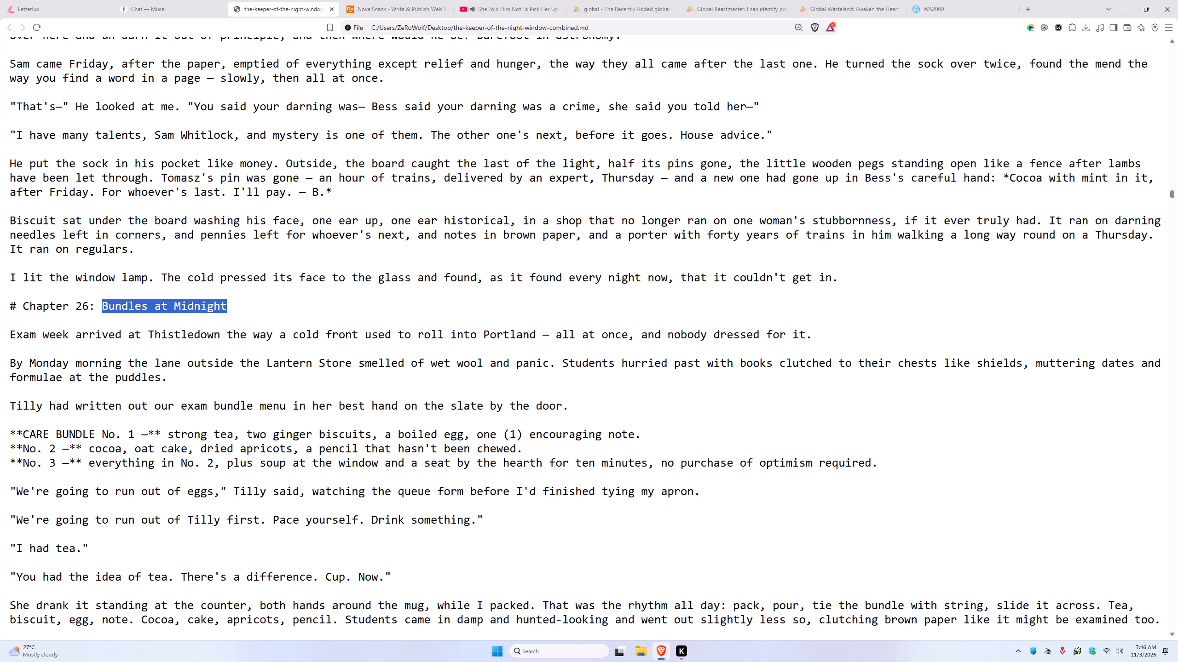
drag(11, 331, 467, 486)
scroll(474, 485, down, 17)
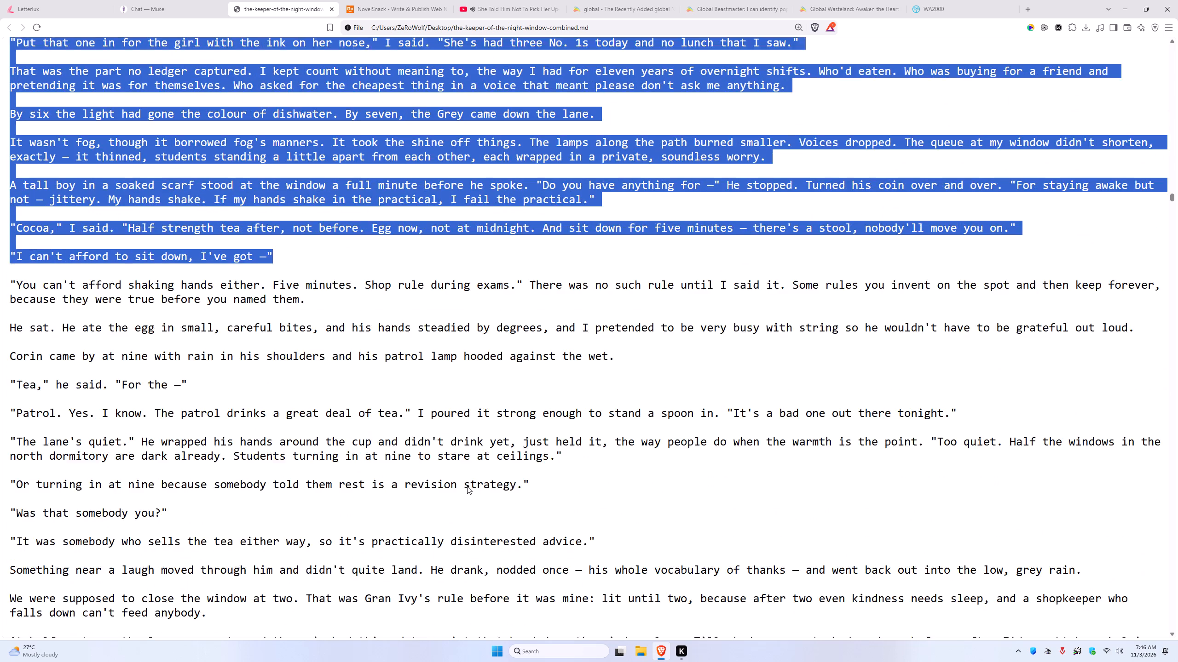
scroll(467, 486, down, 3)
drag(467, 486, 486, 559)
scroll(547, 516, down, 1)
scroll(547, 516, up, 1)
scroll(547, 516, down, 4)
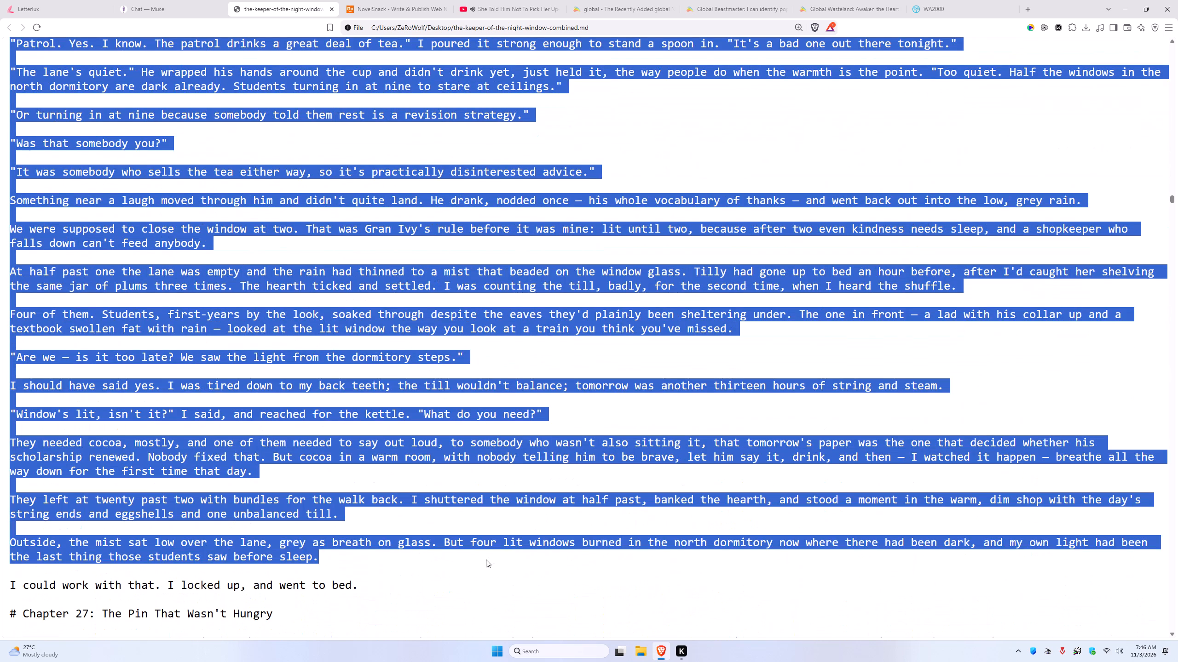
drag(486, 559, 419, 584)
key(ctrl+c)
click(377, 0)
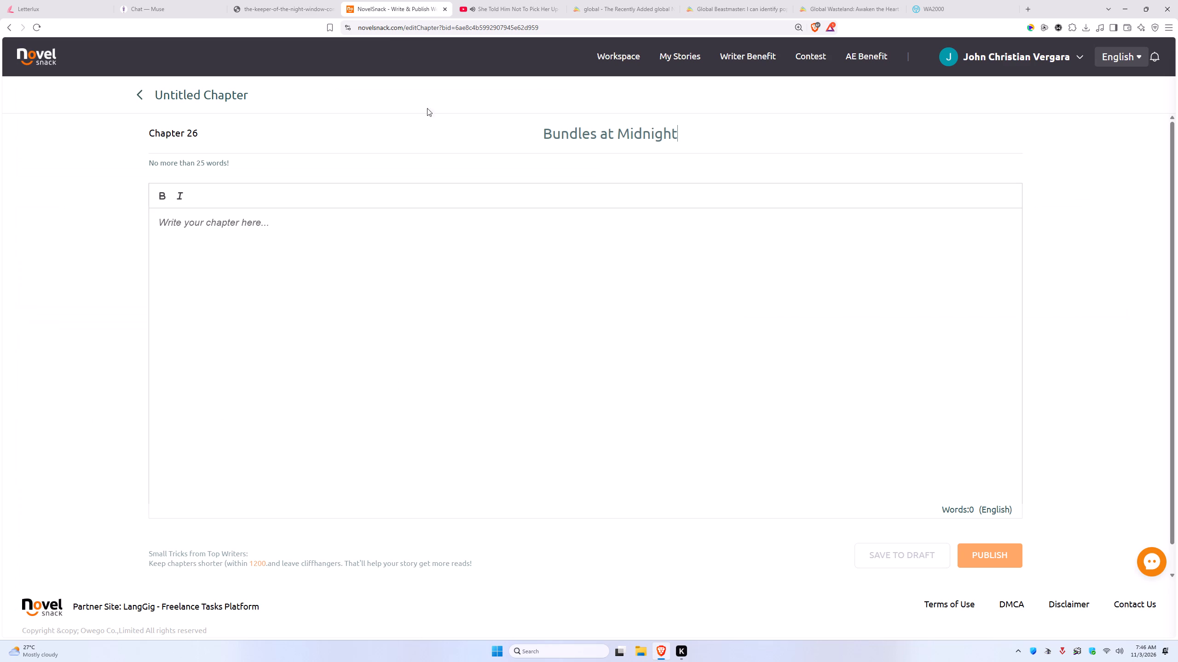
click(438, 223)
key(ctrl+v)
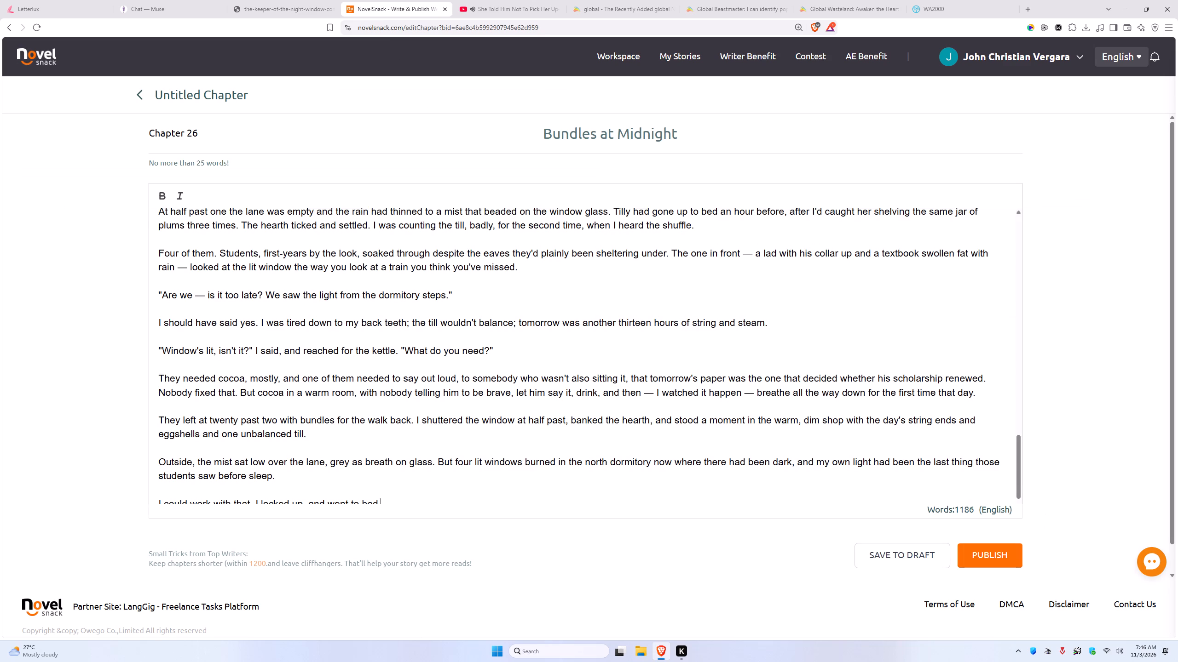
Publish Chapter 26 immediately and dismiss the confirmation.
scroll(863, 501, down, 4)
click(996, 560)
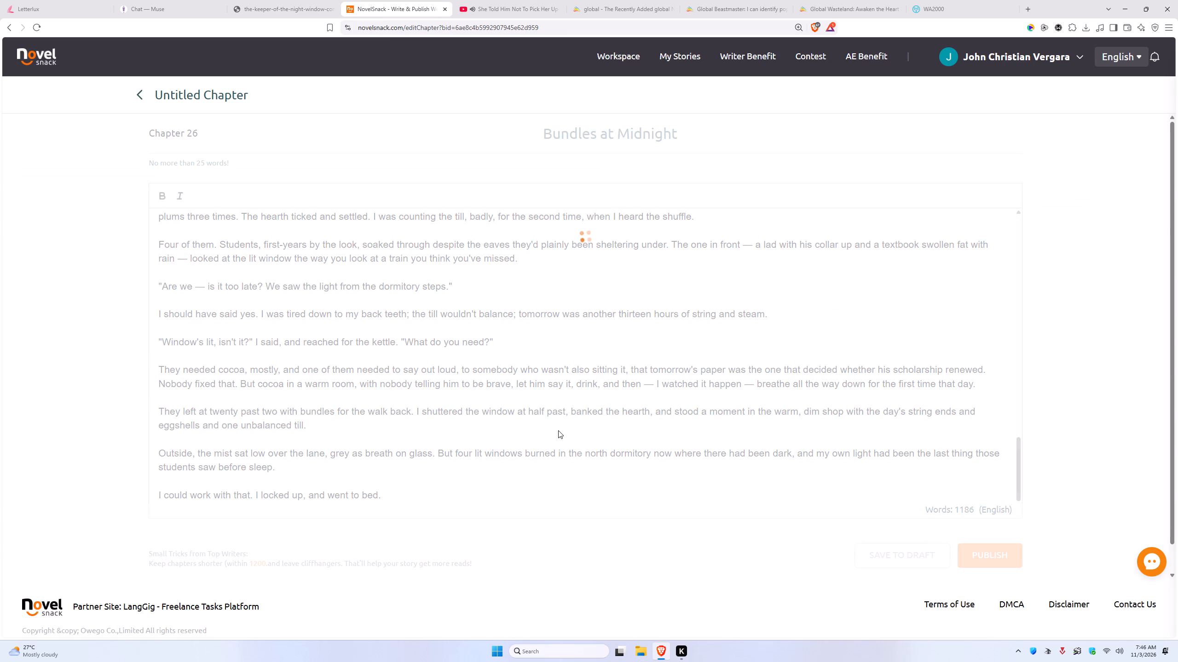
click(710, 201)
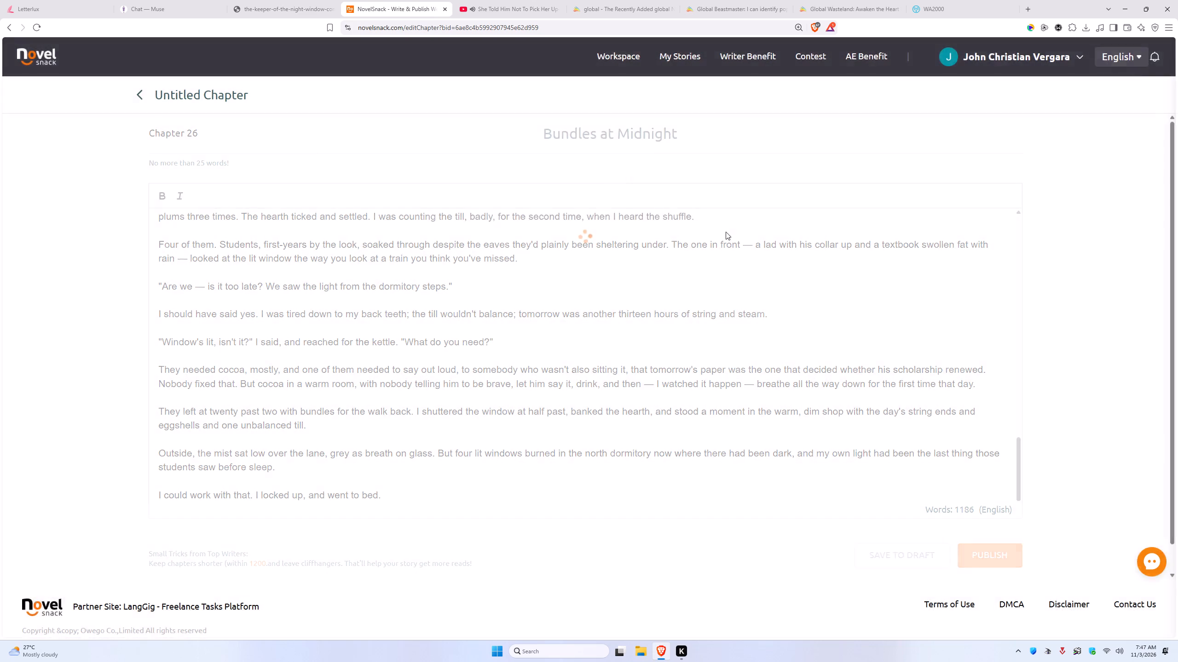
click(569, 383)
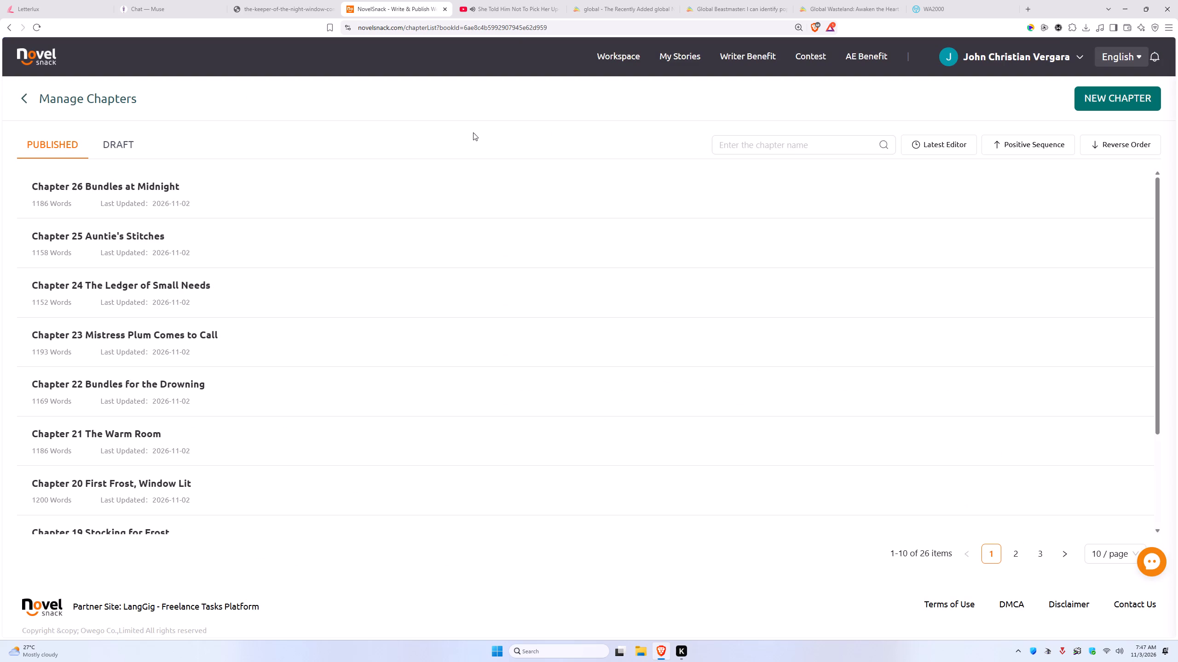
Start another new chapter and title it "The Pin That Wasn't Hungry", copied from the manuscript's Chapter 27 heading.
click(305, 0)
scroll(431, 385, down, 9)
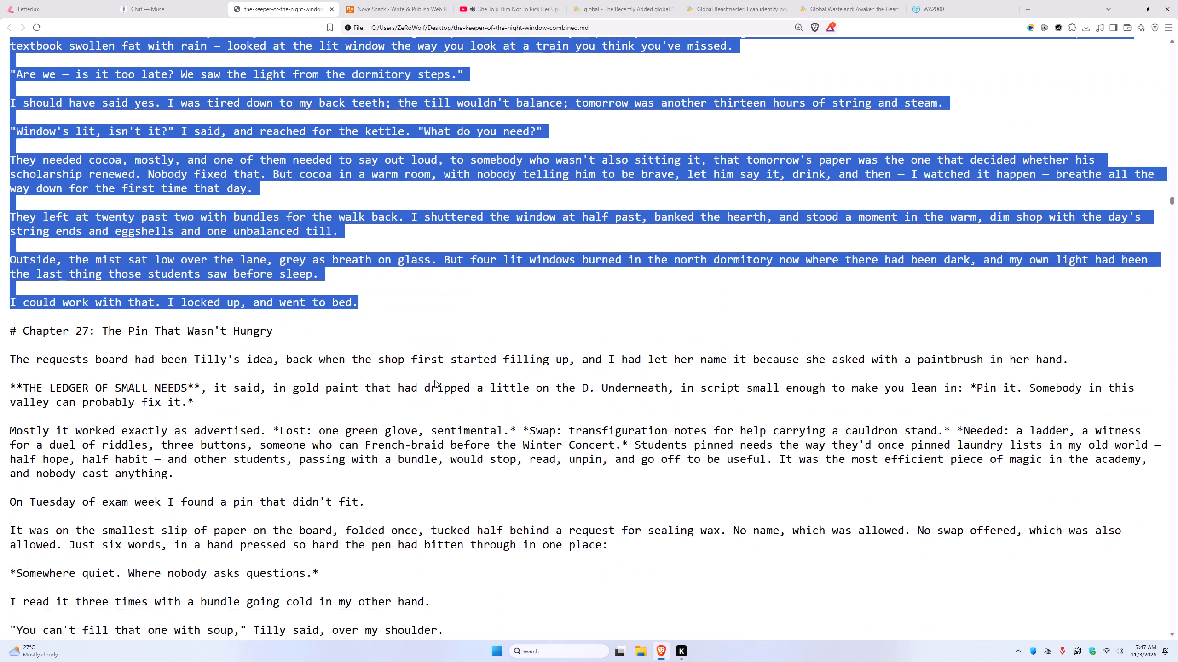
scroll(434, 380, down, 2)
click(362, 0)
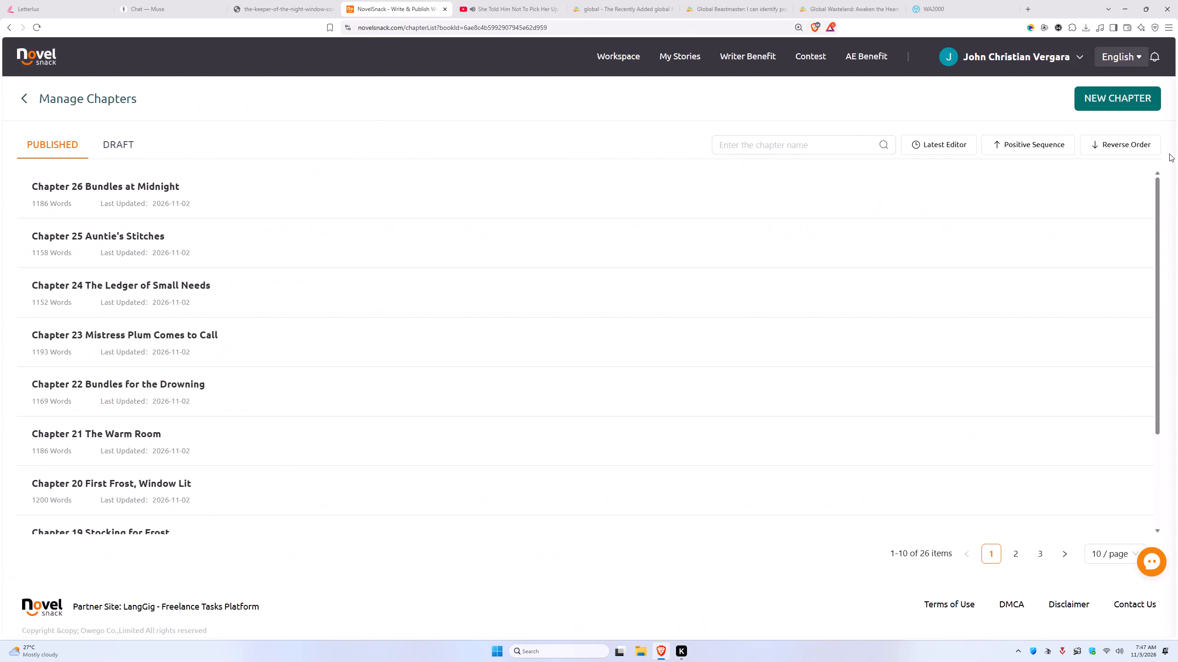
click(1111, 102)
click(296, 0)
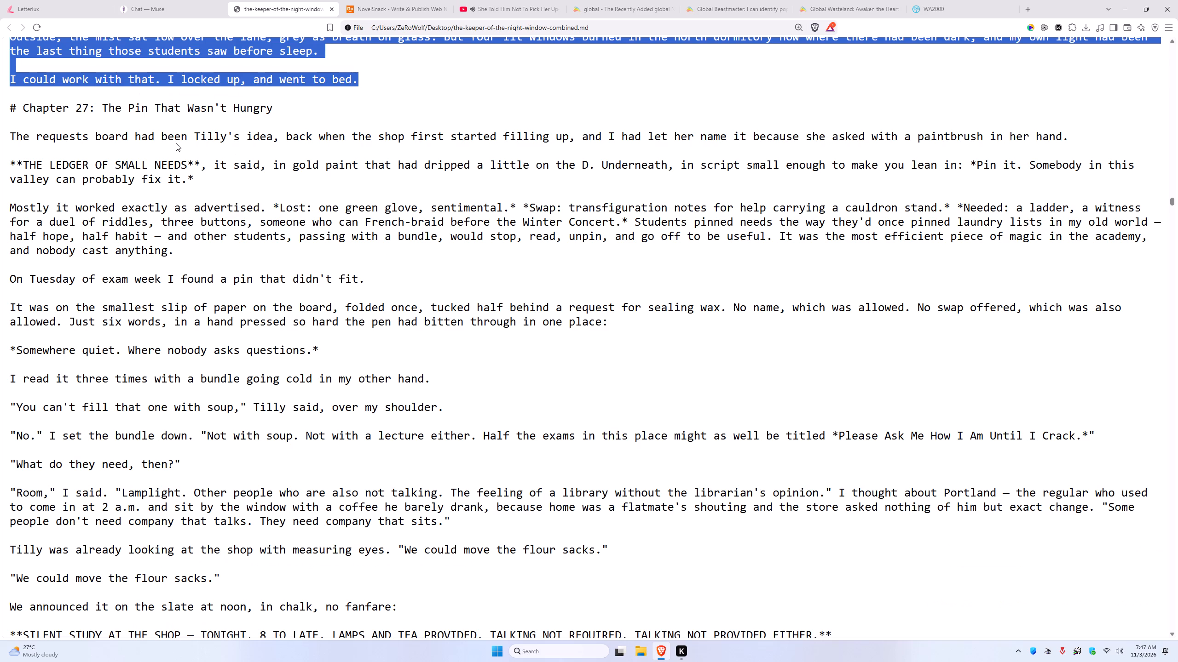
drag(104, 108, 277, 109)
key(ctrl+c)
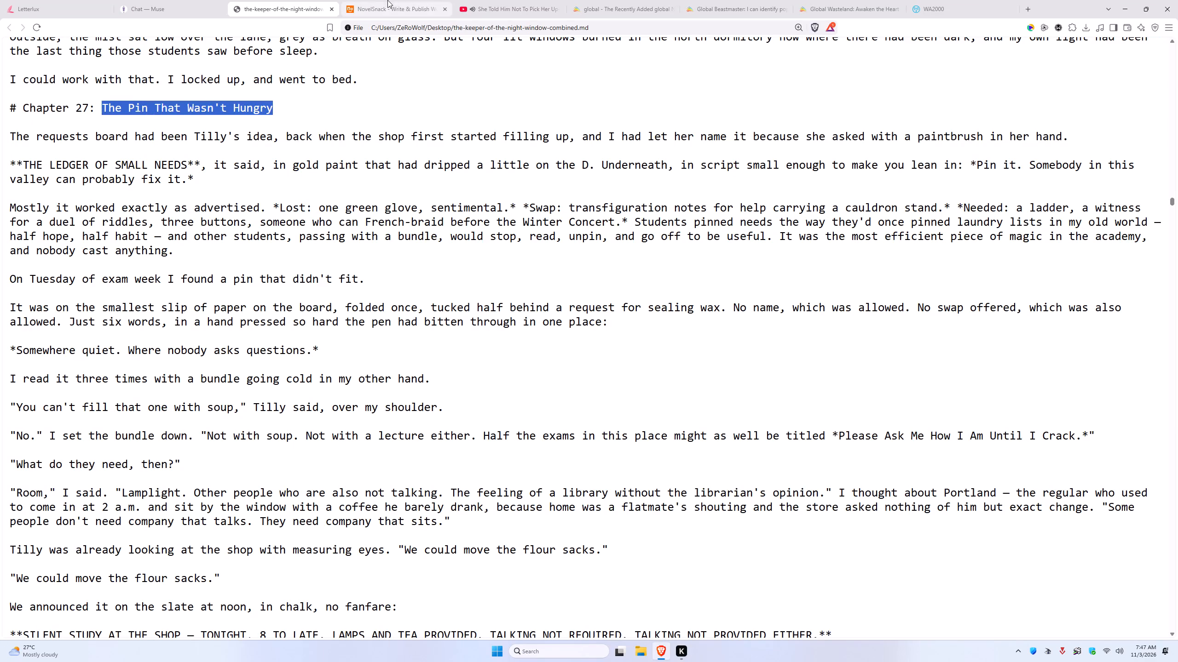
click(387, 0)
click(556, 125)
key(ctrl+v)
Copy the manuscript's full Chapter 27 text, from "The requests board had been Tilly's idea" through "Questions, none.*", into the chapter body.
click(289, 0)
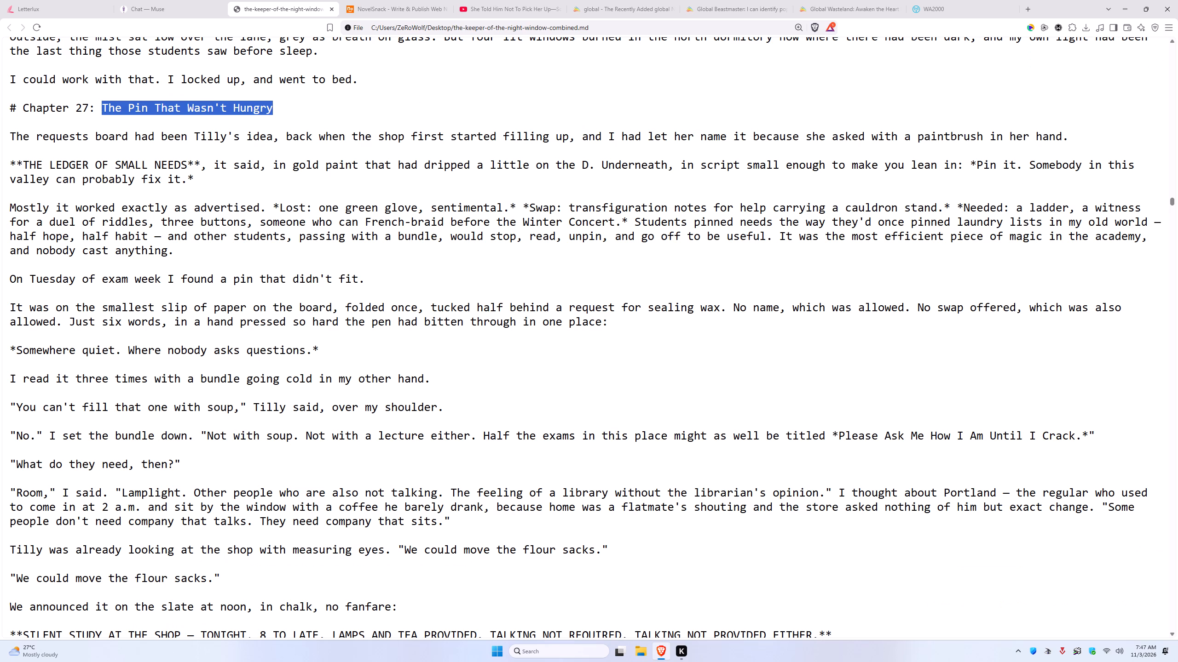
drag(11, 133, 603, 457)
scroll(610, 455, down, 3)
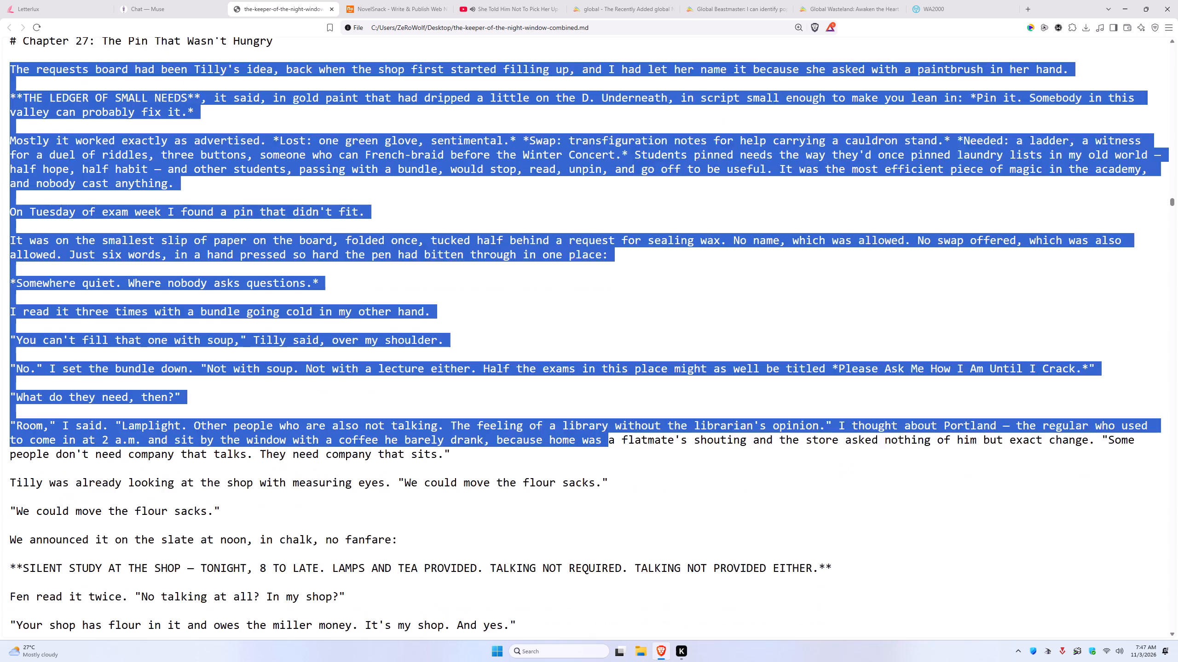
scroll(603, 457, down, 18)
drag(603, 457, 488, 426)
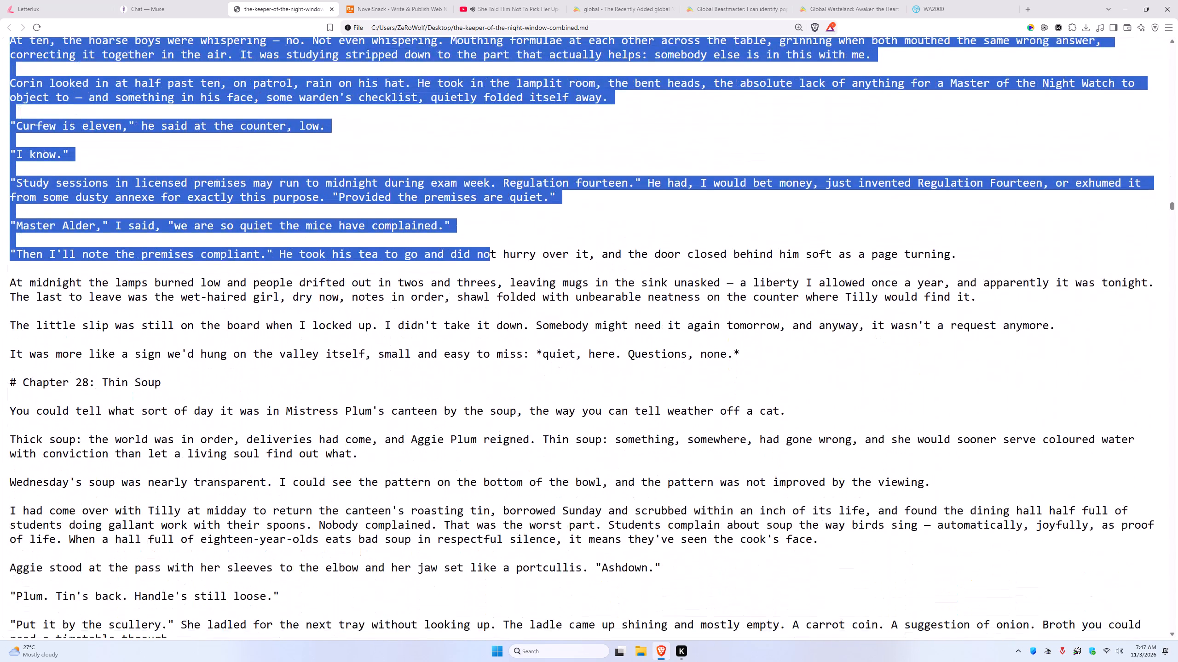
drag(488, 426, 747, 355)
key(ctrl+c)
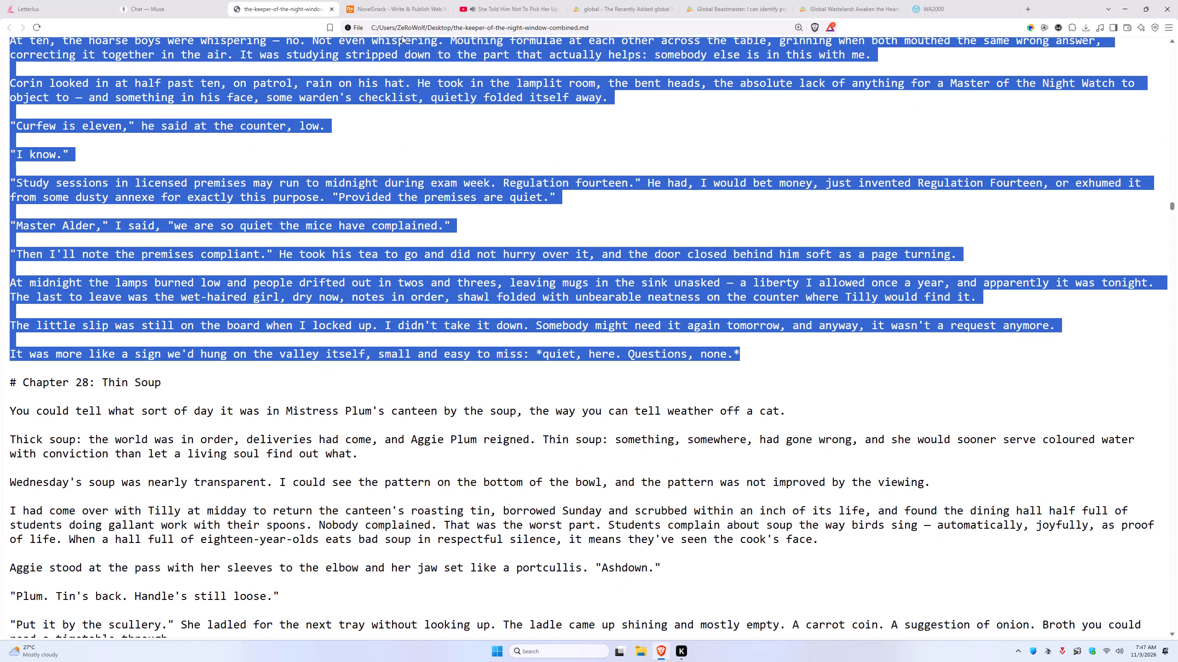
click(387, 0)
click(407, 242)
key(ctrl+v)
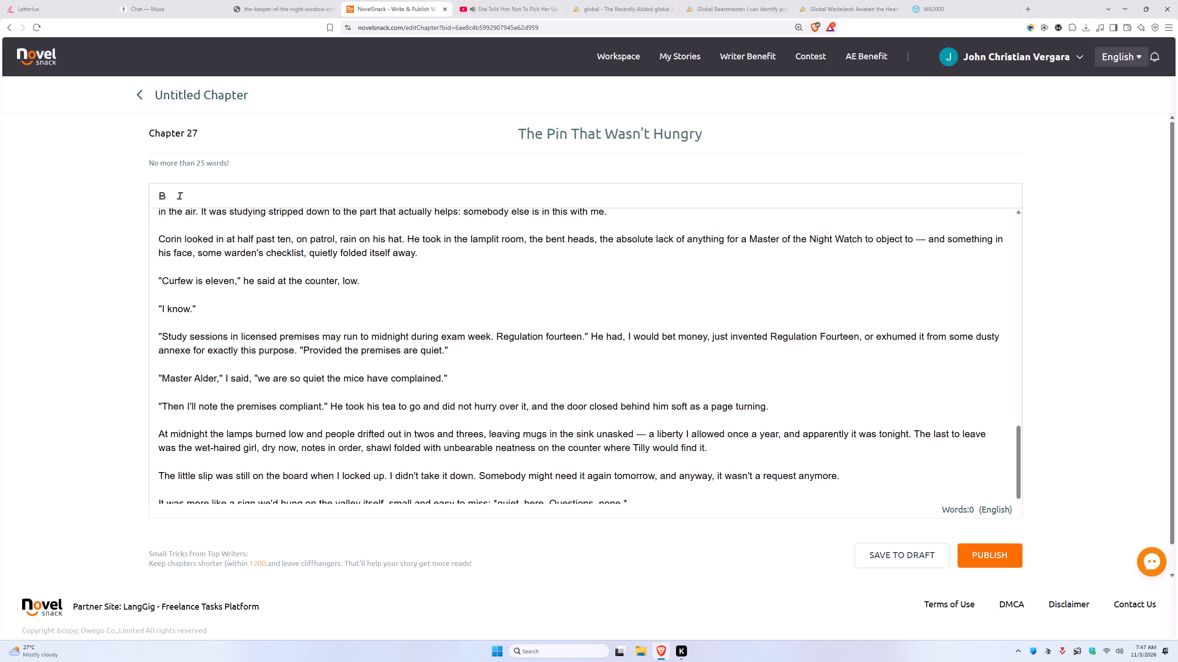
Schedule Chapter 27 as a timed release for 2026-11-04 at 00:01 and dismiss the confirmation.
click(991, 554)
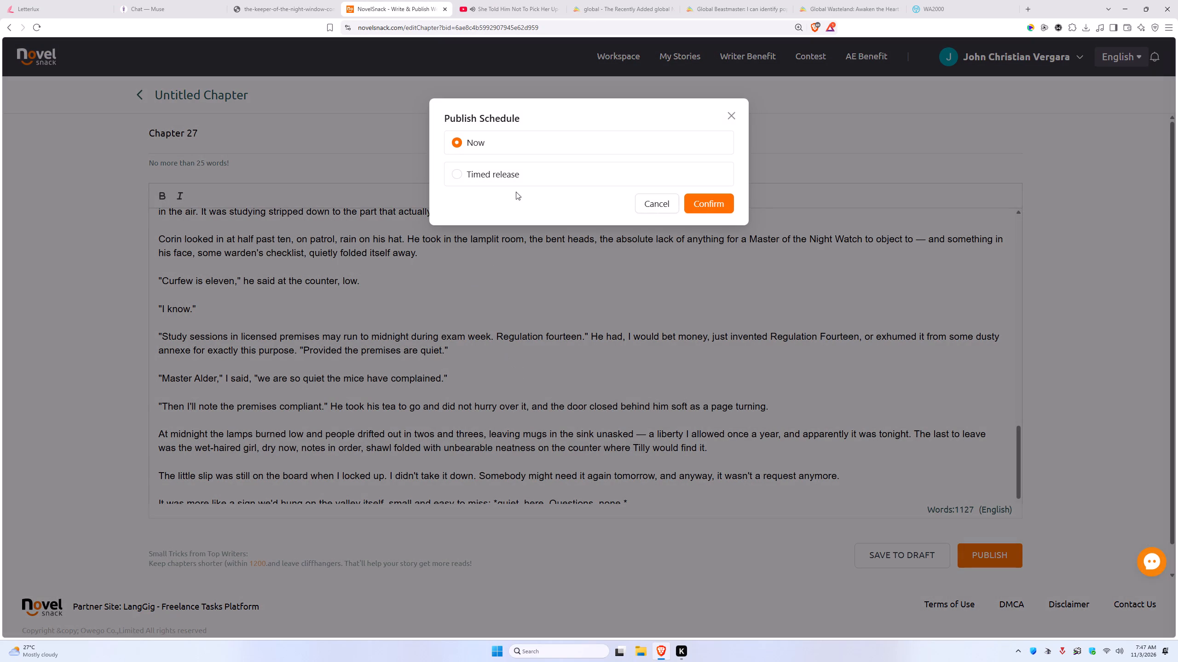
click(521, 175)
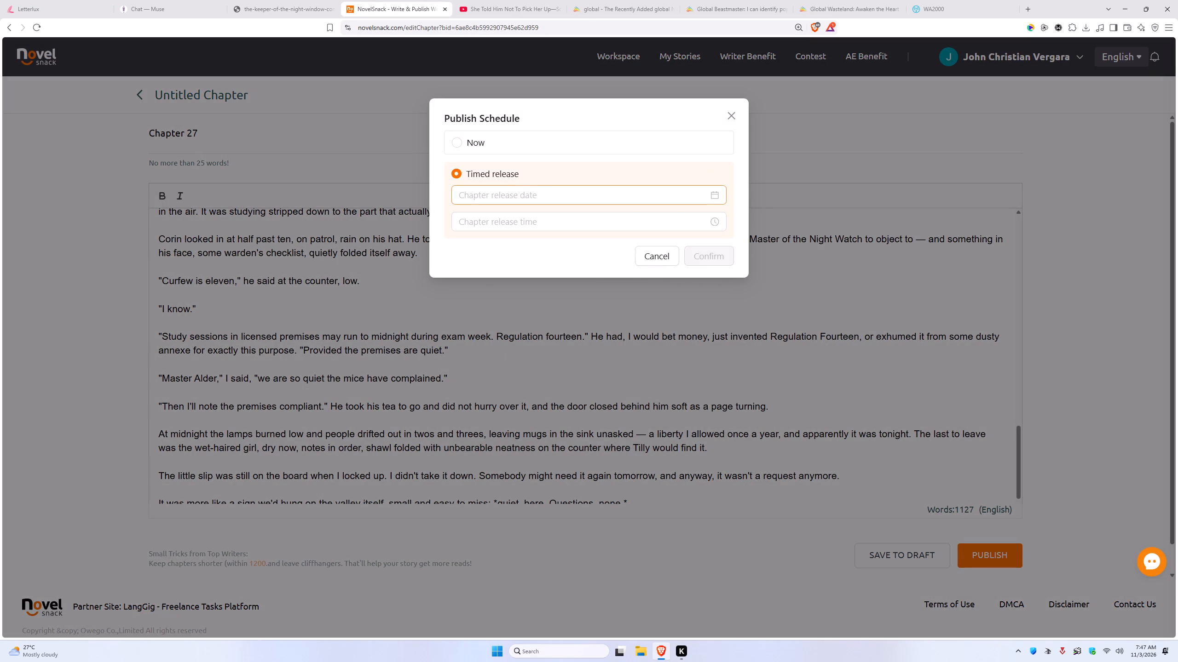
click(553, 198)
click(541, 266)
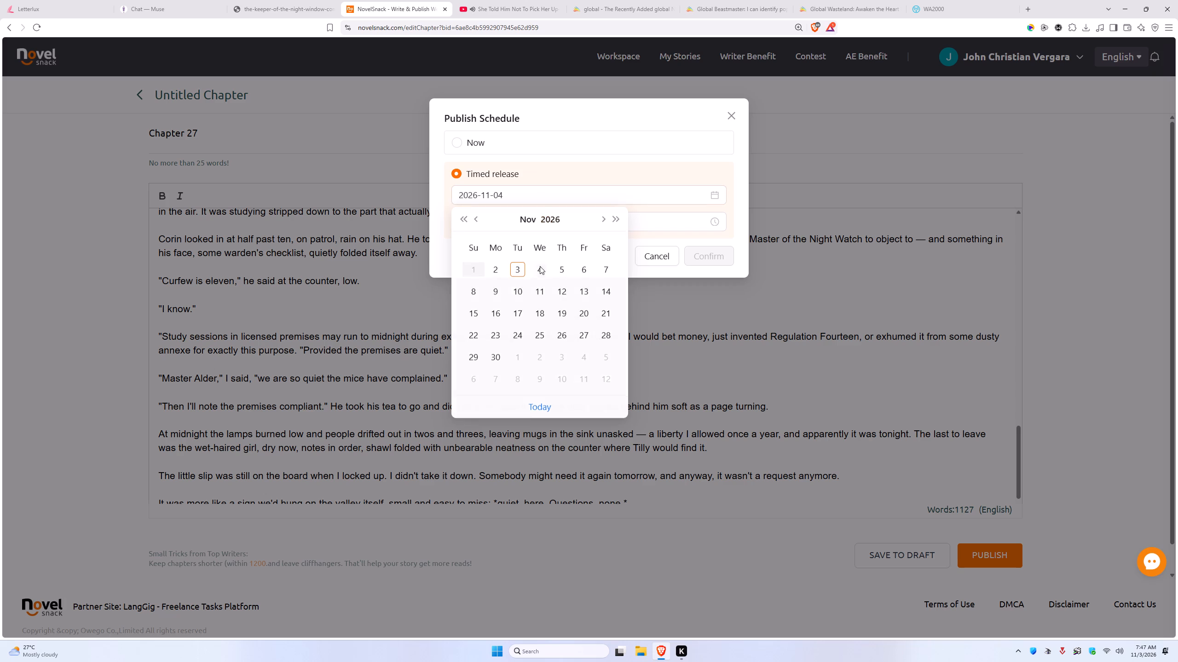
click(598, 224)
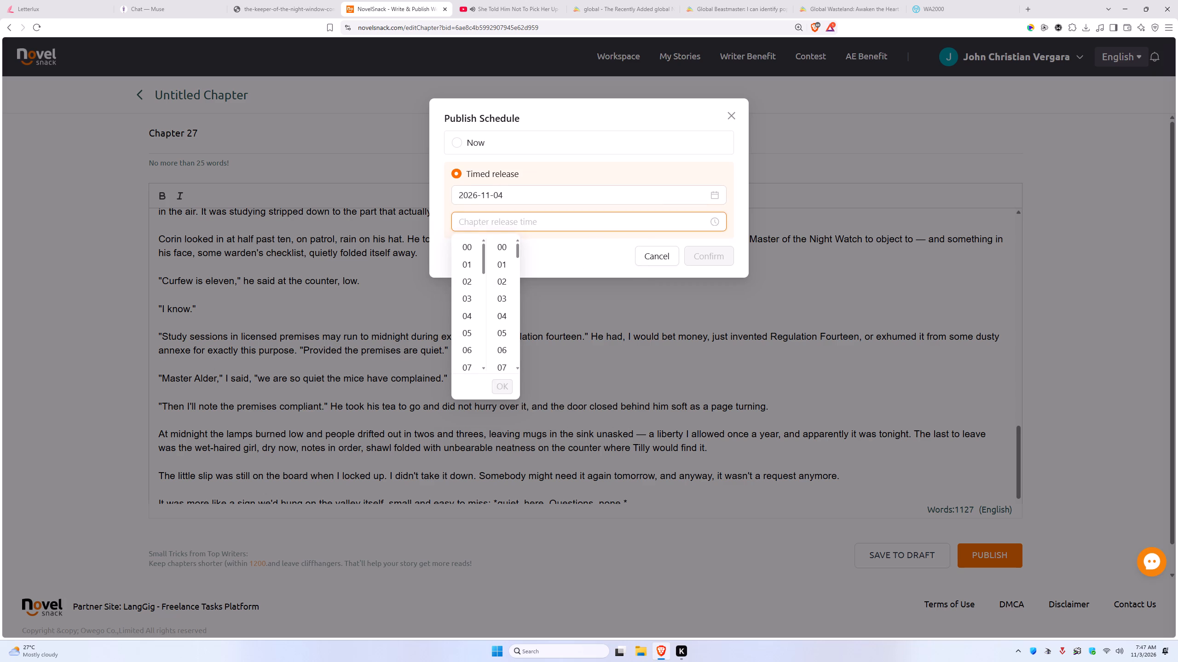
click(470, 251)
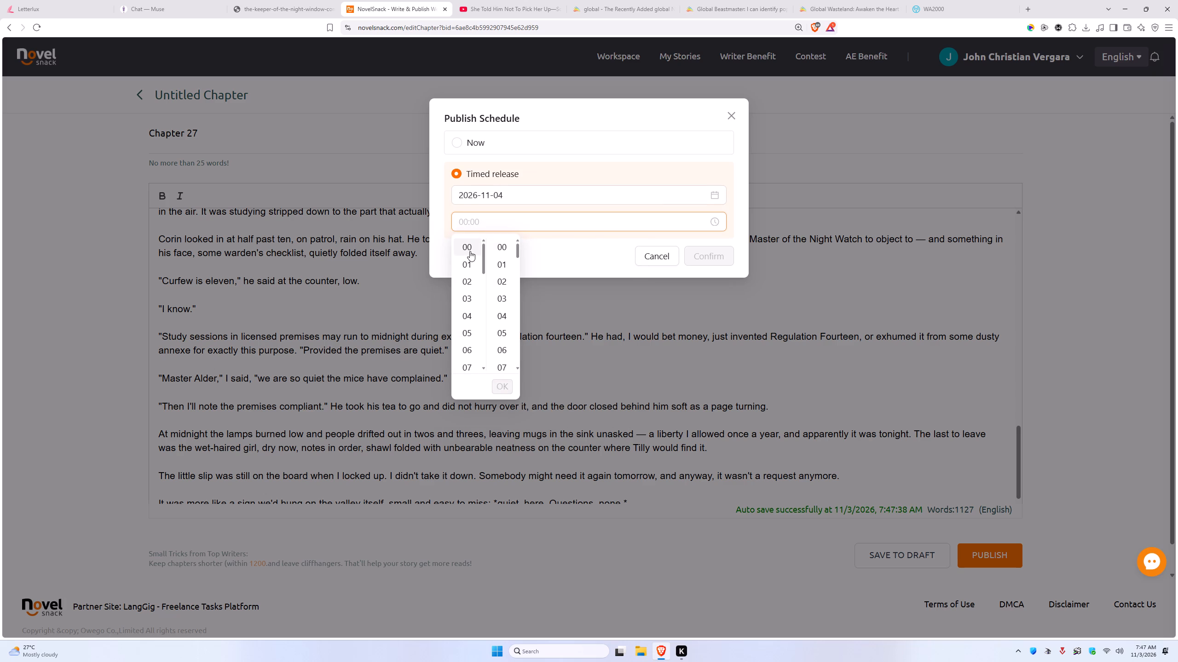
click(497, 259)
click(503, 387)
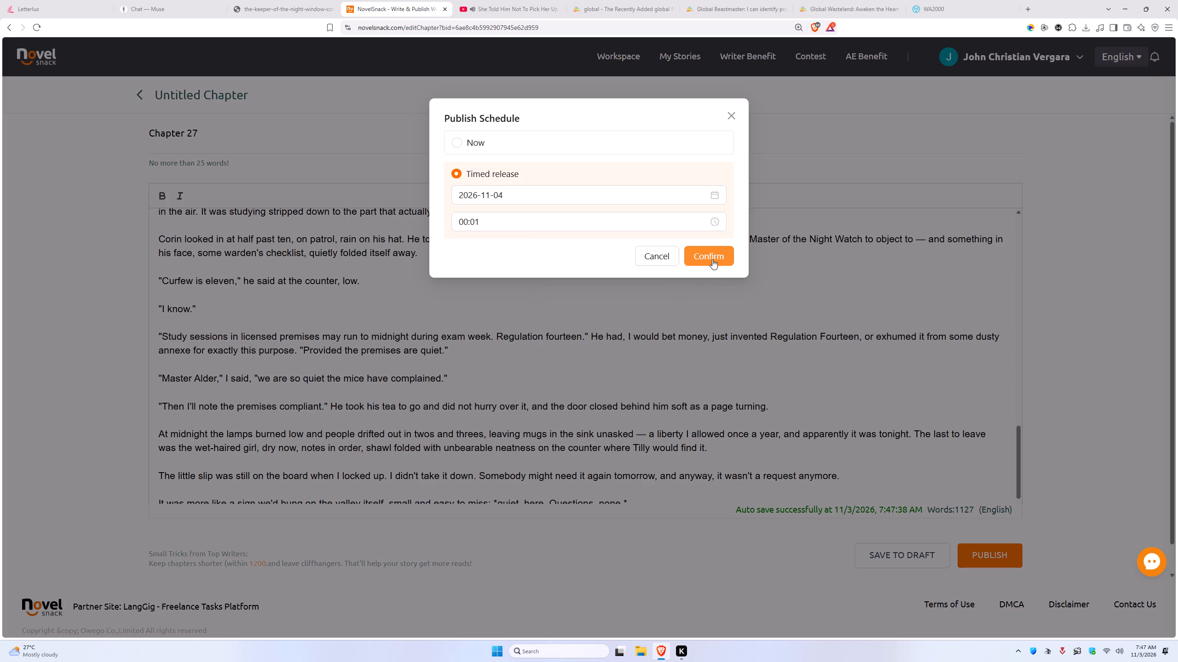
click(712, 259)
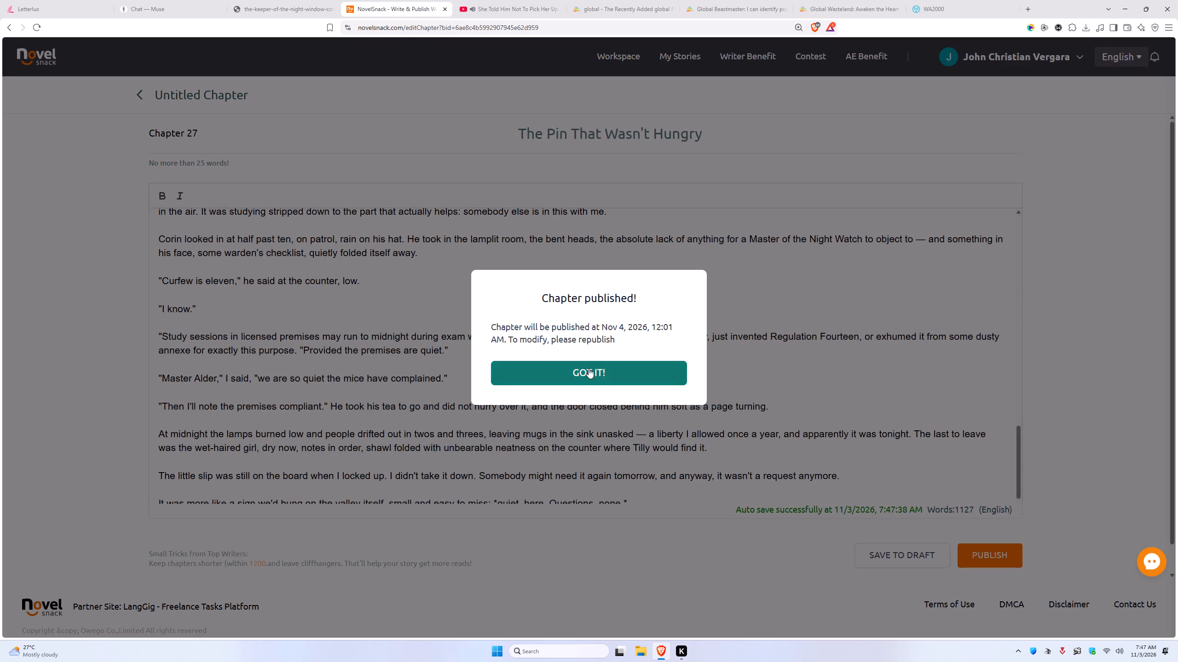
click(589, 368)
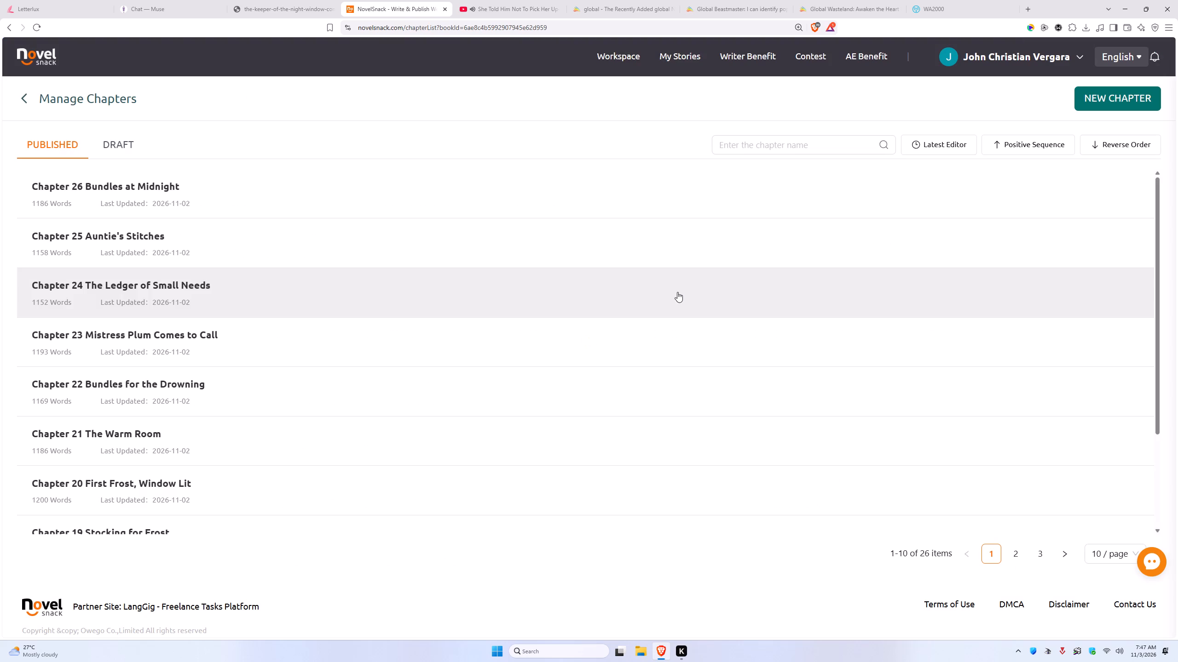
Start another new chapter and title it "Thin Soup", copied from the manuscript's Chapter 28 heading.
scroll(916, 230, up, 3)
click(1138, 104)
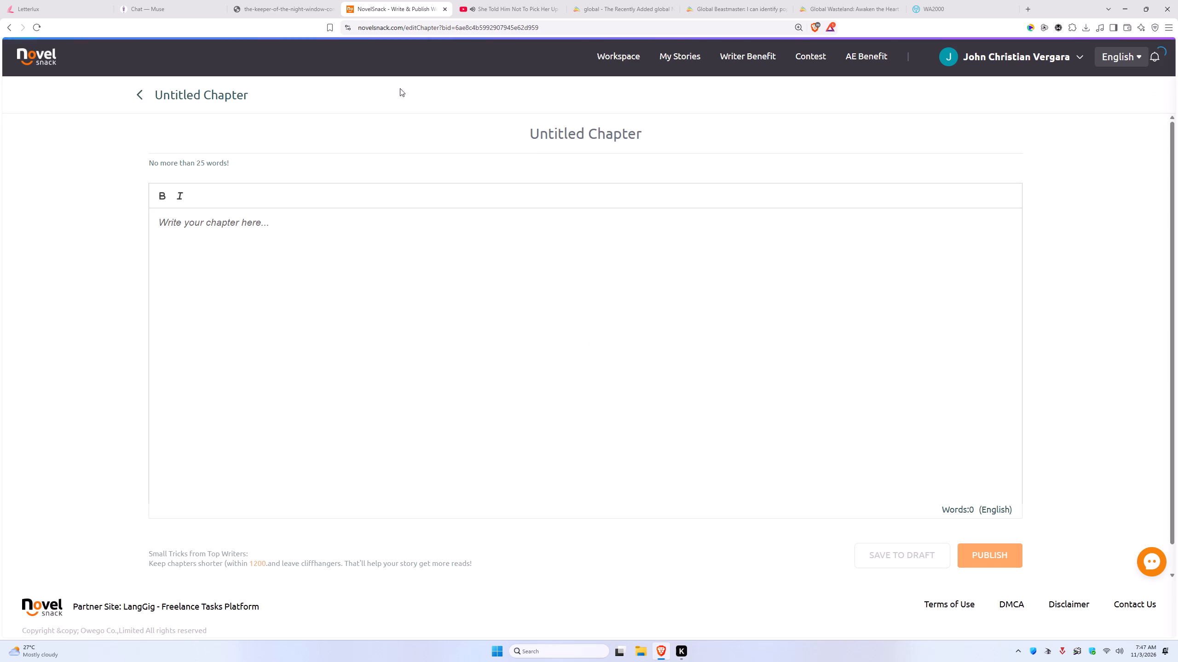
click(271, 0)
scroll(209, 397, down, 4)
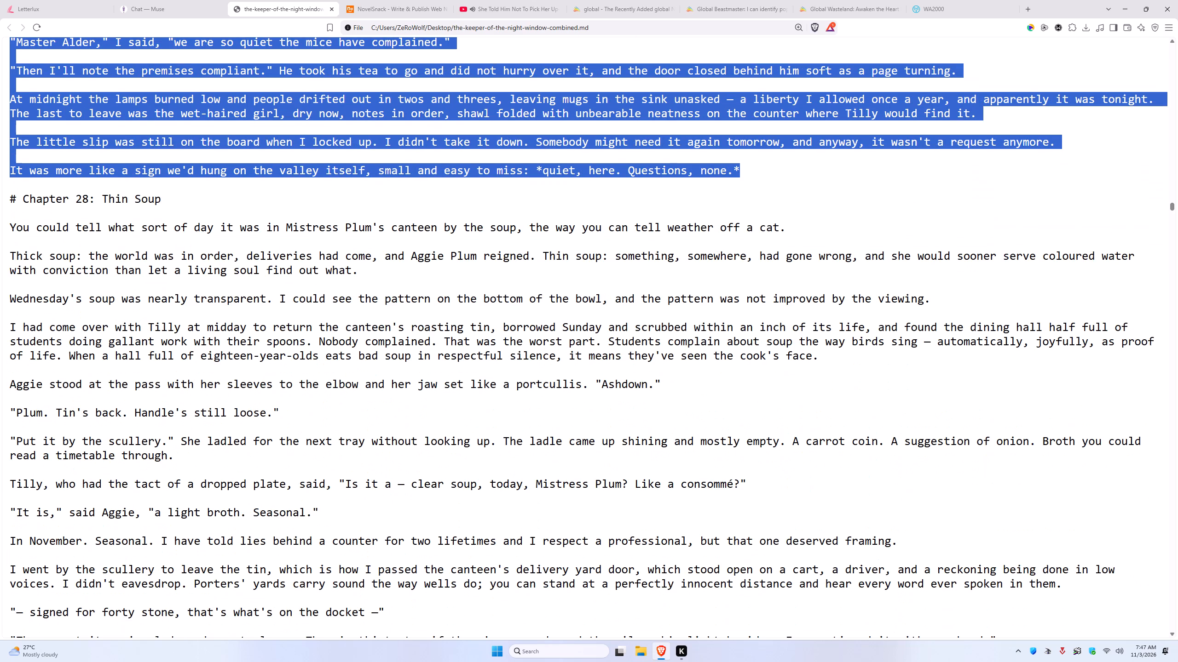
drag(102, 198, 180, 199)
key(ctrl+c)
click(373, 0)
click(625, 143)
key(ctrl+v)
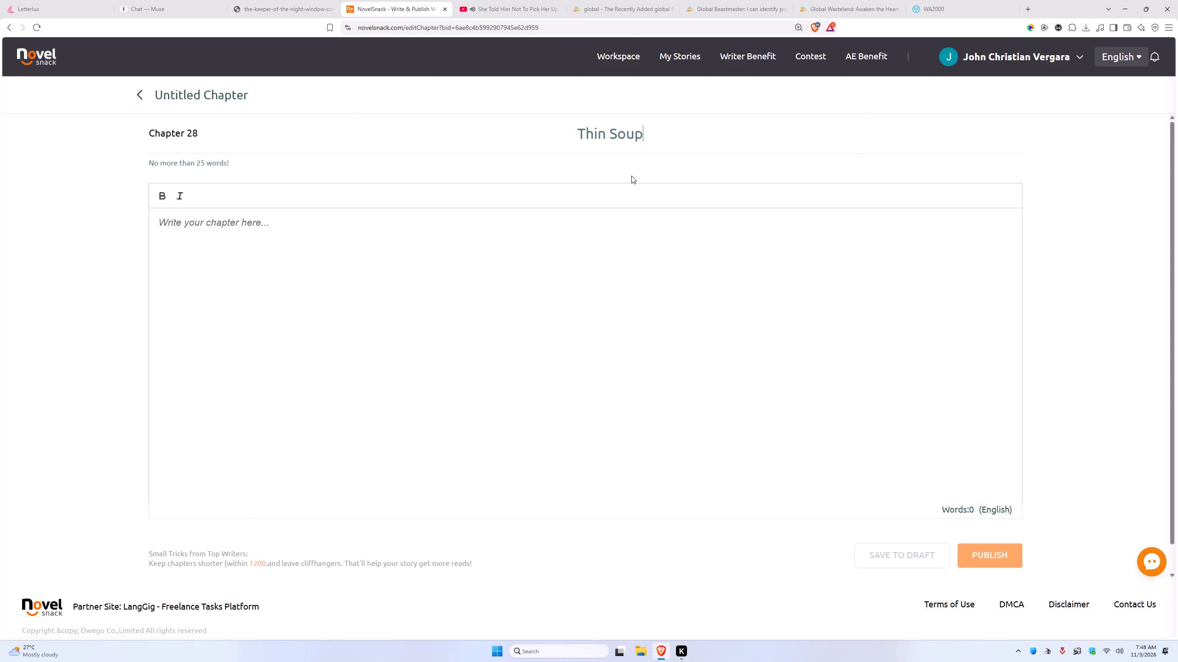
Copy the manuscript's full Chapter 28 text, from "You could tell what sort of day" through "Some soups can't.", into the chapter body.
click(293, 0)
drag(11, 224, 490, 367)
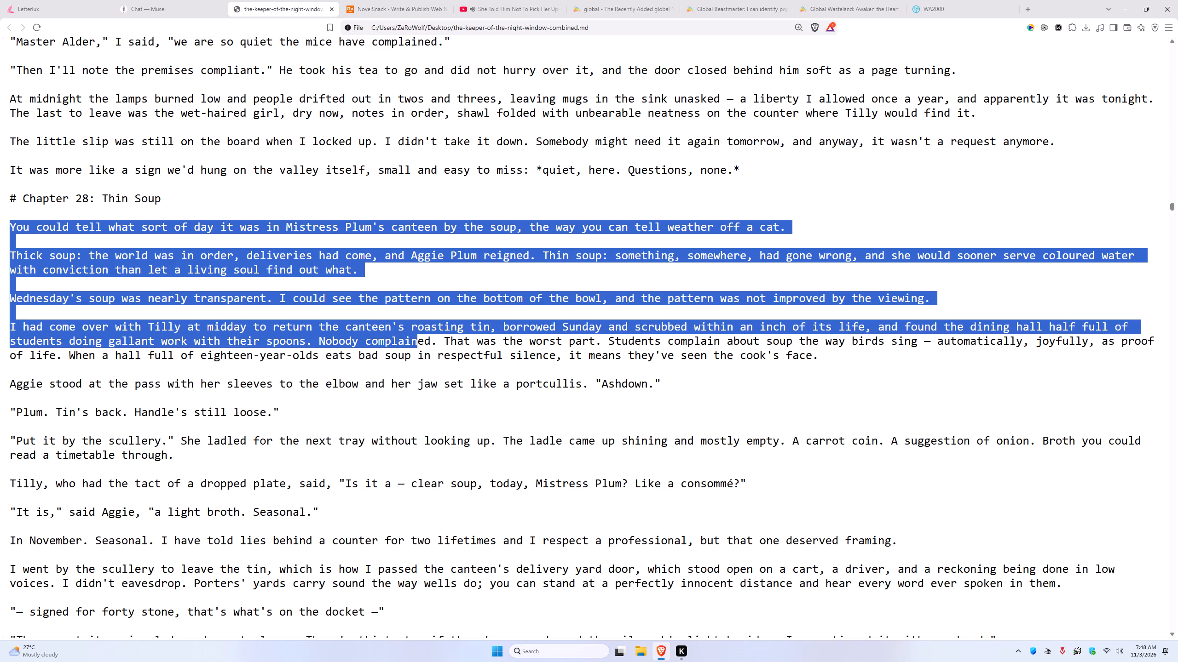
drag(490, 367, 465, 424)
scroll(537, 395, down, 8)
scroll(487, 418, up, 1)
scroll(487, 418, down, 5)
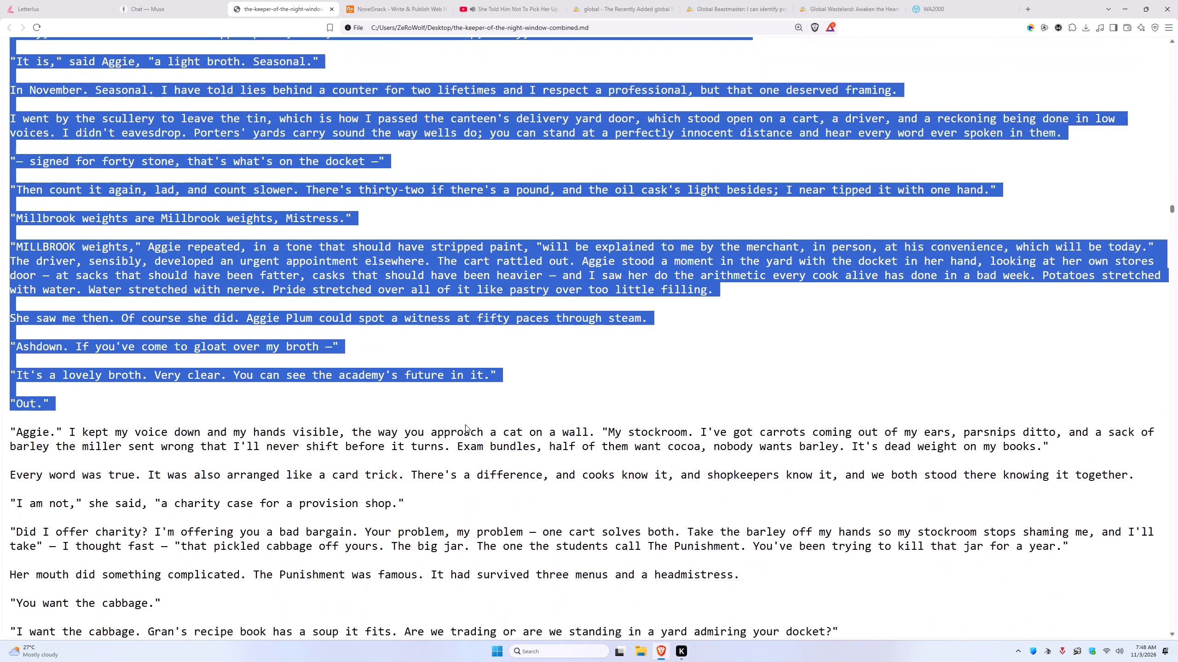
scroll(465, 424, down, 4)
drag(465, 424, 321, 433)
scroll(463, 421, down, 2)
scroll(286, 411, down, 4)
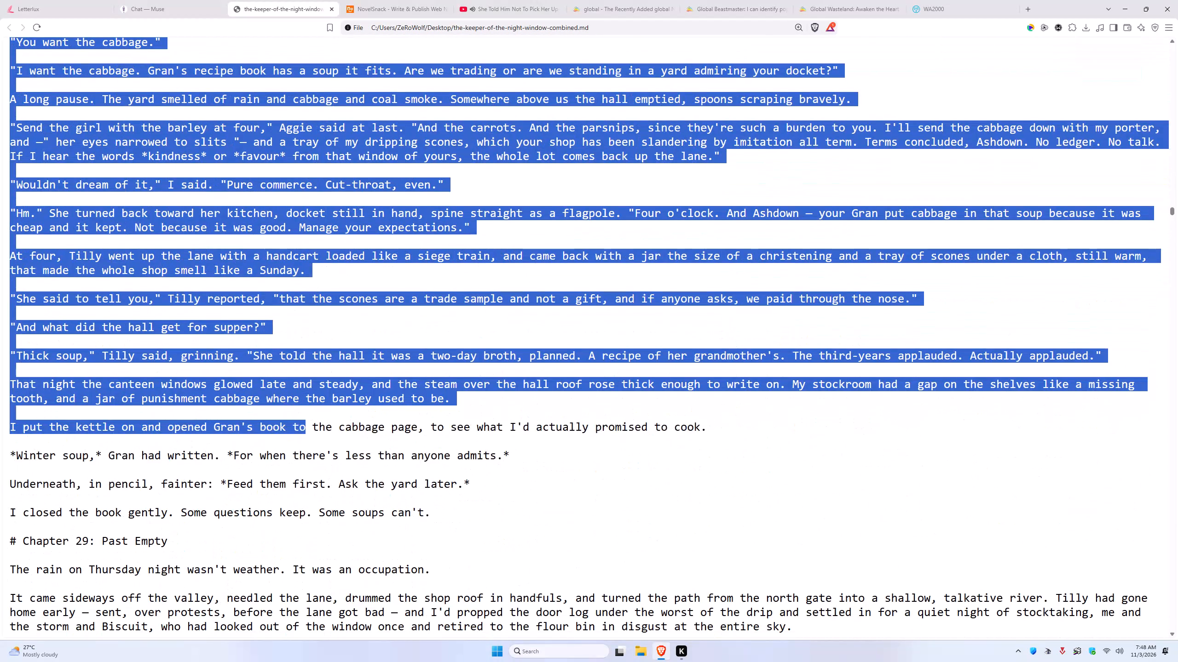
drag(321, 433, 433, 507)
key(ctrl+c)
click(398, 0)
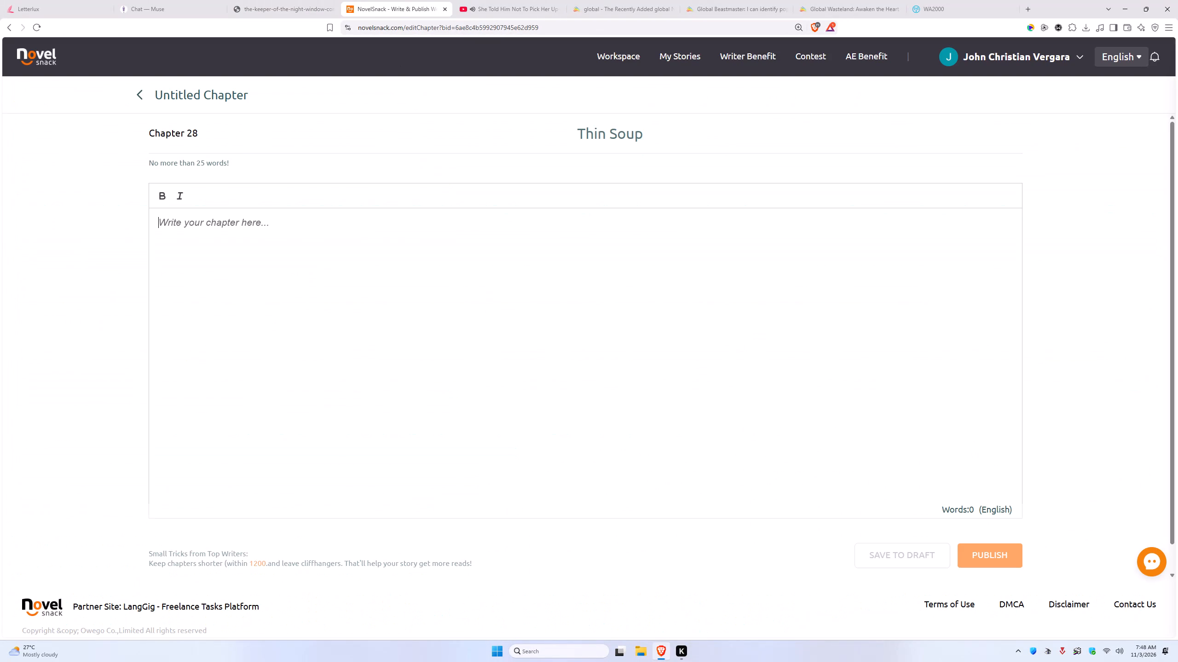
click(446, 232)
key(ctrl+v)
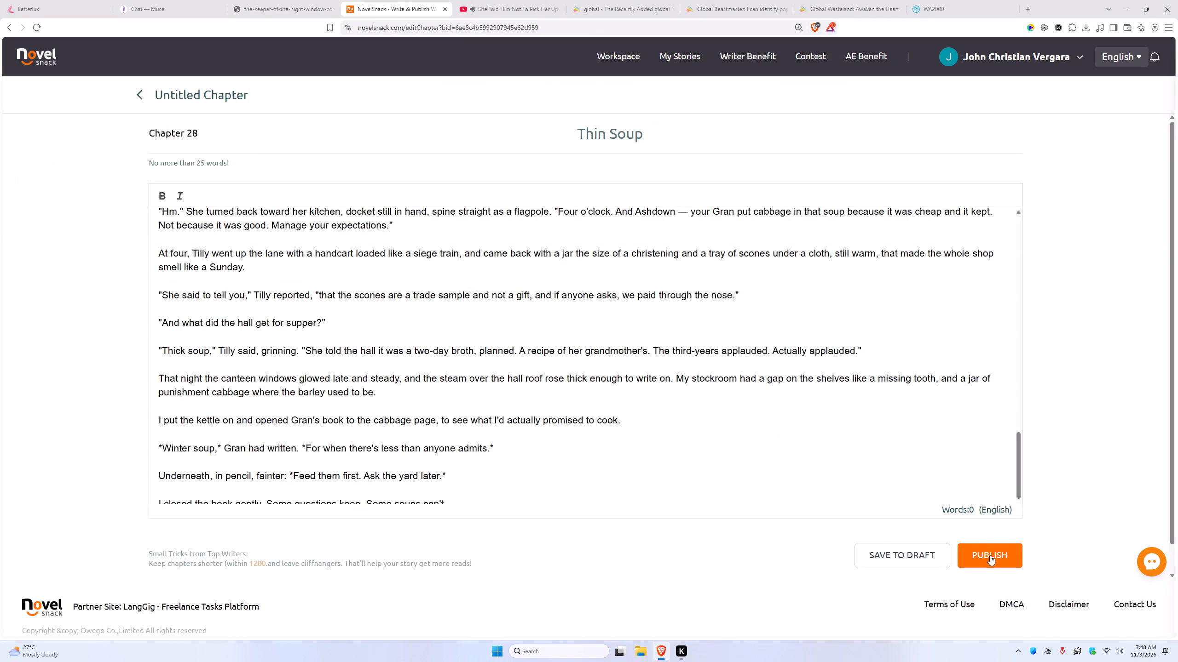
click(1055, 523)
click(1016, 526)
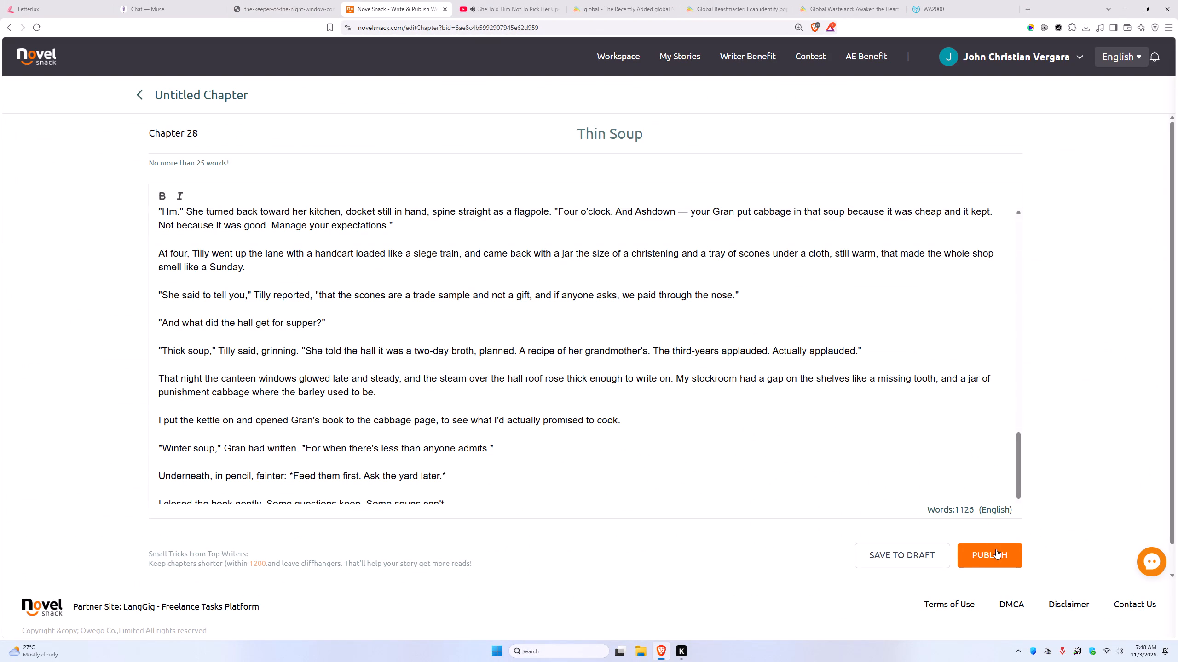
Schedule Chapter 28 as a timed release for 2026-11-05 at 00:01 and dismiss the confirmation.
click(995, 549)
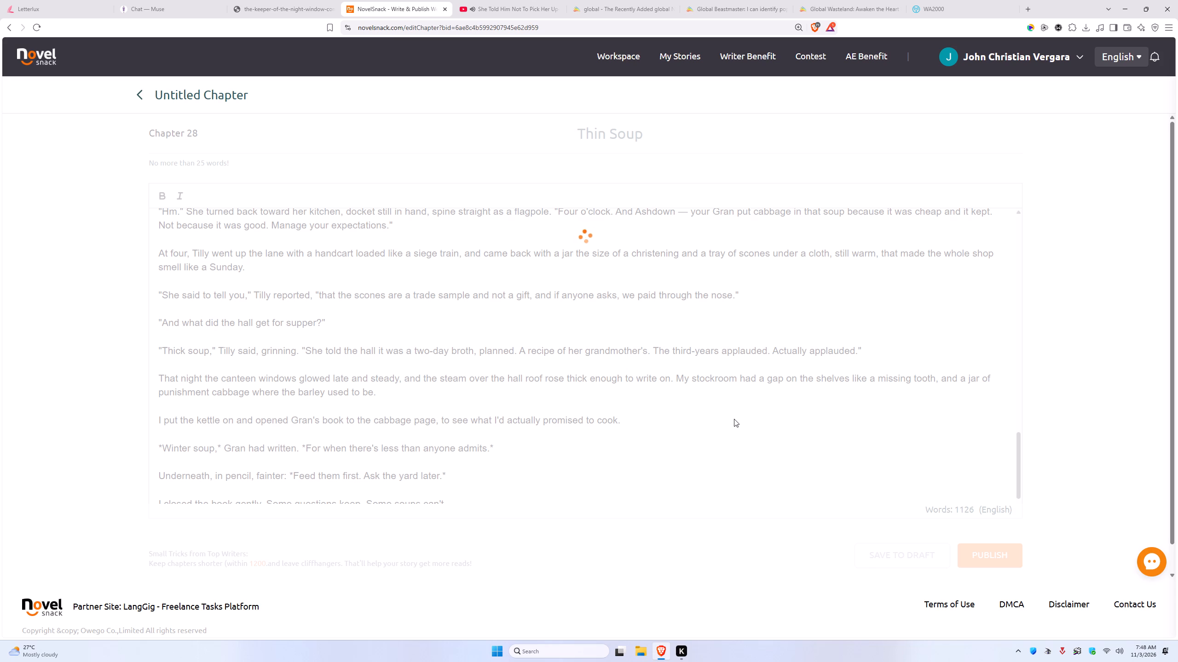
click(528, 164)
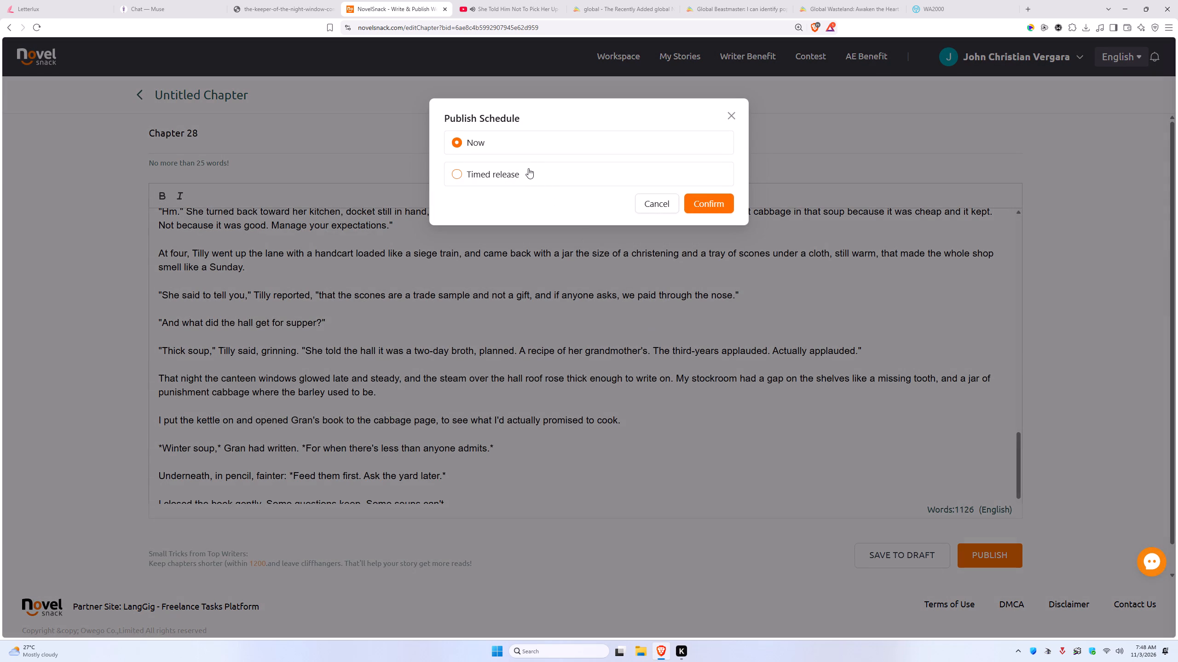
click(528, 168)
click(563, 195)
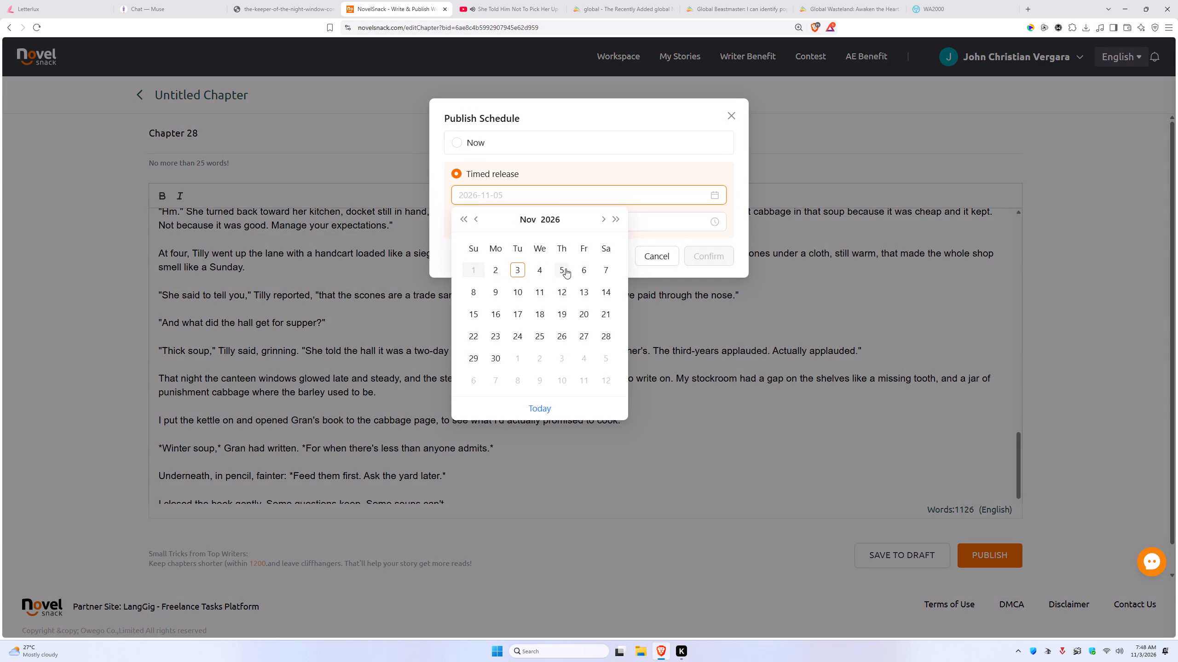
click(566, 268)
click(602, 222)
click(470, 247)
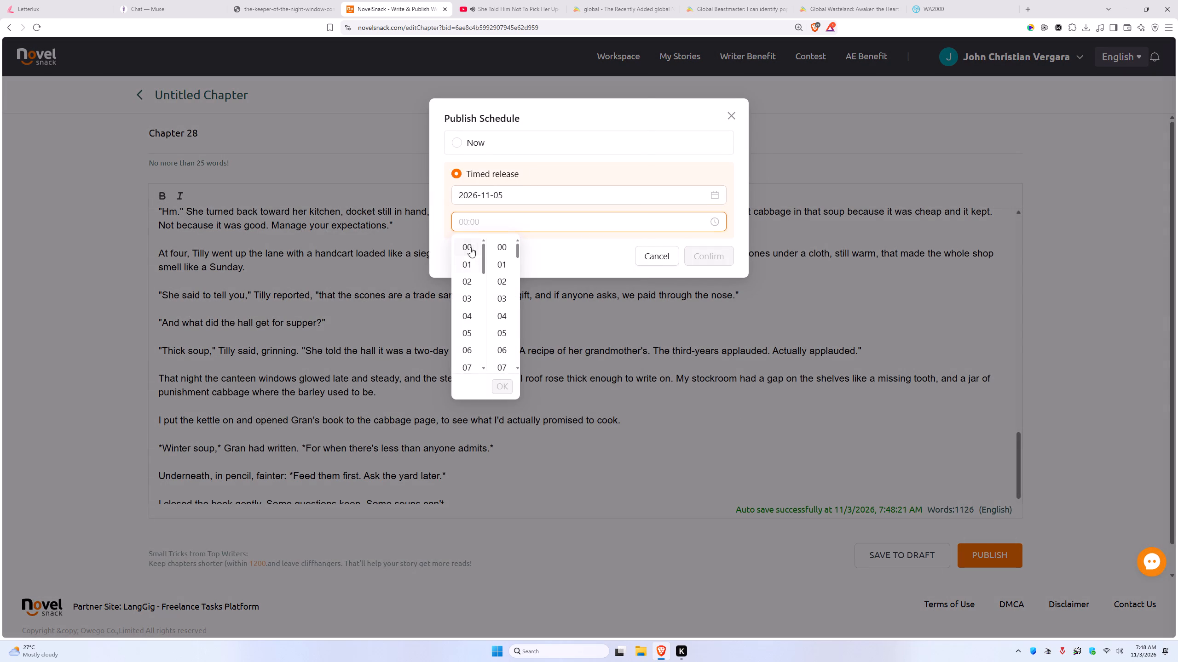
click(502, 262)
click(557, 261)
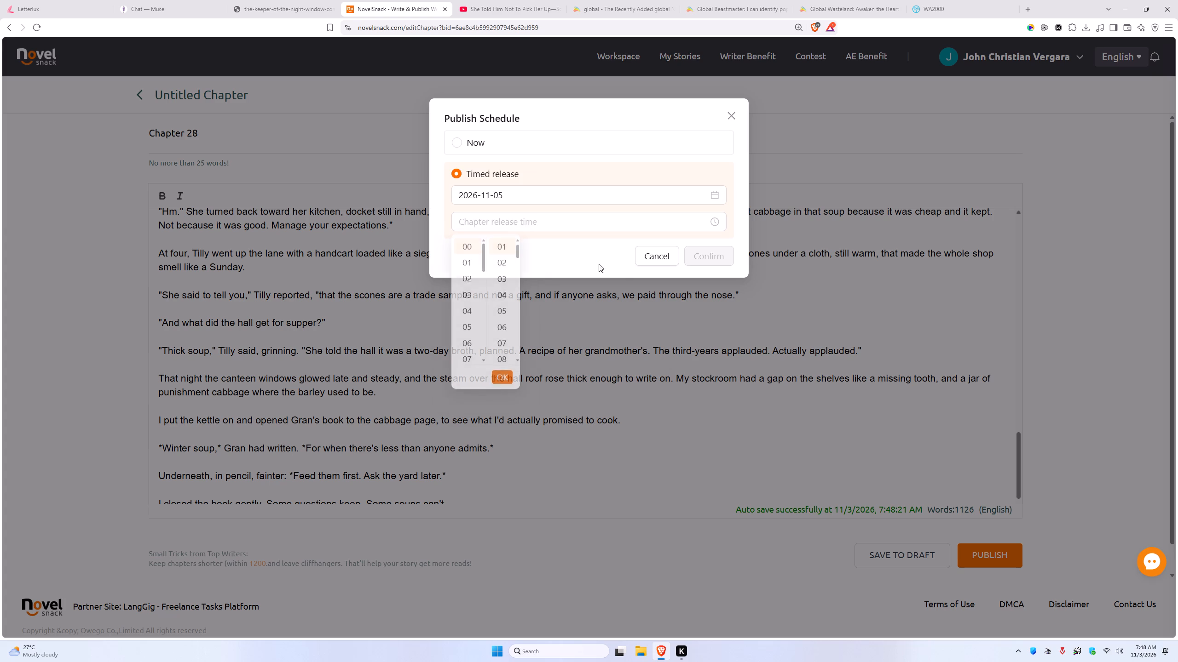
click(624, 224)
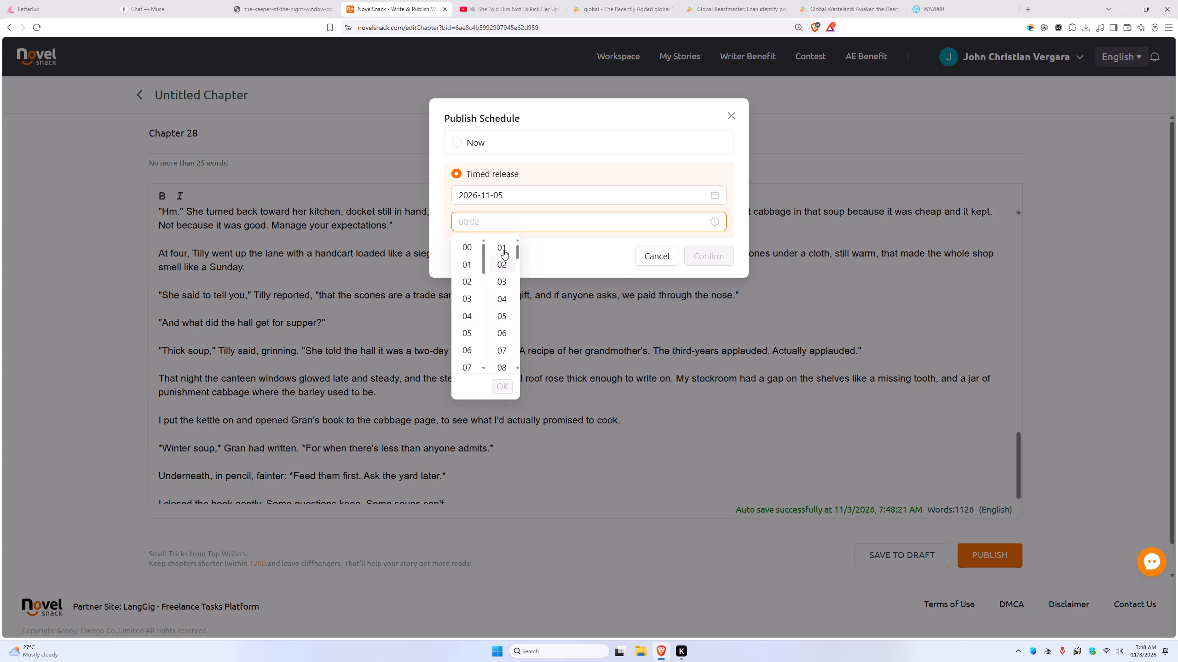
click(502, 246)
click(553, 263)
click(538, 225)
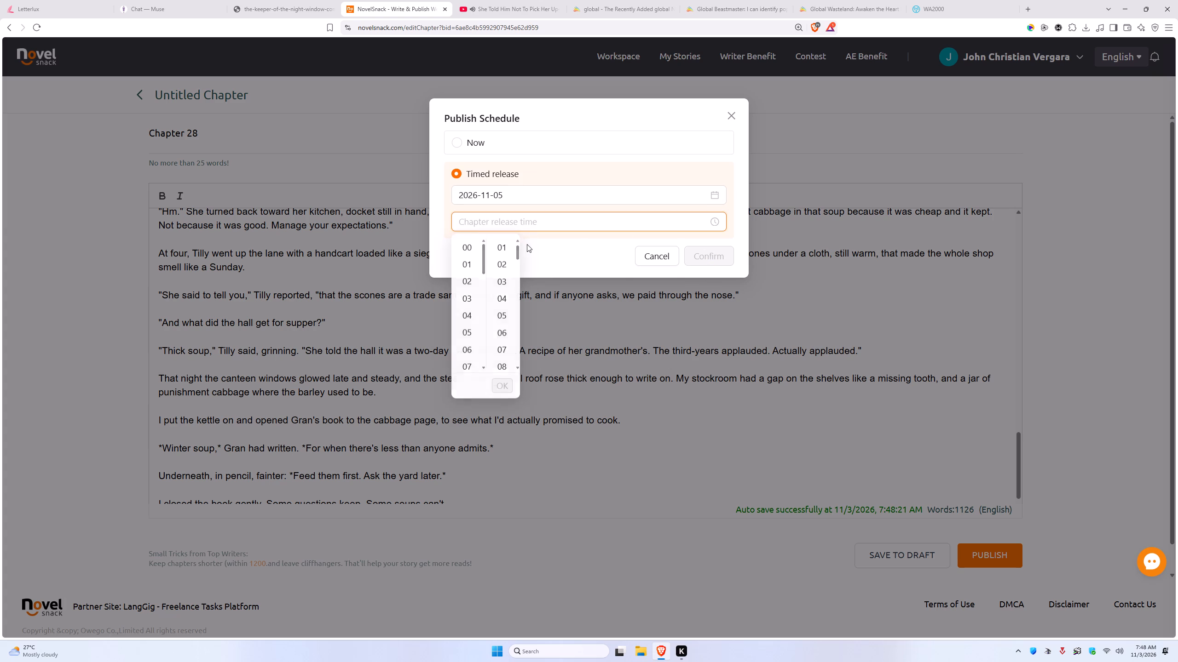
click(472, 249)
click(505, 251)
click(507, 390)
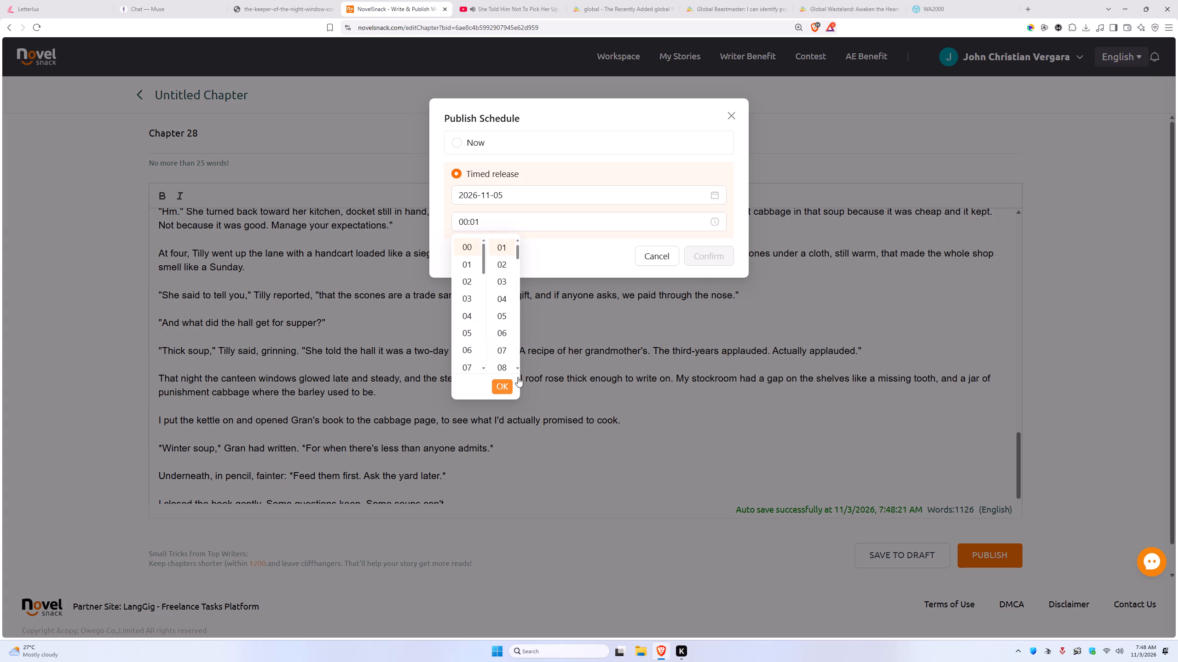
click(708, 257)
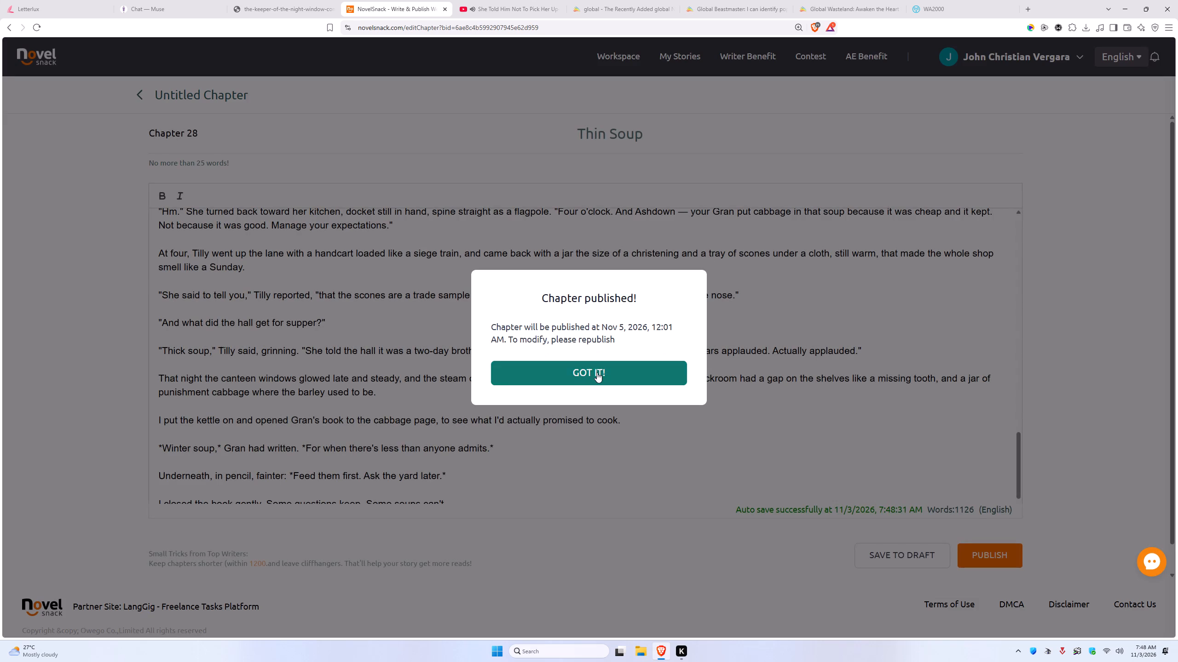
click(595, 372)
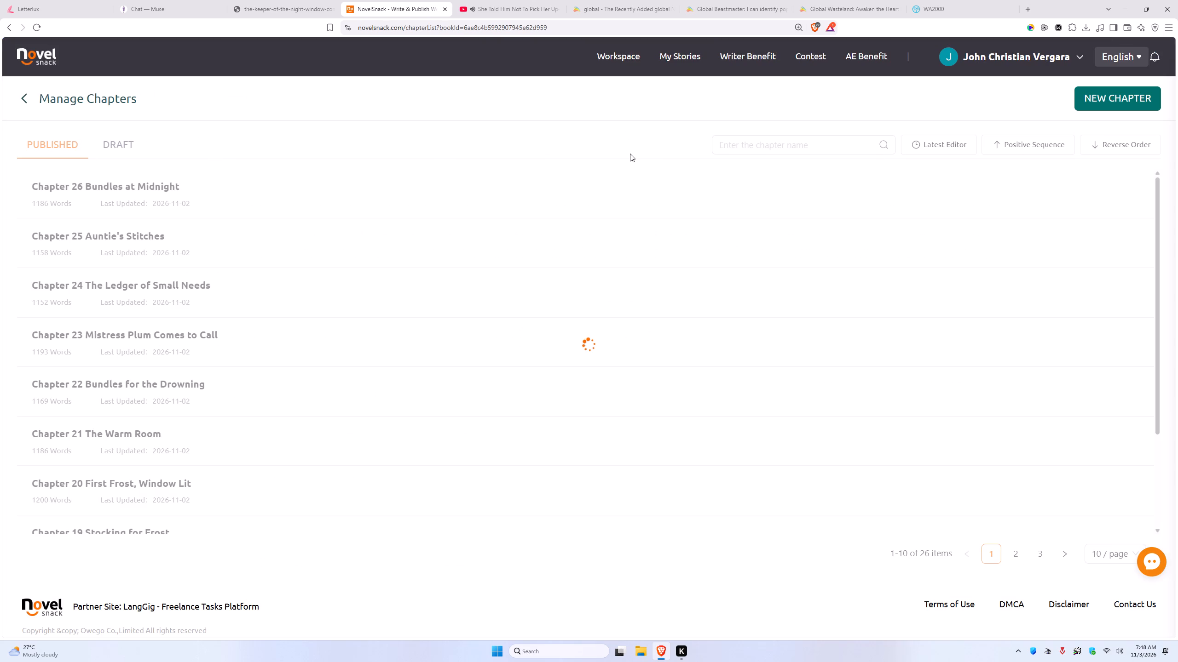
Start another new chapter and title it "Past Empty", copied from the manuscript's Chapter 29 heading.
click(1110, 101)
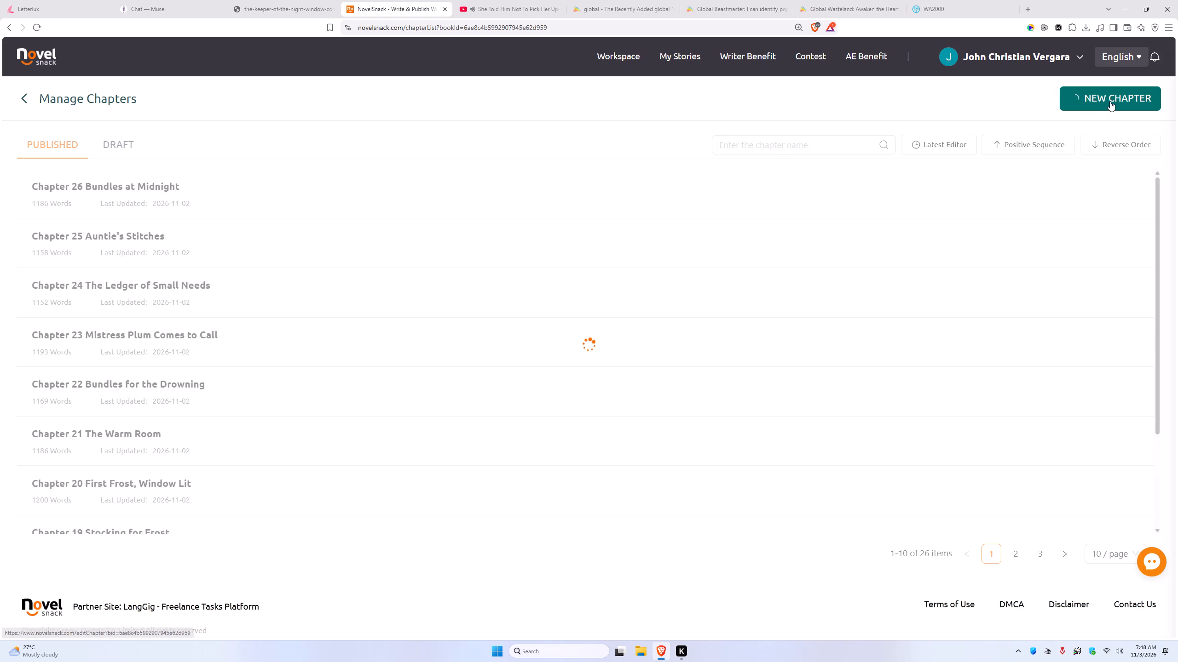
click(282, 0)
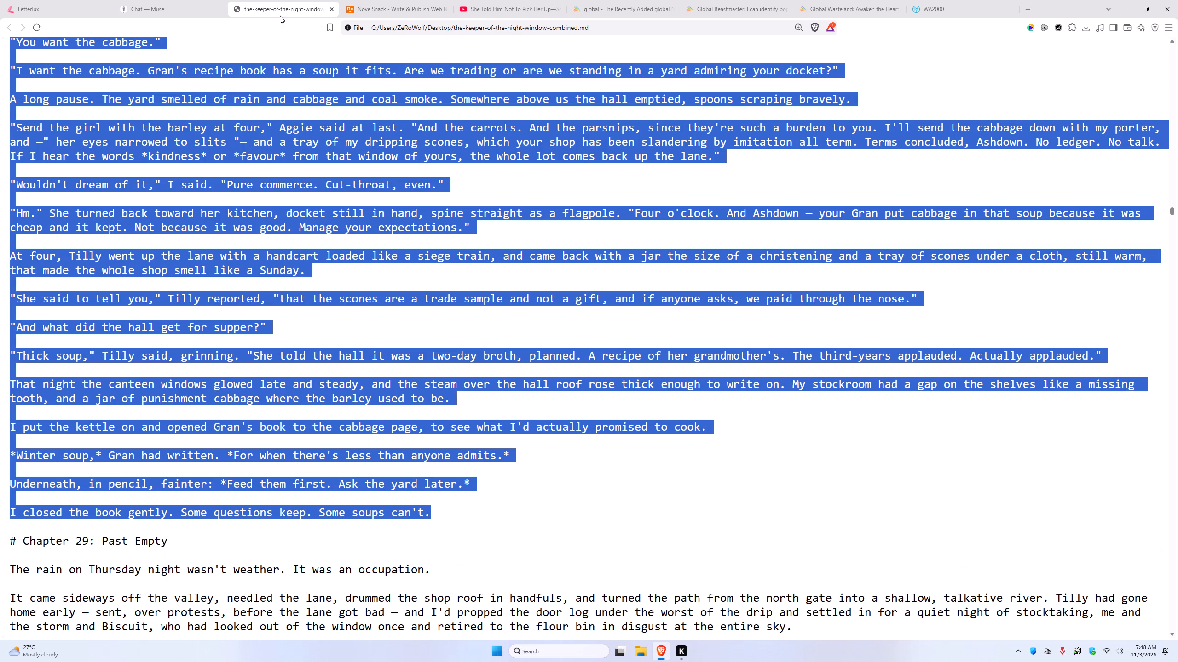
scroll(328, 452, down, 6)
drag(100, 262, 193, 263)
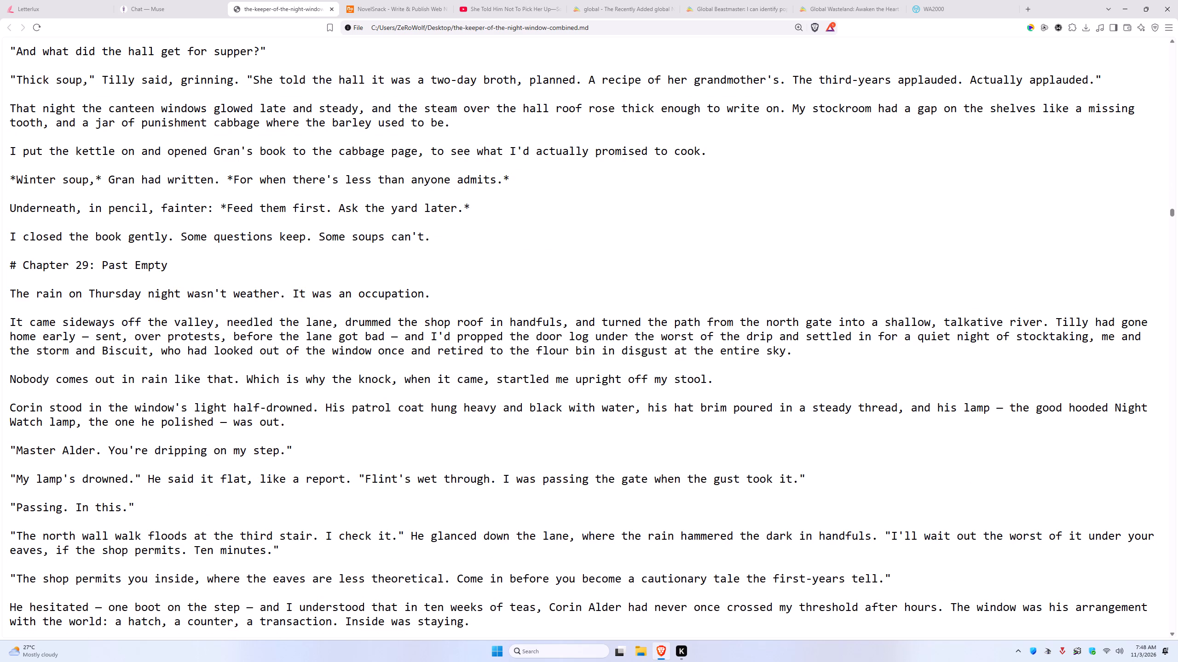
drag(193, 263, 220, 264)
key(ctrl+c)
click(400, 0)
click(570, 131)
key(ctrl+v)
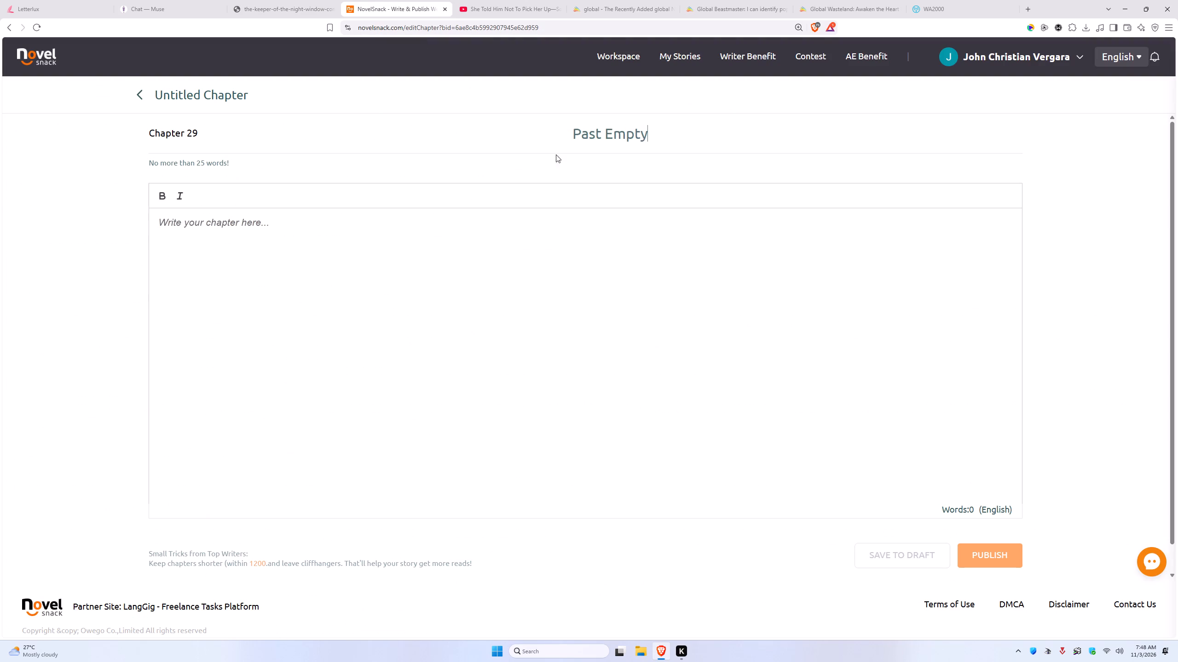
Copy the manuscript's full Chapter 29 text, from "The rain on Thursday night" through "for anyone, including me.", into the chapter body.
click(294, 0)
drag(12, 289, 259, 351)
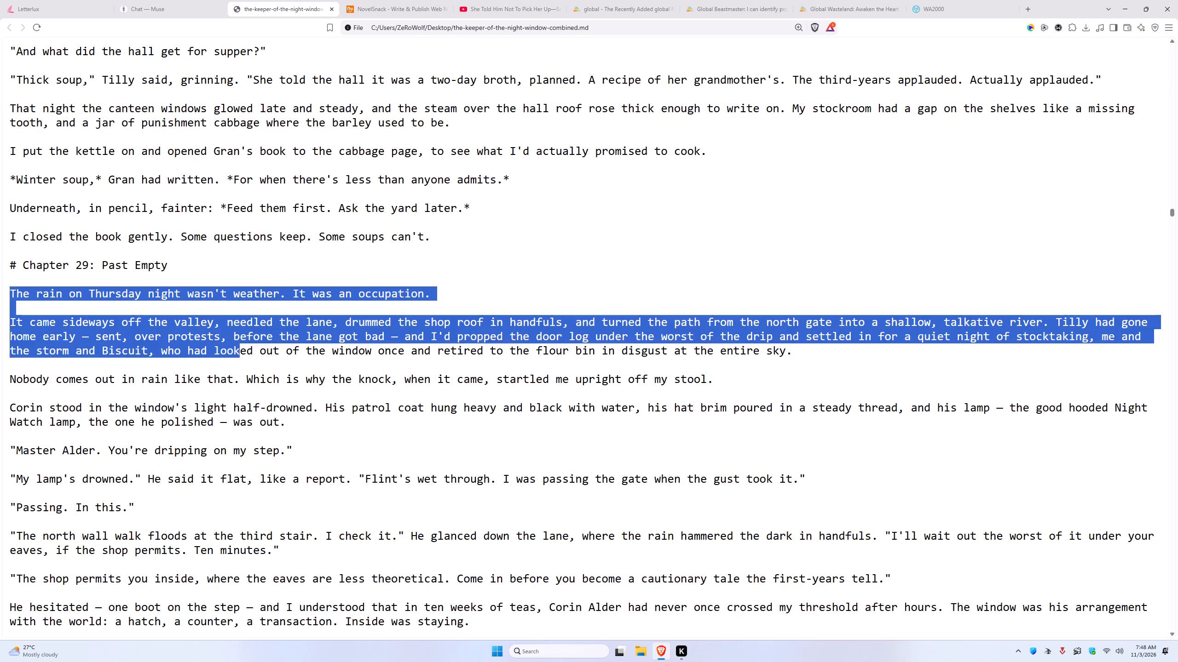
drag(259, 351, 295, 445)
scroll(458, 445, down, 15)
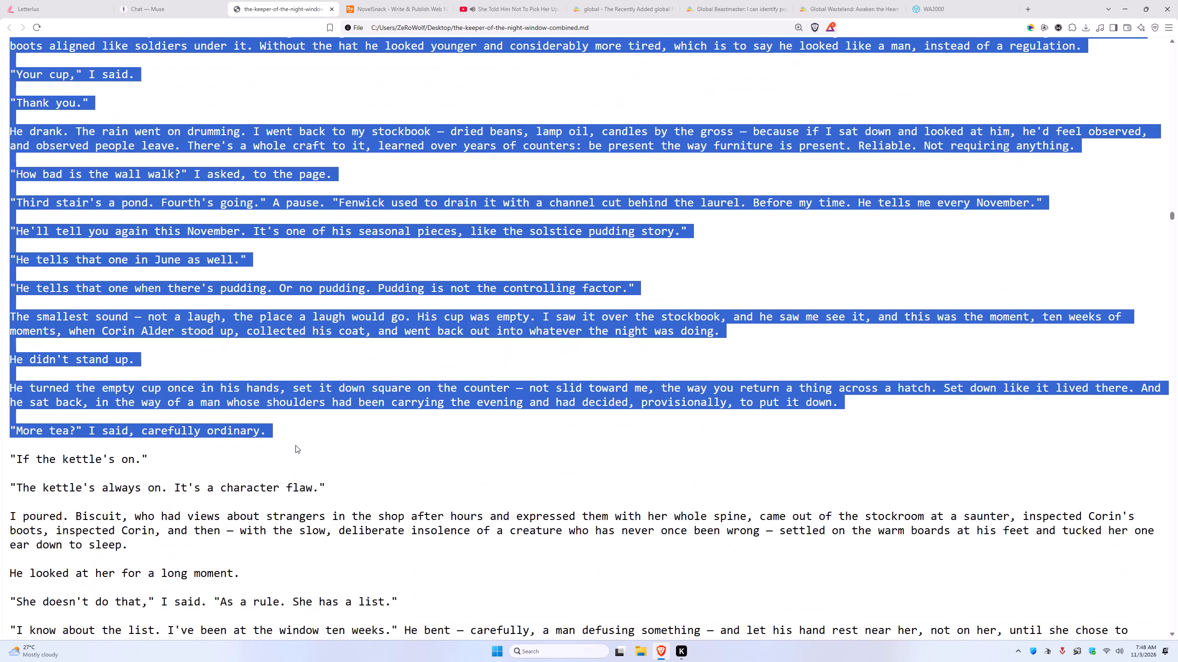
drag(295, 445, 368, 463)
scroll(295, 445, down, 4)
scroll(295, 445, up, 1)
scroll(295, 445, down, 2)
scroll(368, 463, down, 3)
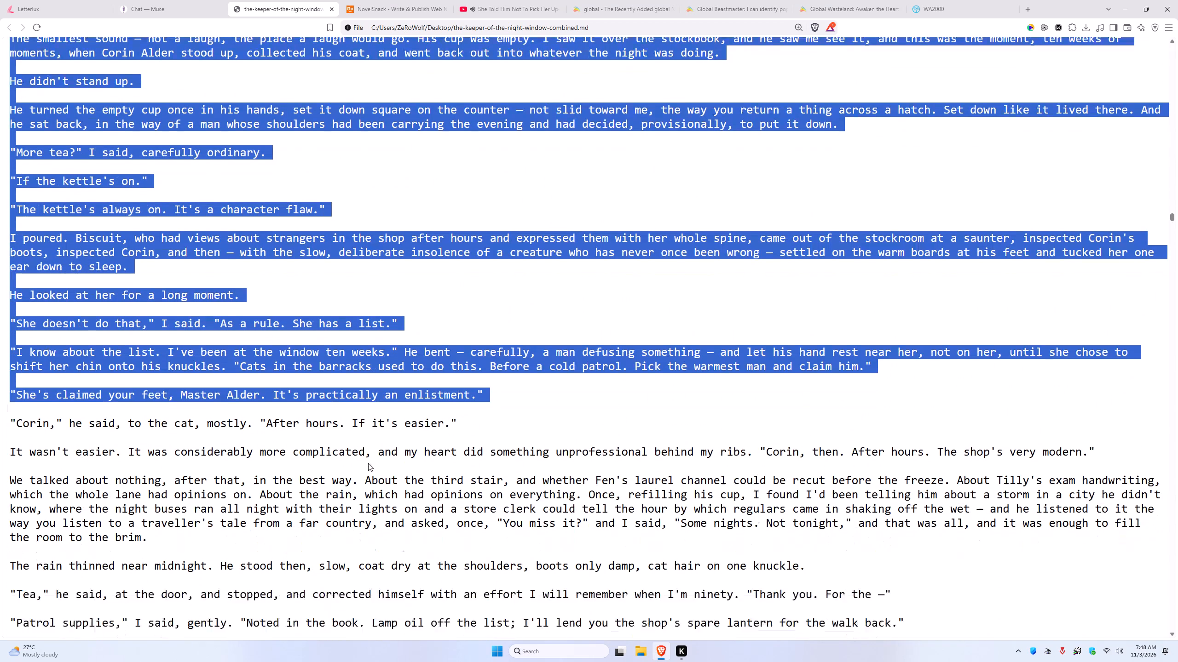
drag(368, 463, 349, 477)
scroll(420, 473, down, 5)
scroll(421, 476, up, 1)
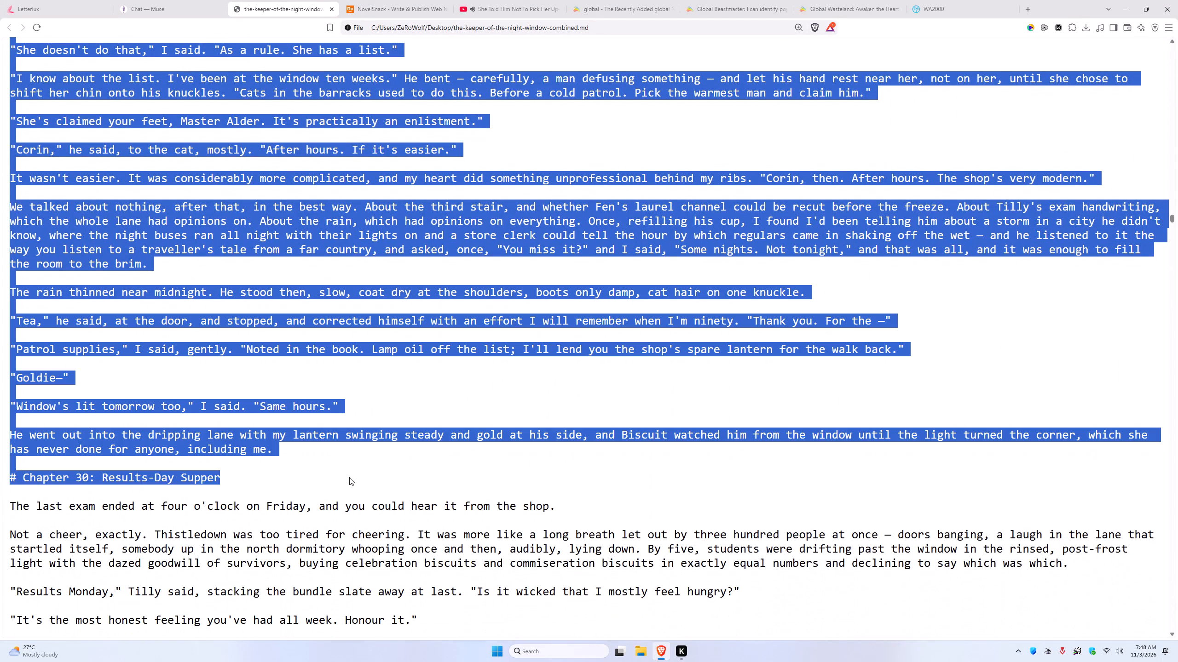
drag(349, 477, 275, 455)
key(ctrl+c)
click(375, 0)
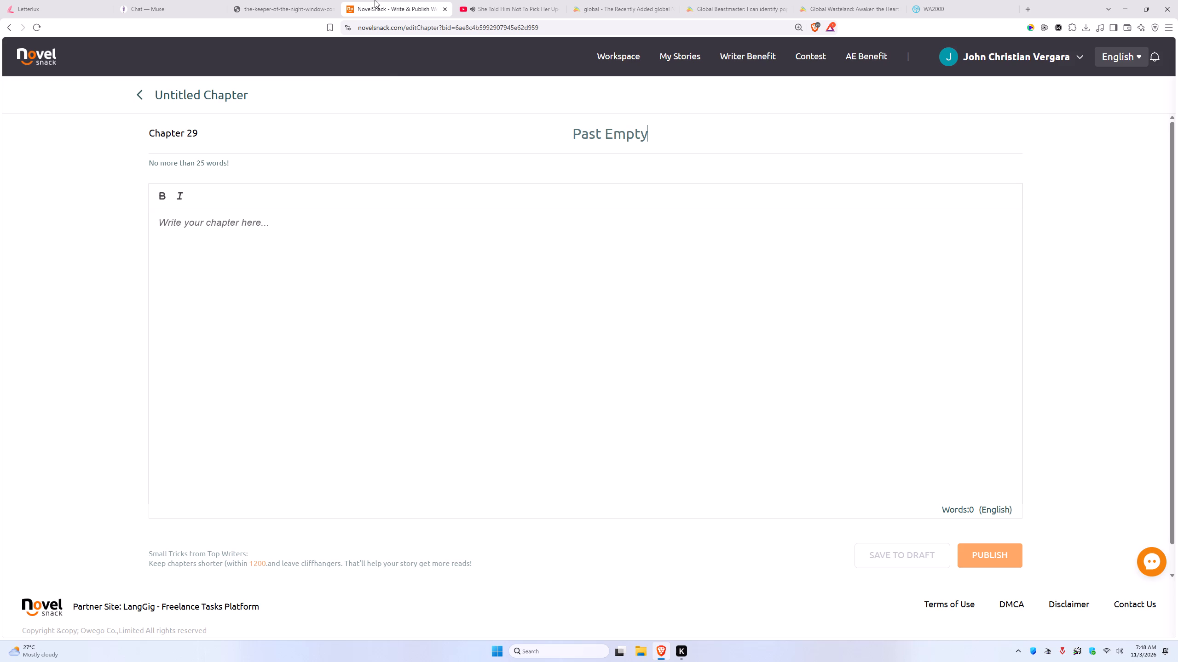
click(375, 221)
key(ctrl+v)
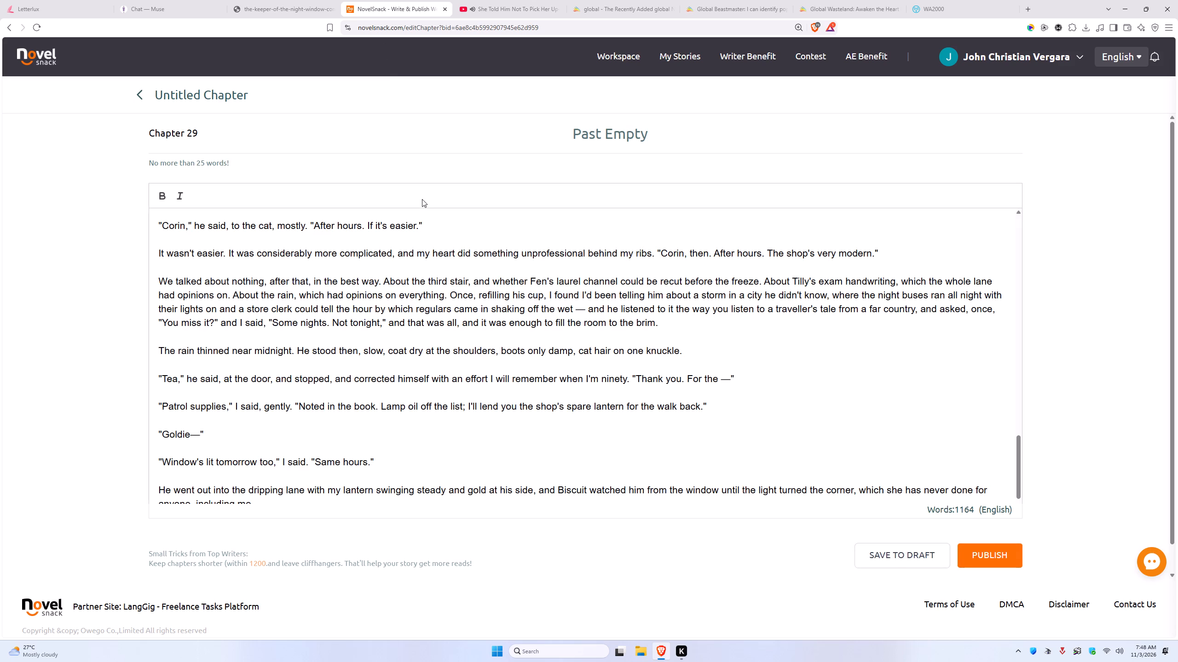
click(289, 0)
click(404, 0)
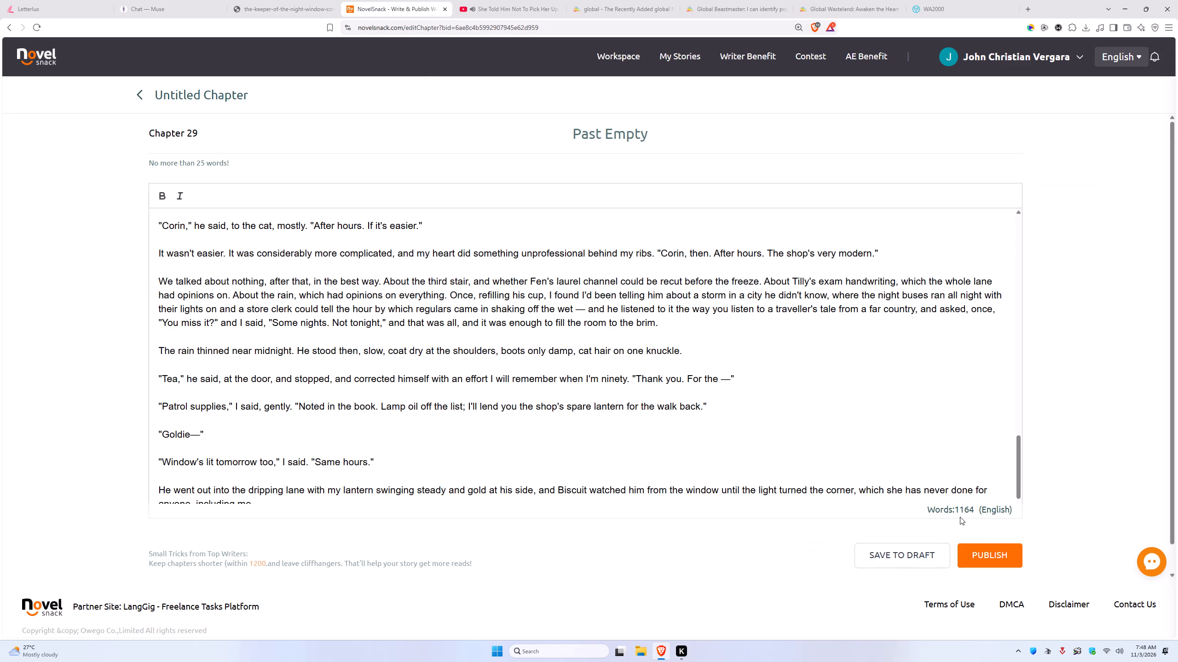
Schedule Chapter 29 as a timed release for 2026-11-06 at 00:01 and dismiss the confirmation.
click(1008, 548)
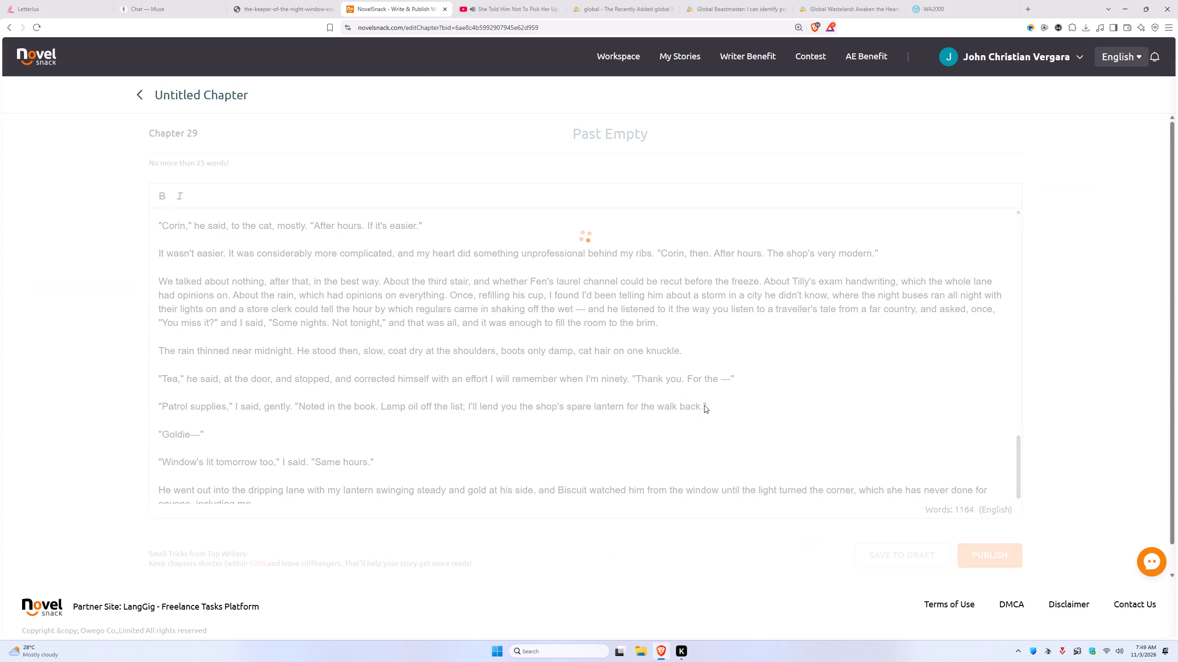
click(530, 174)
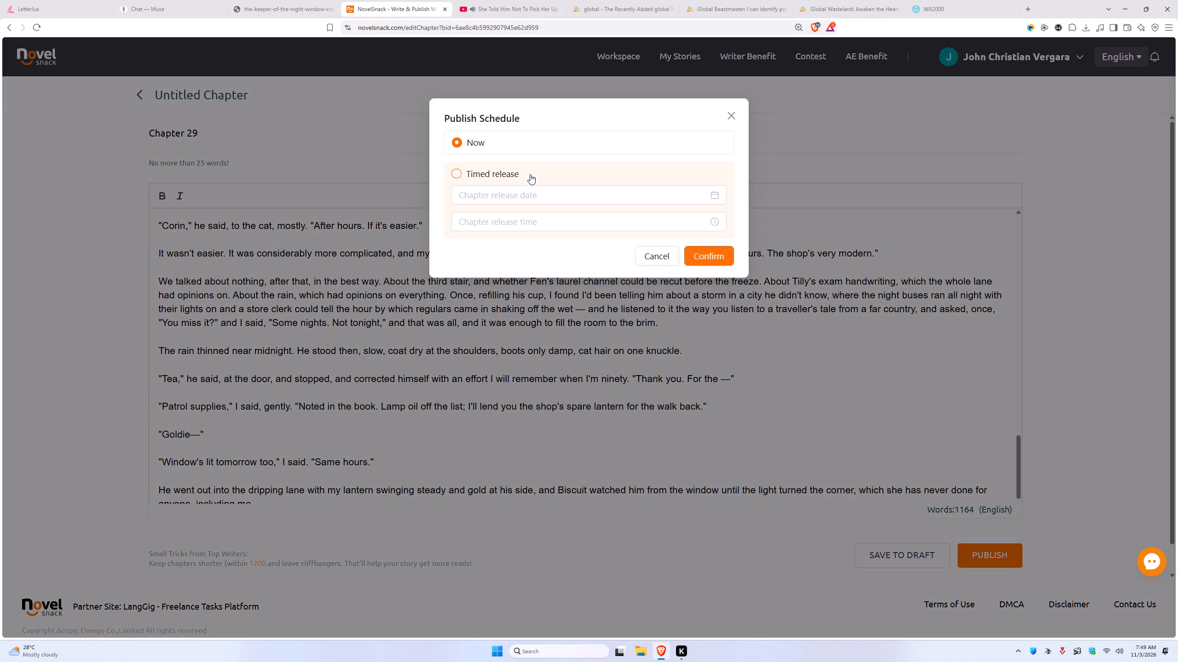
click(583, 194)
click(584, 268)
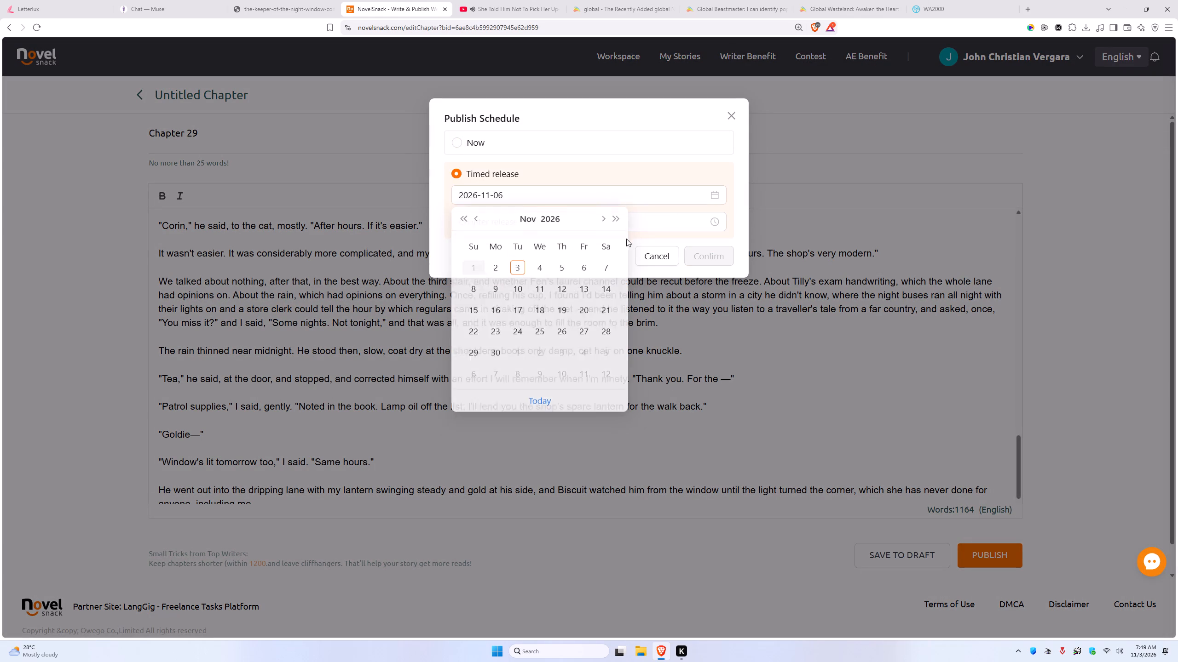
click(641, 215)
click(463, 246)
click(501, 264)
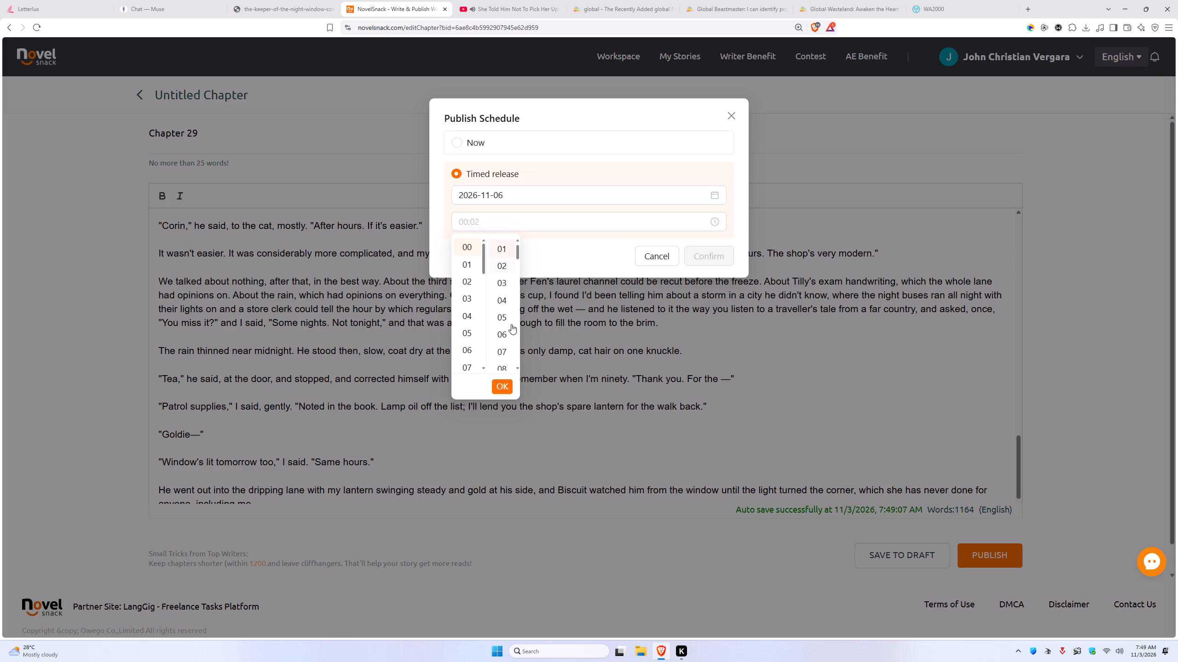
click(508, 383)
click(712, 256)
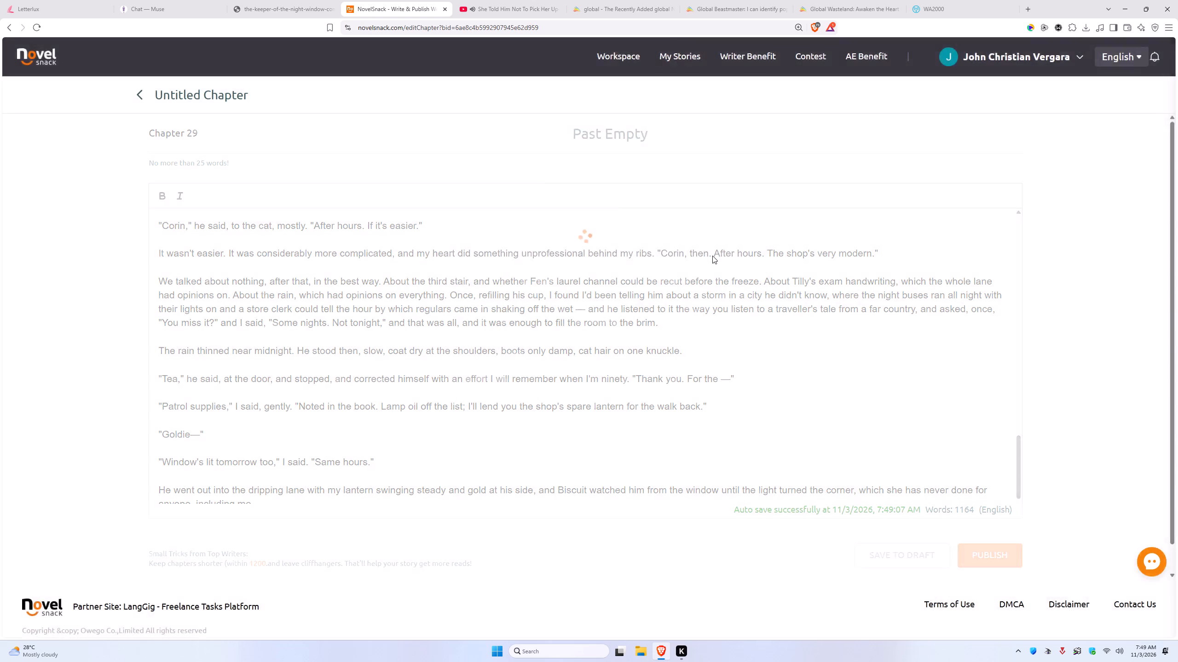
click(593, 365)
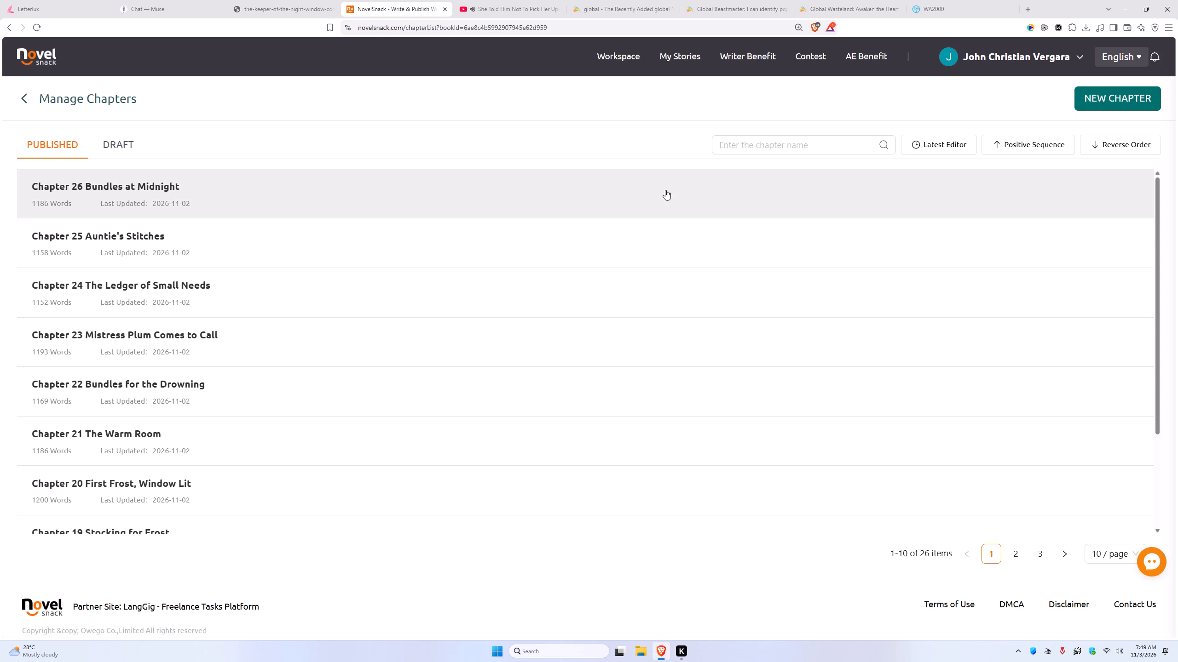
Start another new chapter and title it "Results-Day Supper", copied from the manuscript's Chapter 30 heading.
click(1106, 101)
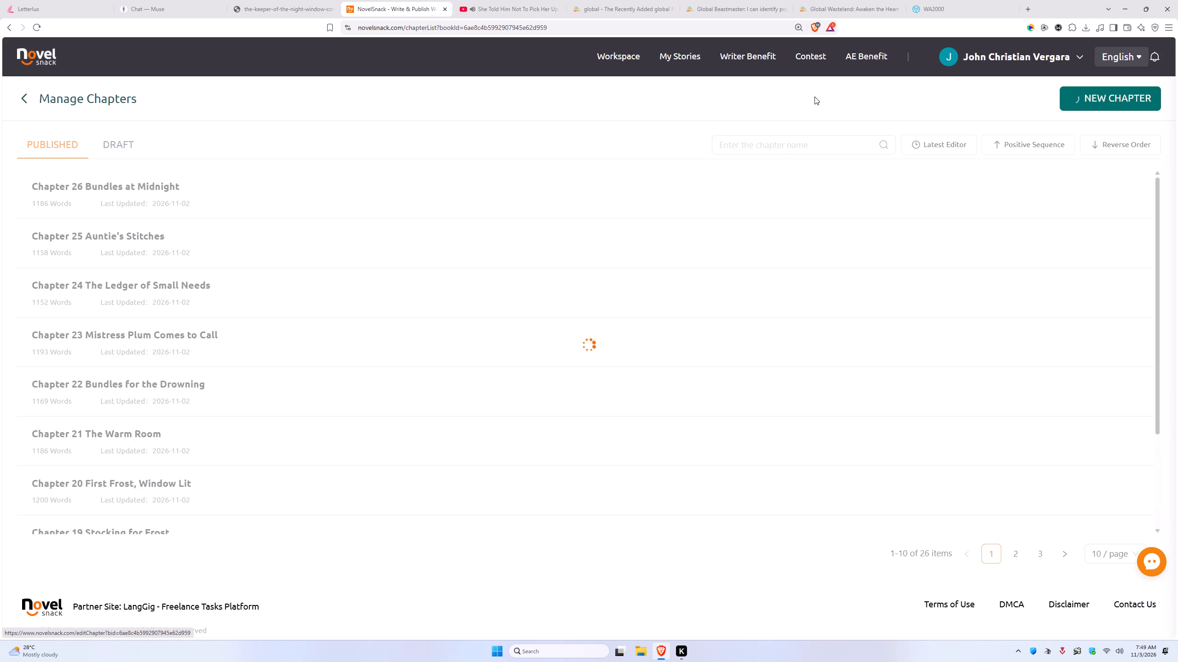
click(311, 0)
scroll(410, 499, down, 5)
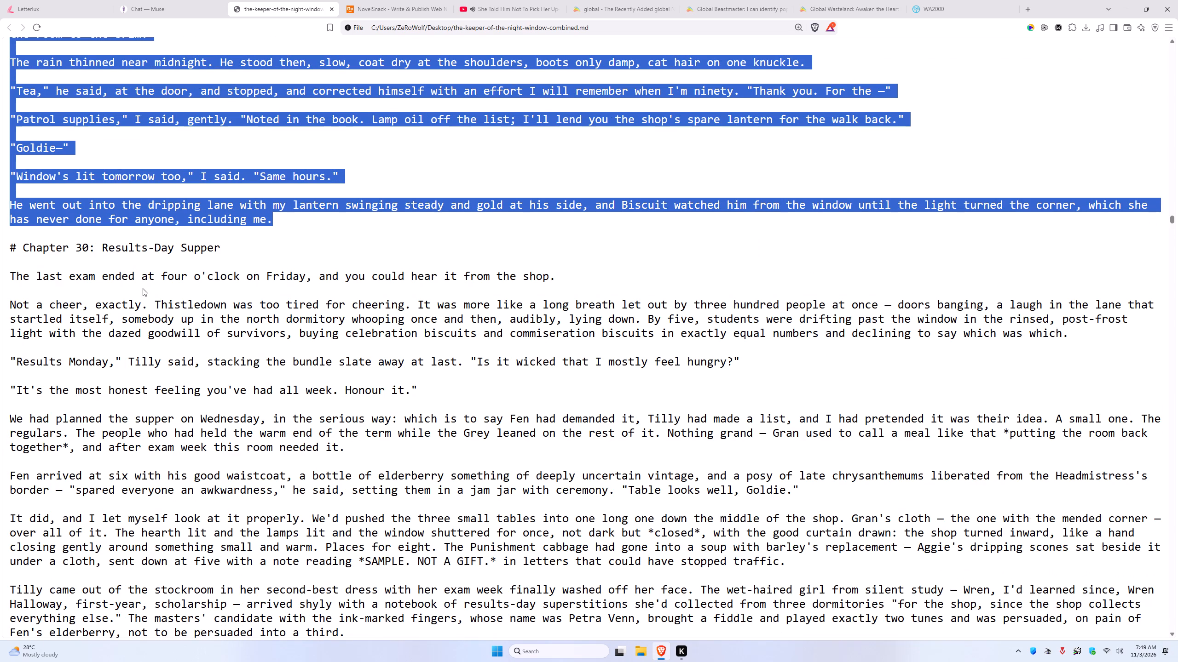
drag(104, 249, 244, 244)
key(ctrl+c)
click(396, 0)
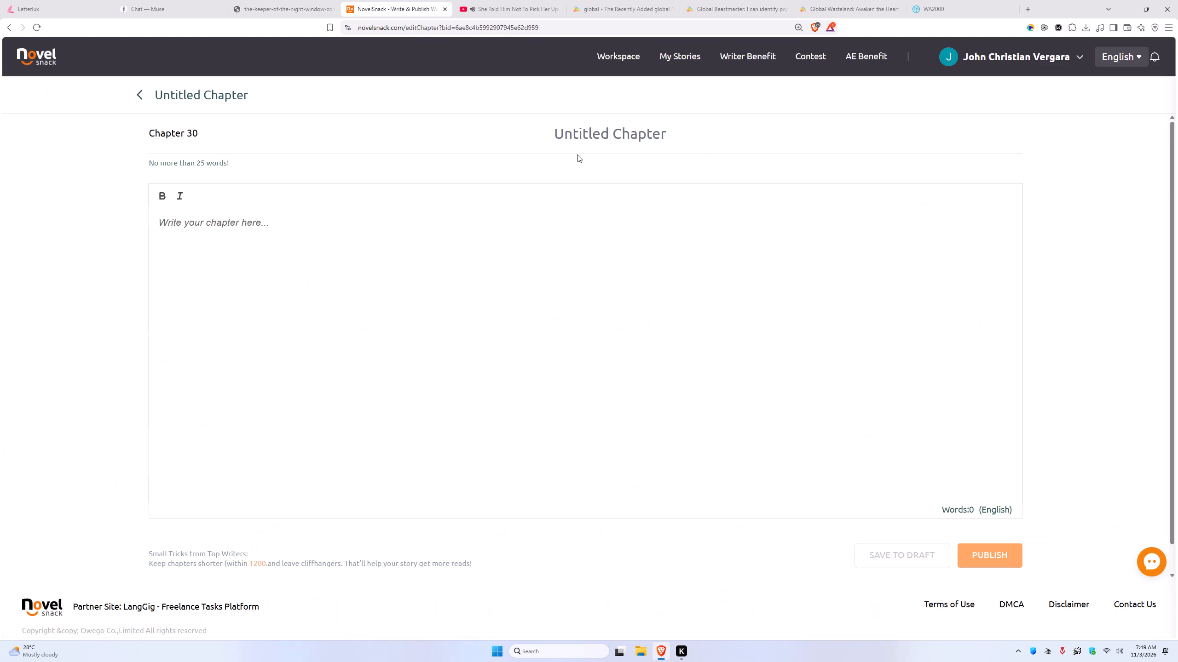
click(594, 148)
key(ctrl+v)
Copy the manuscript's full Chapter 30 text, from "The last exam ended" through "Which, of course, it had.", into the chapter body.
click(282, 0)
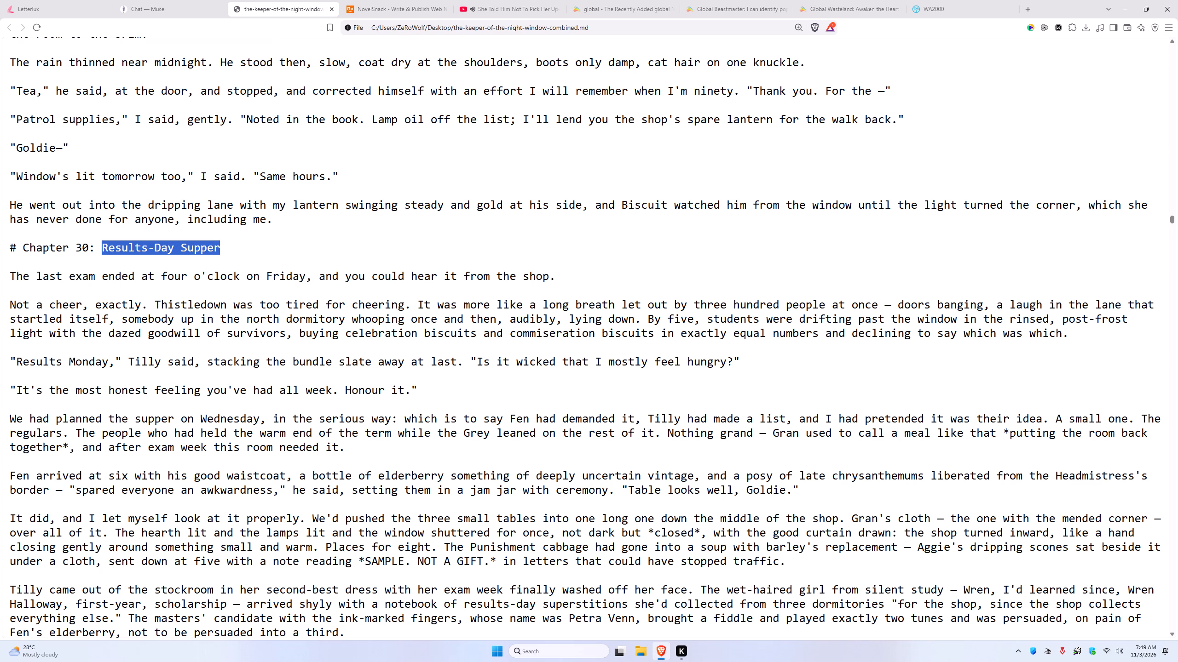
drag(9, 275, 550, 474)
scroll(551, 479, down, 10)
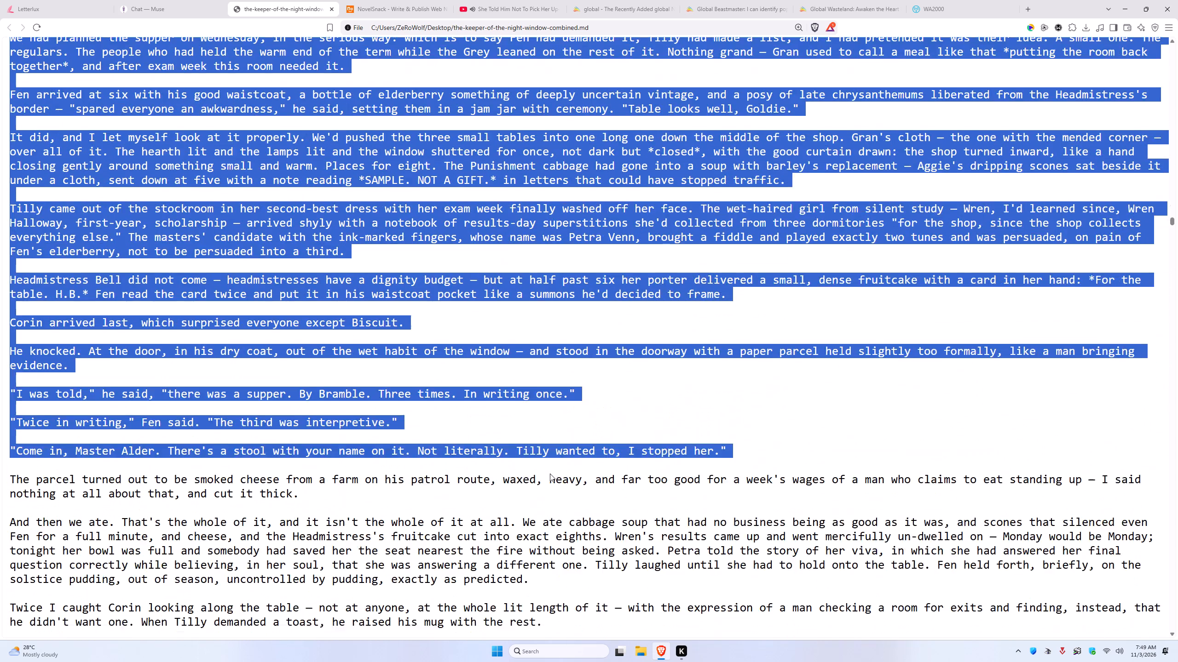
scroll(550, 474, down, 9)
drag(550, 474, 308, 499)
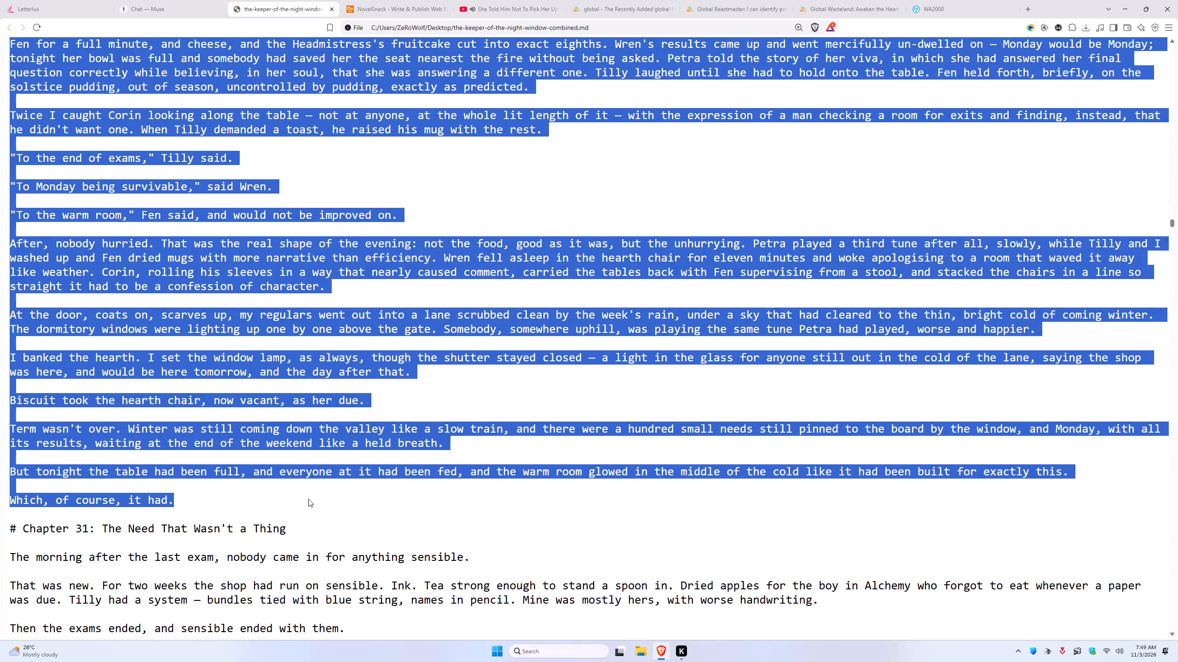
drag(308, 499, 307, 499)
key(ctrl+c)
click(407, 0)
click(502, 235)
key(ctrl+v)
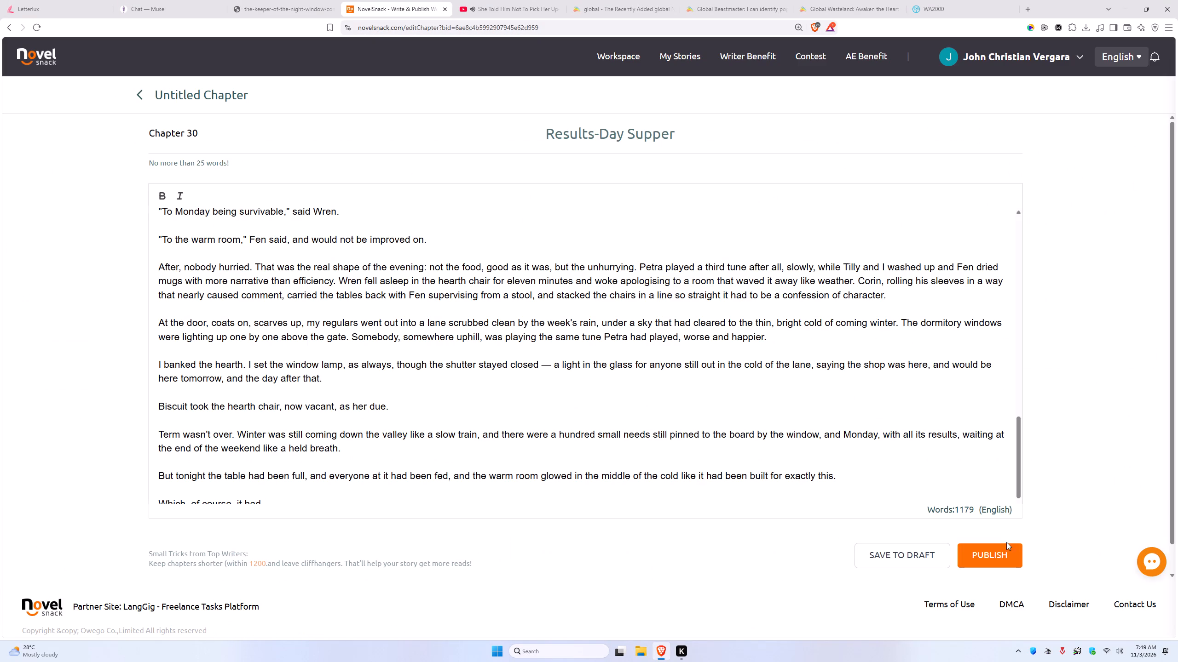
Schedule Chapter 30 as a timed release for 2026-11-07 at 00:01 and dismiss the confirmation.
click(995, 549)
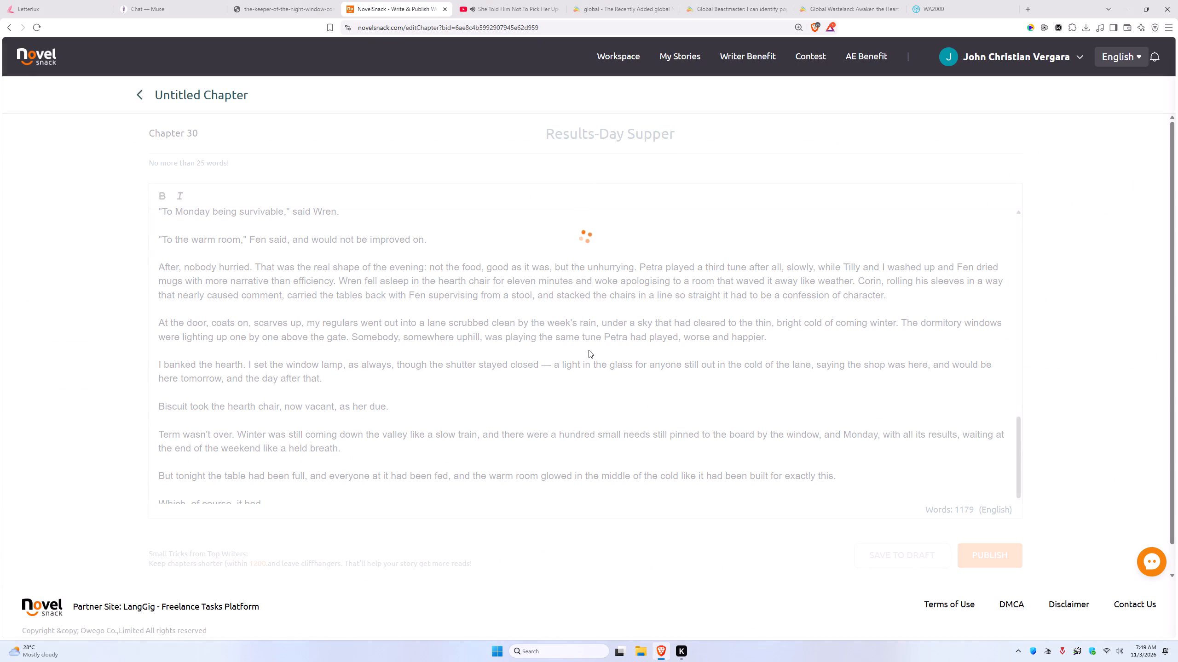
click(545, 175)
click(555, 199)
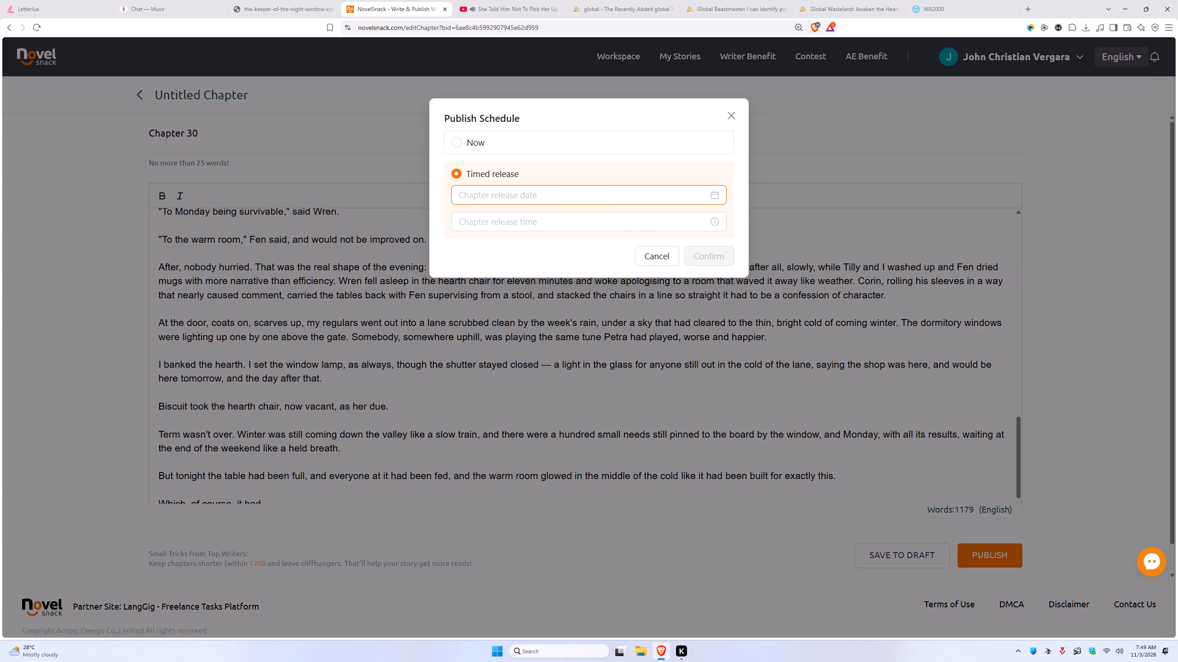
click(597, 262)
click(569, 226)
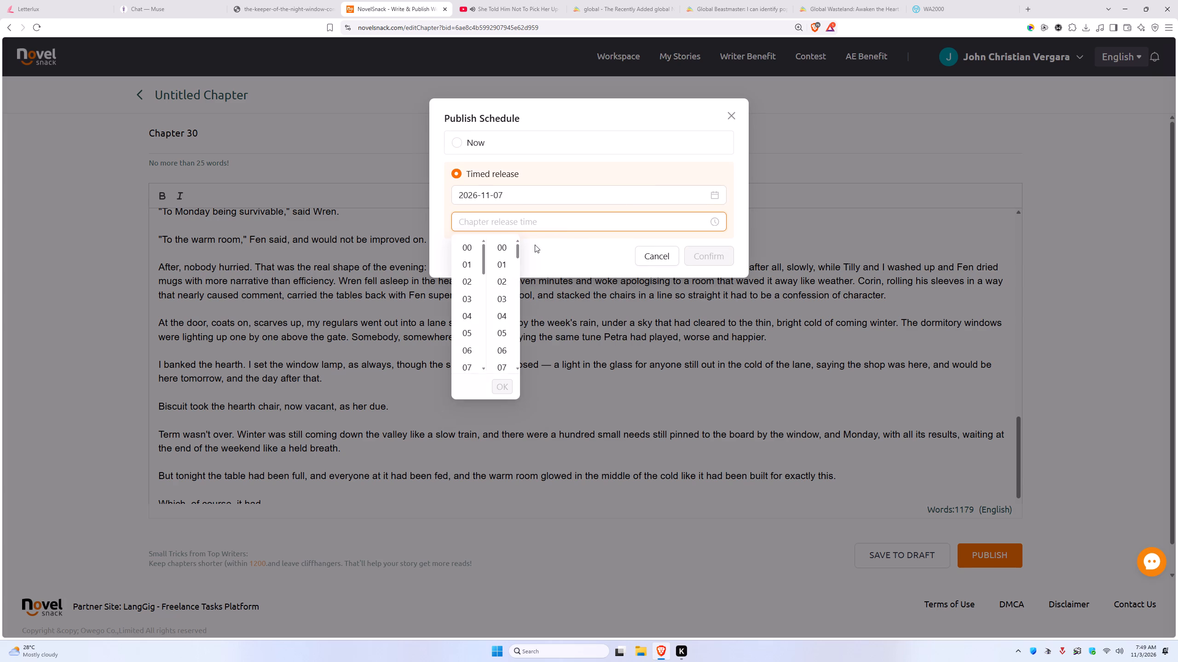
click(473, 245)
click(504, 265)
click(509, 388)
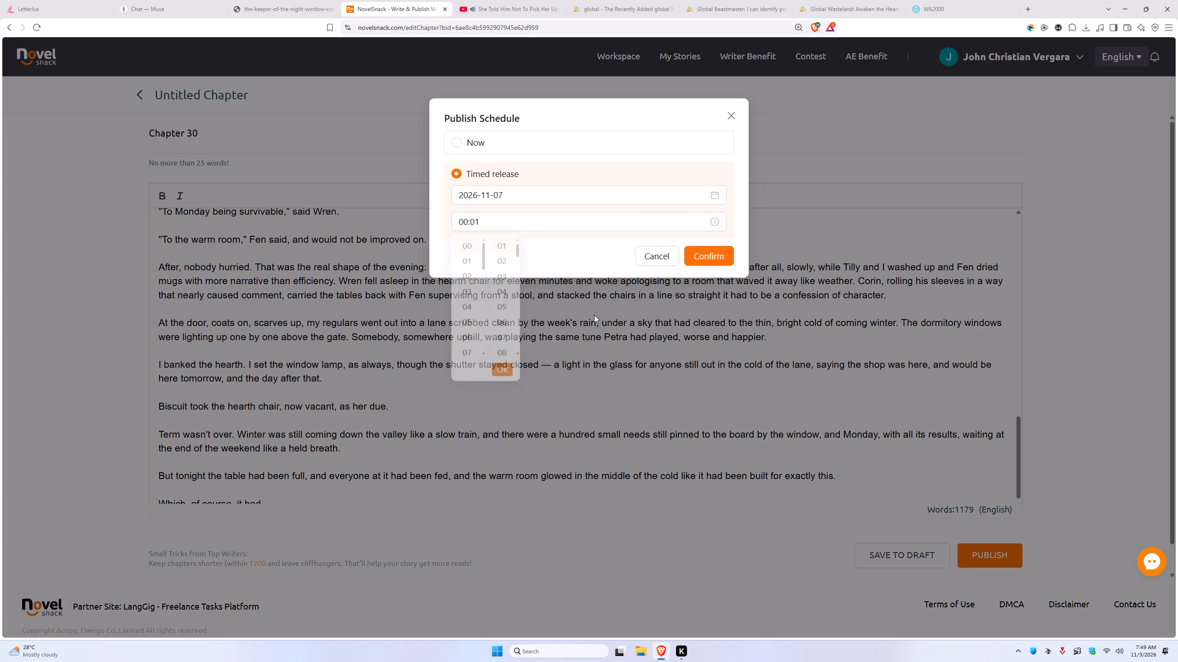
click(713, 255)
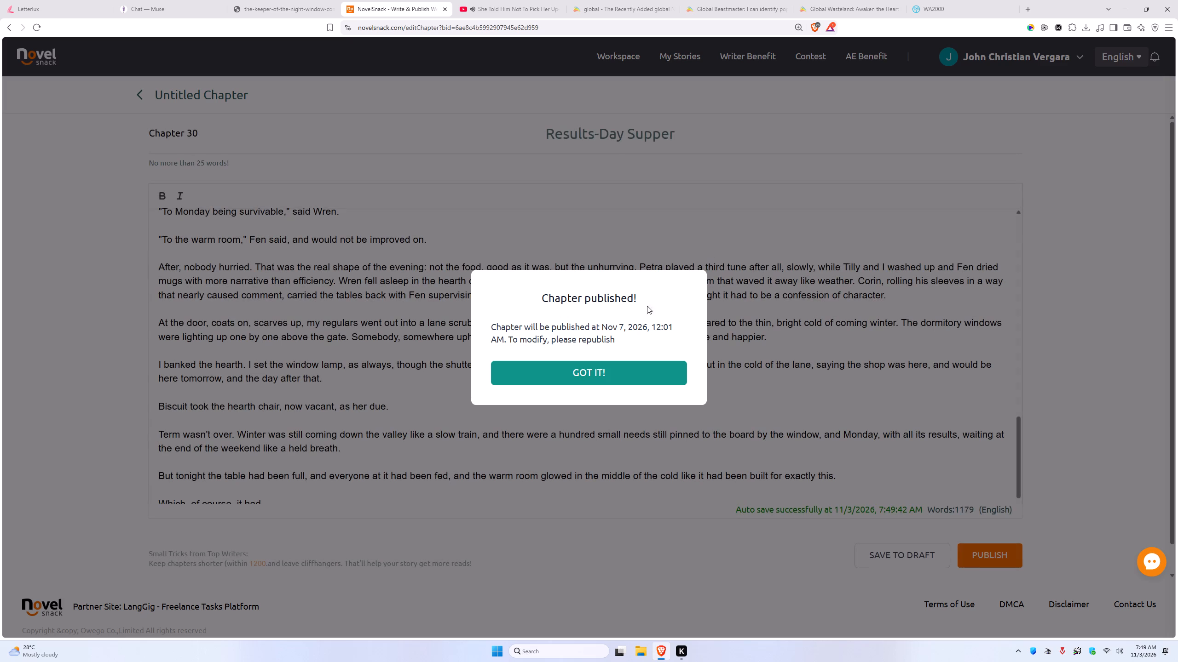
click(576, 374)
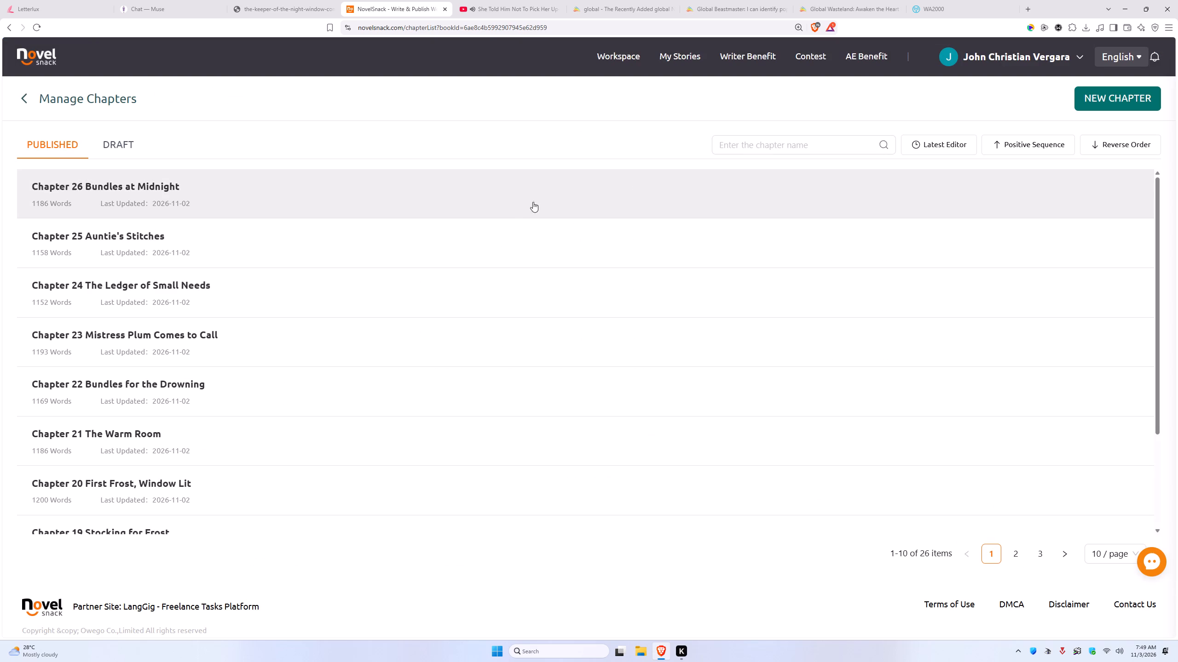
Start another new chapter and title it "The Need That Wasn't a Thing", copied from the manuscript's Chapter 31 heading.
click(302, 0)
scroll(408, 356, down, 6)
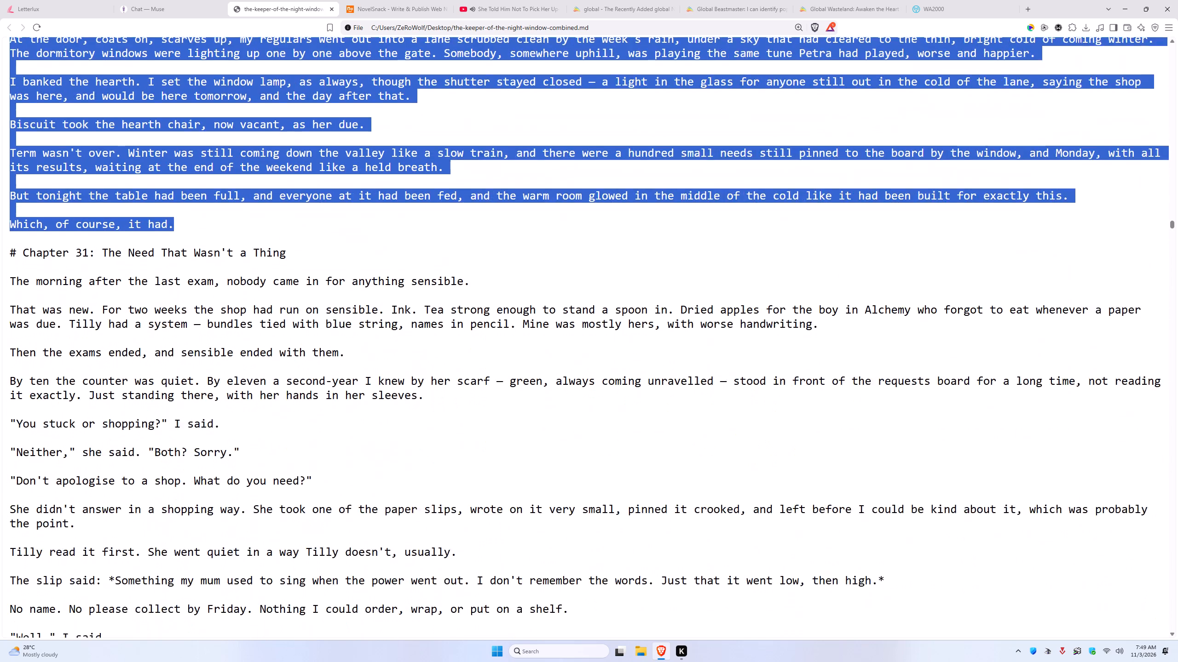
scroll(406, 354, down, 2)
scroll(341, 287, down, 1)
click(375, 0)
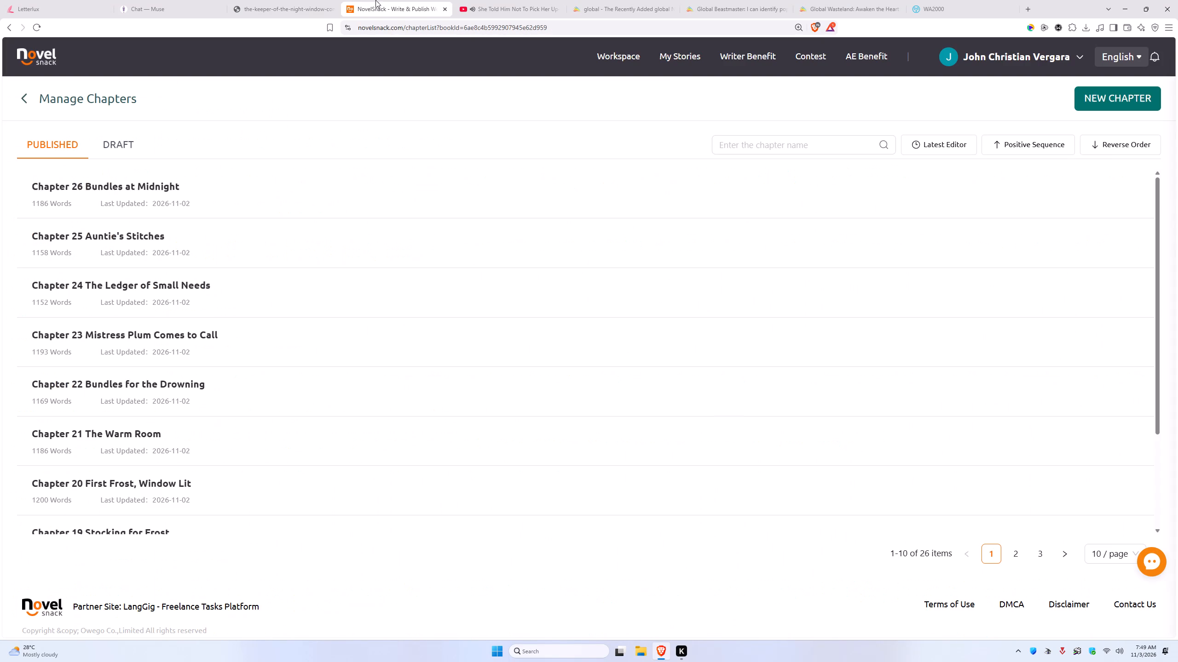
click(1111, 105)
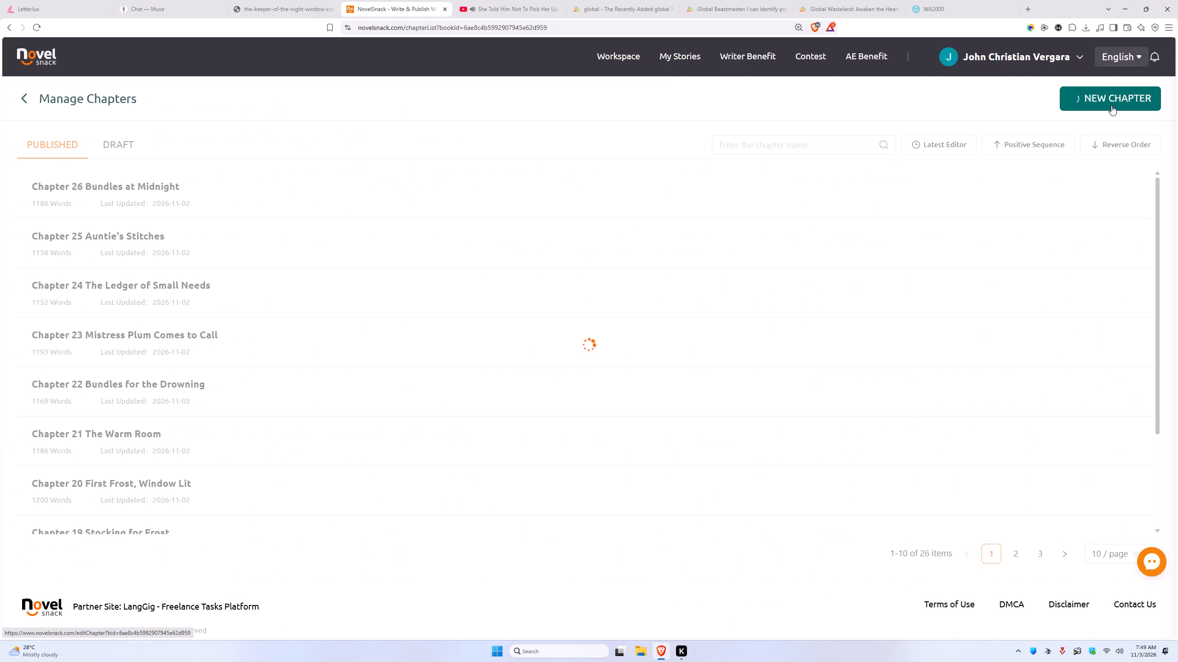
click(282, 0)
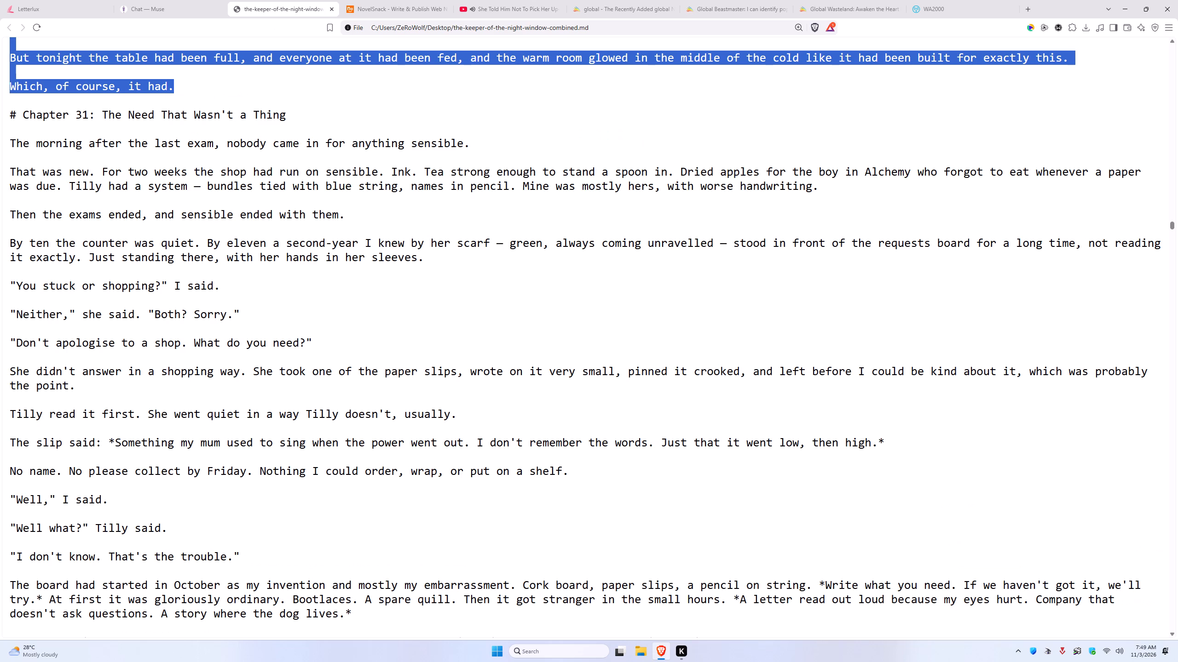
drag(101, 115, 306, 114)
key(ctrl+c)
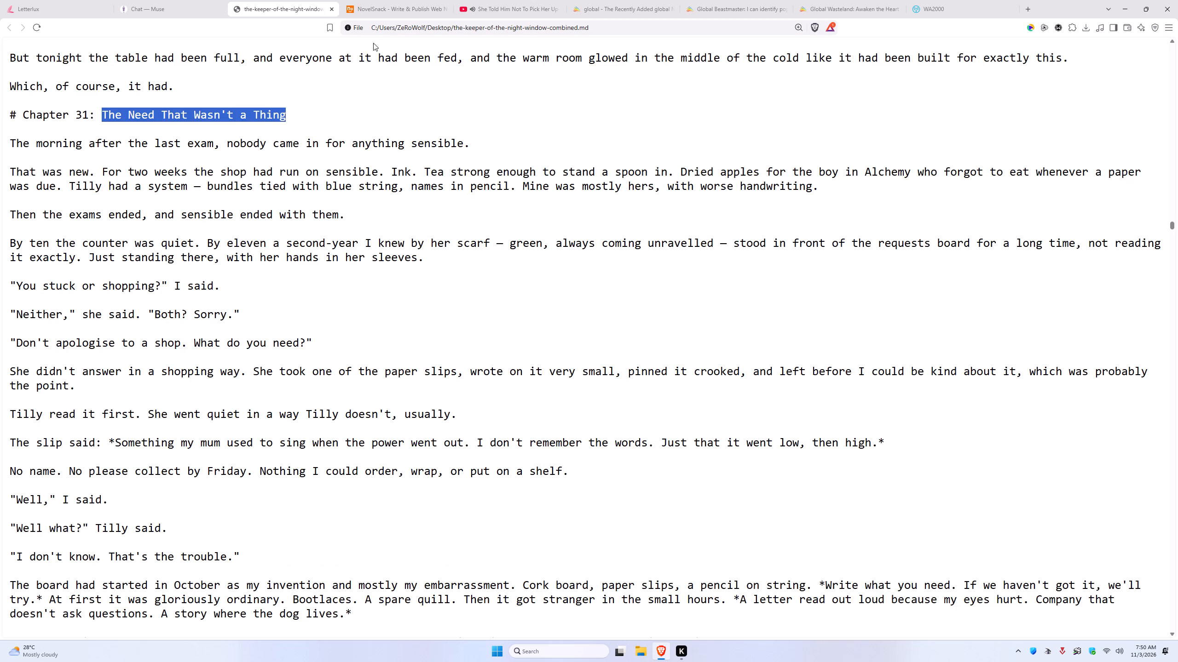
click(381, 0)
click(601, 138)
key(ctrl+v)
Copy the manuscript's full Chapter 31 text, from "The morning after the last exam" through "stopped being about stock.", into the chapter body.
click(306, 0)
drag(10, 139, 459, 426)
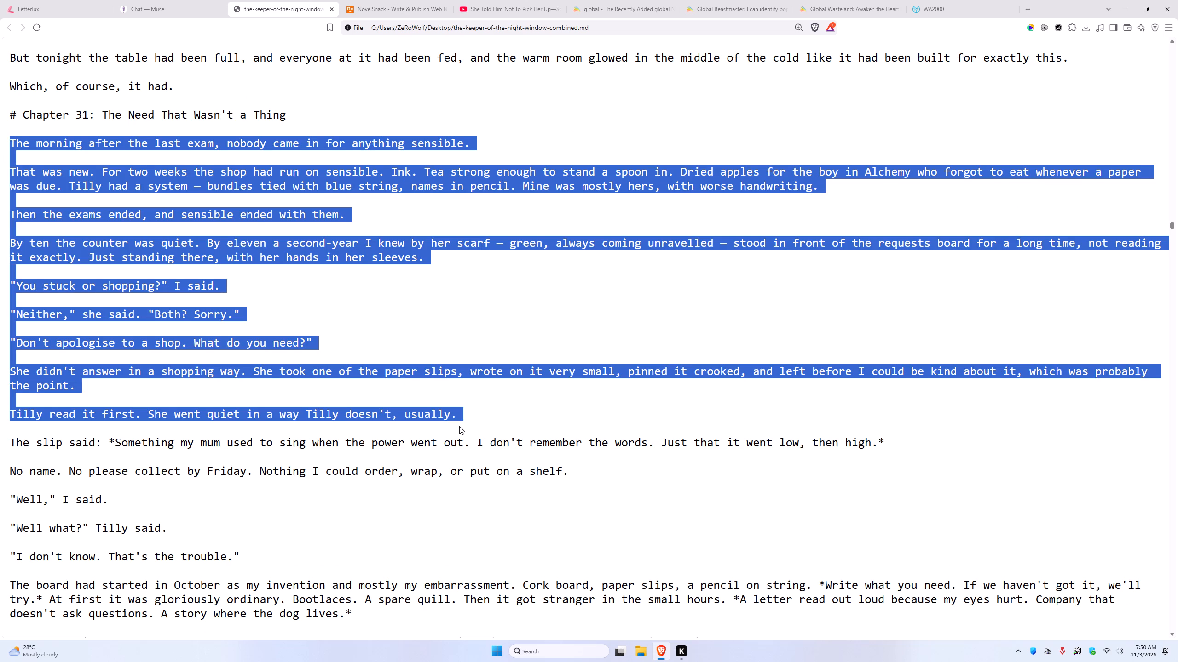
drag(459, 426, 415, 444)
scroll(459, 426, down, 17)
scroll(415, 444, down, 2)
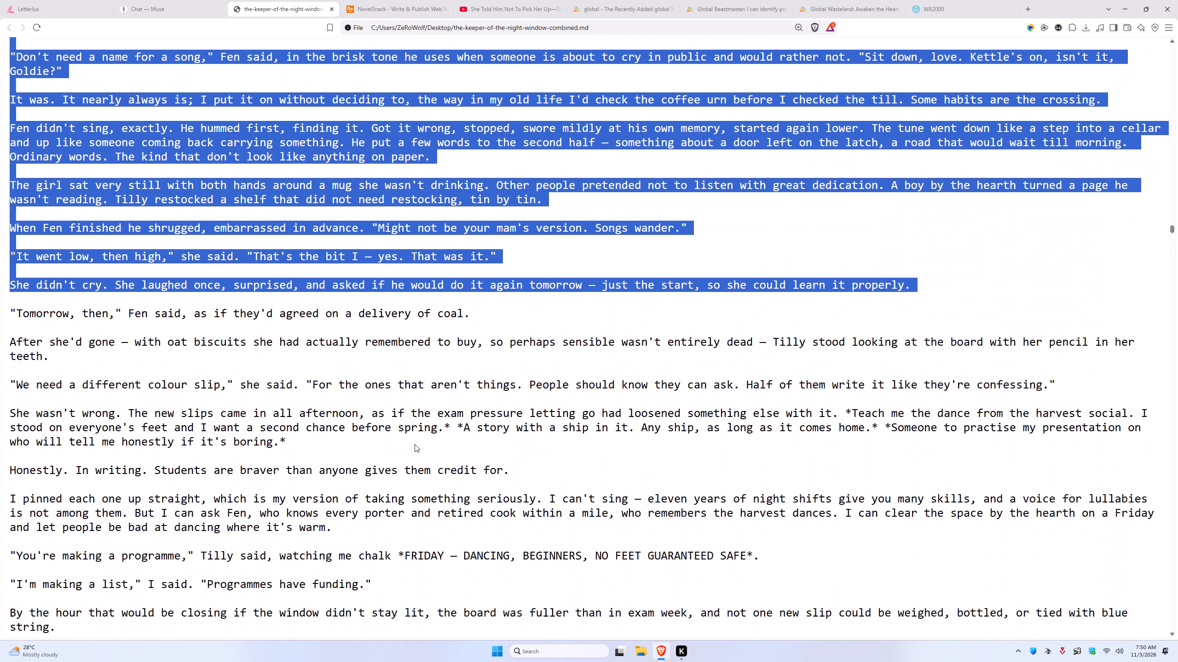
drag(415, 444, 534, 549)
scroll(415, 444, down, 2)
scroll(311, 434, down, 3)
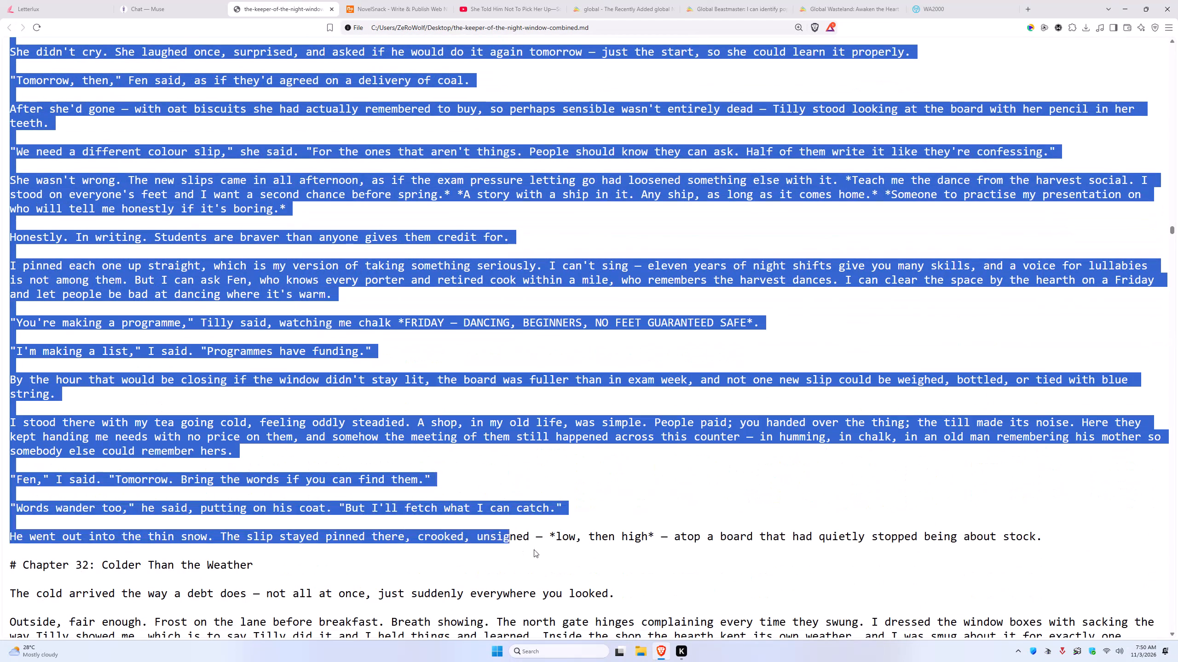
drag(534, 549, 1055, 533)
key(ctrl+c)
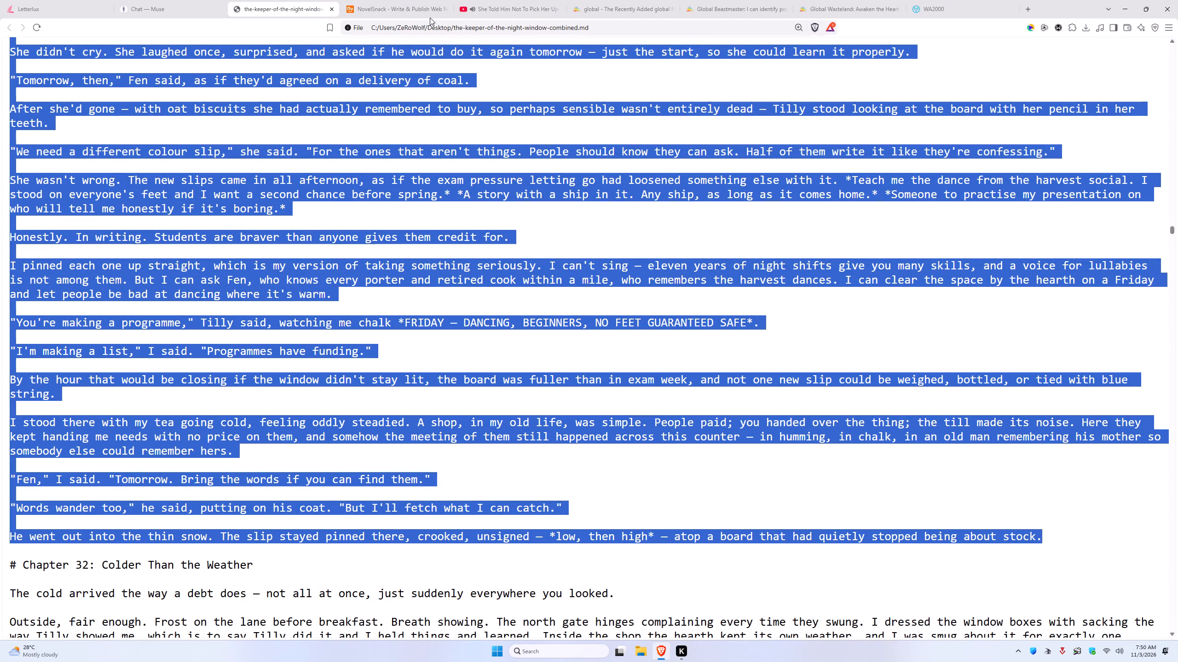
click(388, 0)
click(450, 223)
key(ctrl+v)
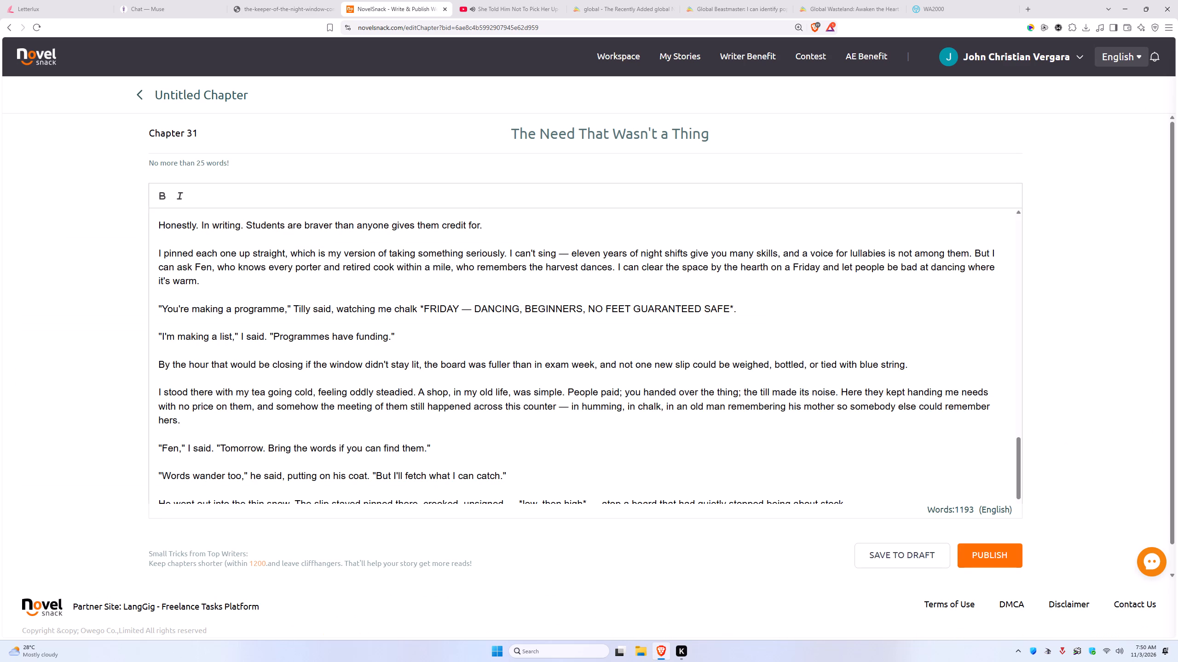
Schedule Chapter 31 as a timed release for 2026-11-08 at 00:01 and dismiss the confirmation.
click(981, 551)
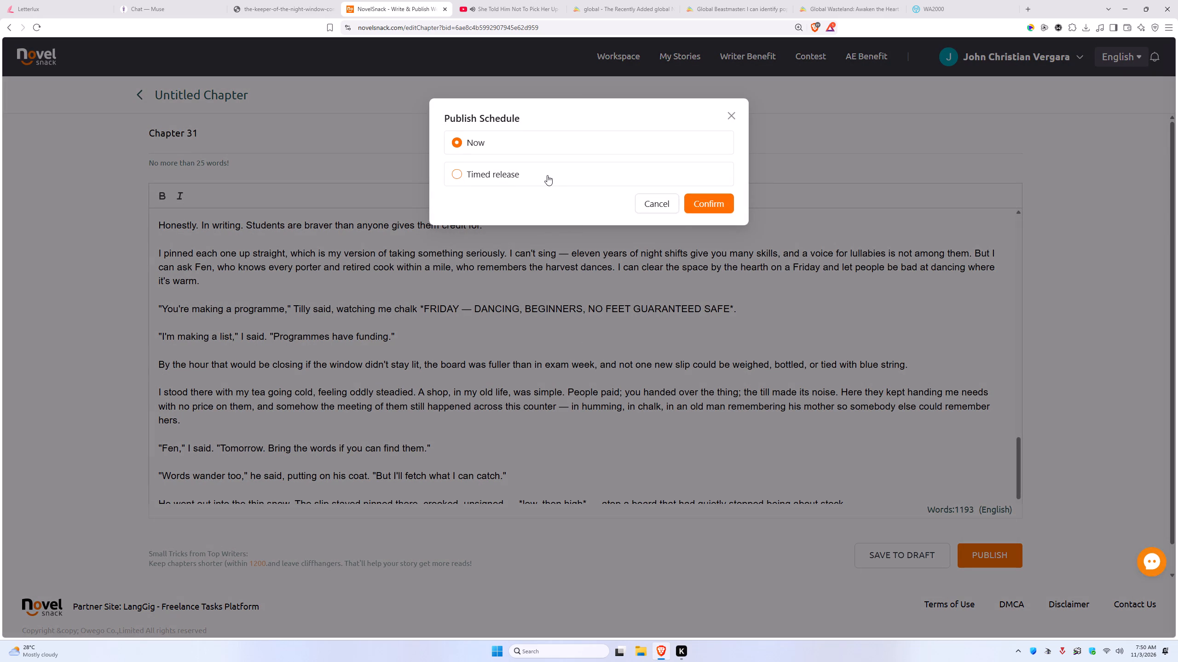
click(547, 175)
click(571, 197)
click(482, 291)
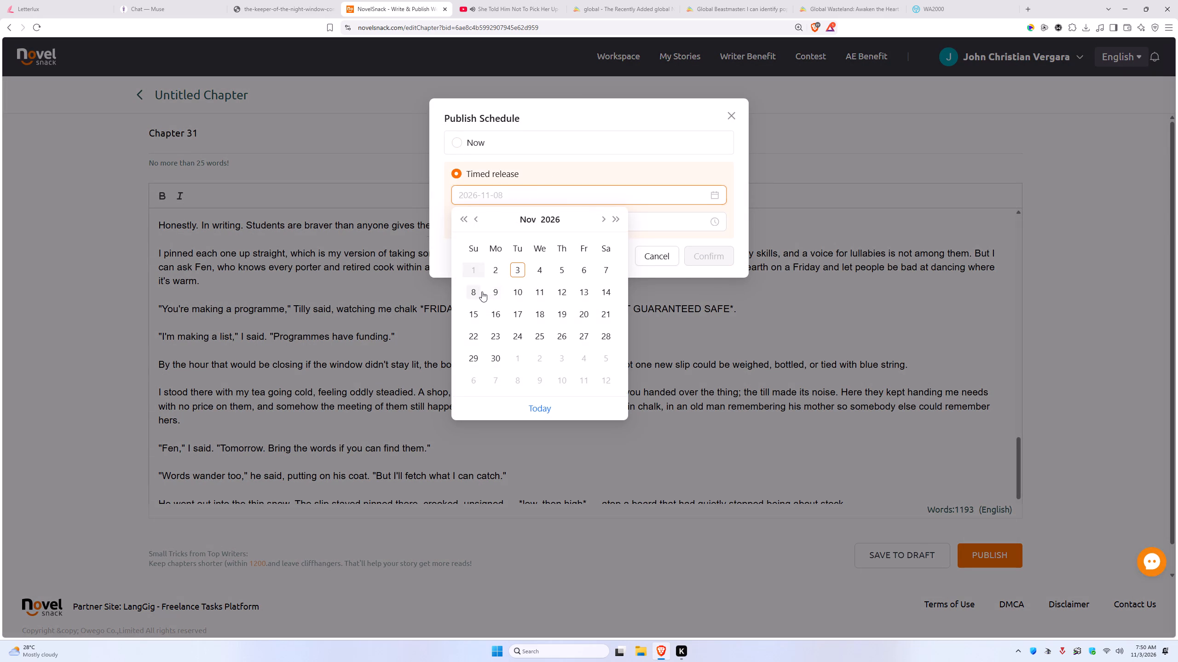
click(569, 224)
click(472, 251)
click(498, 262)
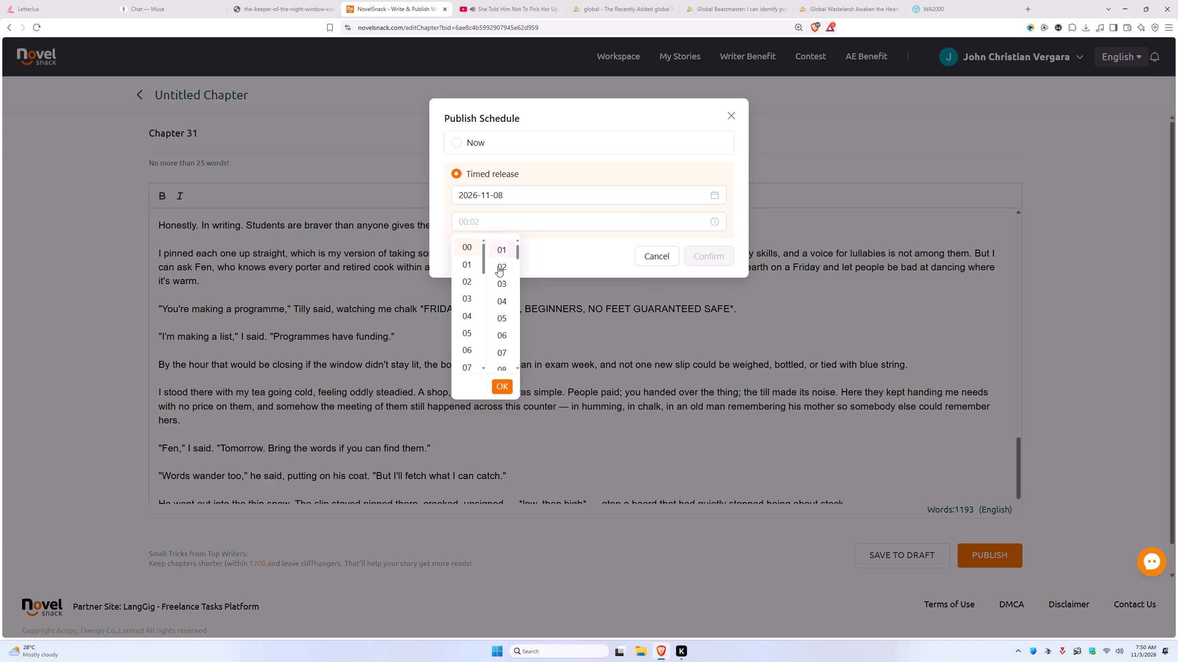
click(506, 384)
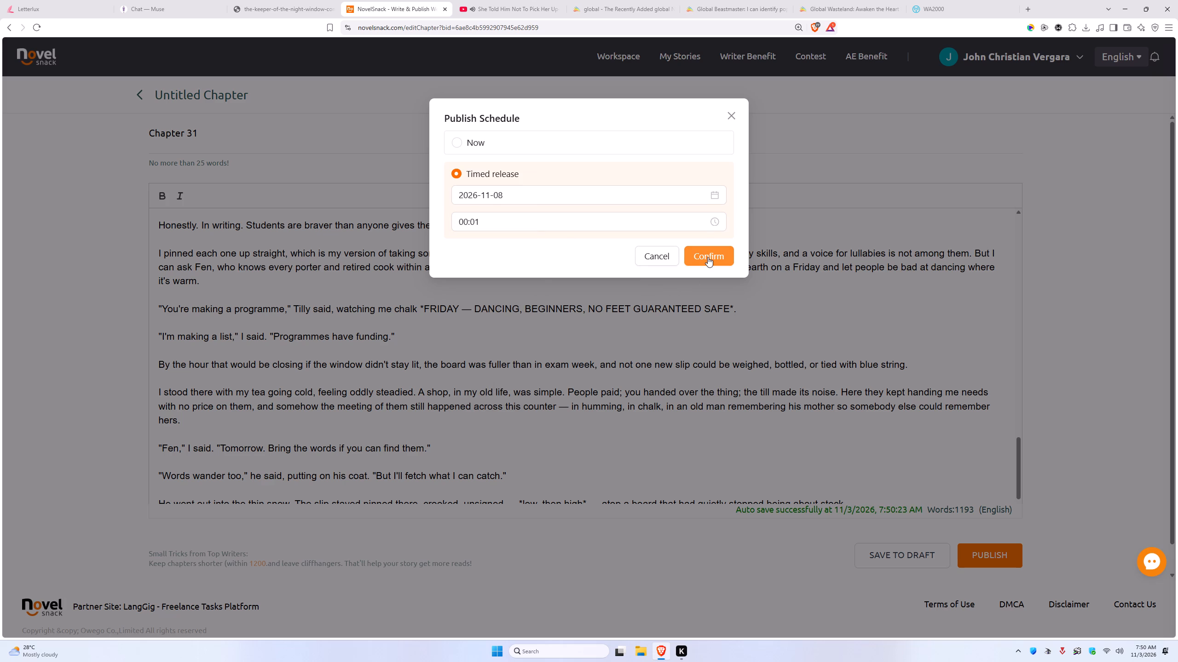
click(708, 257)
click(644, 367)
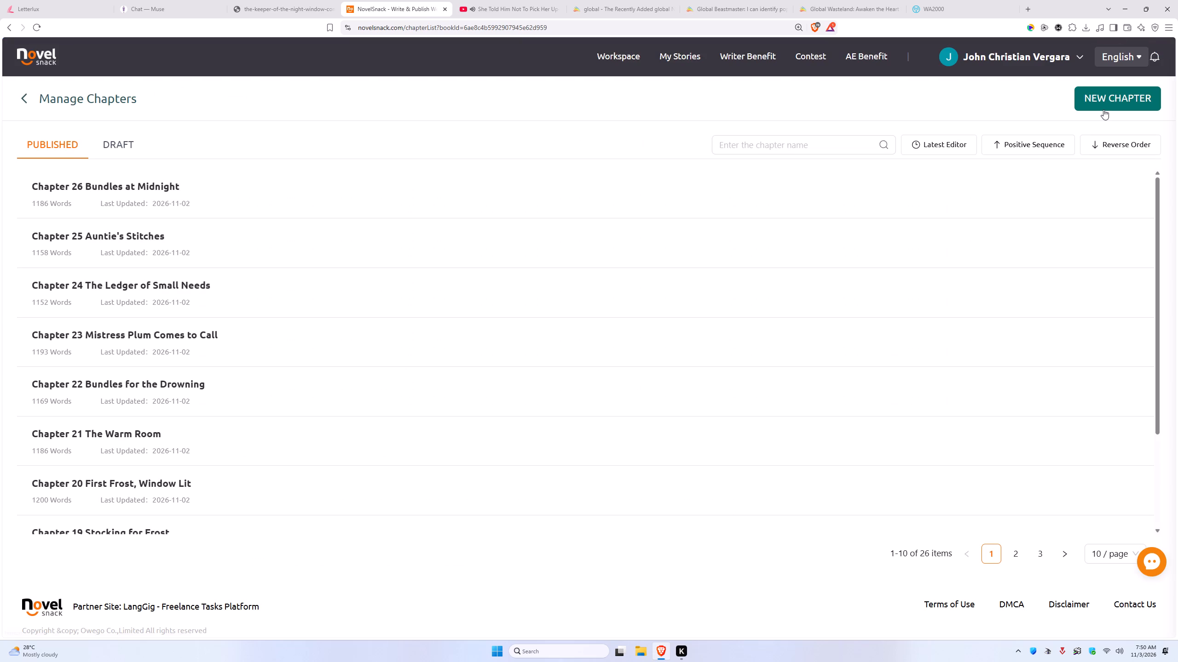
Start another new chapter and title it "Colder Than the Weather", copied from the manuscript's Chapter 32 heading.
click(1109, 99)
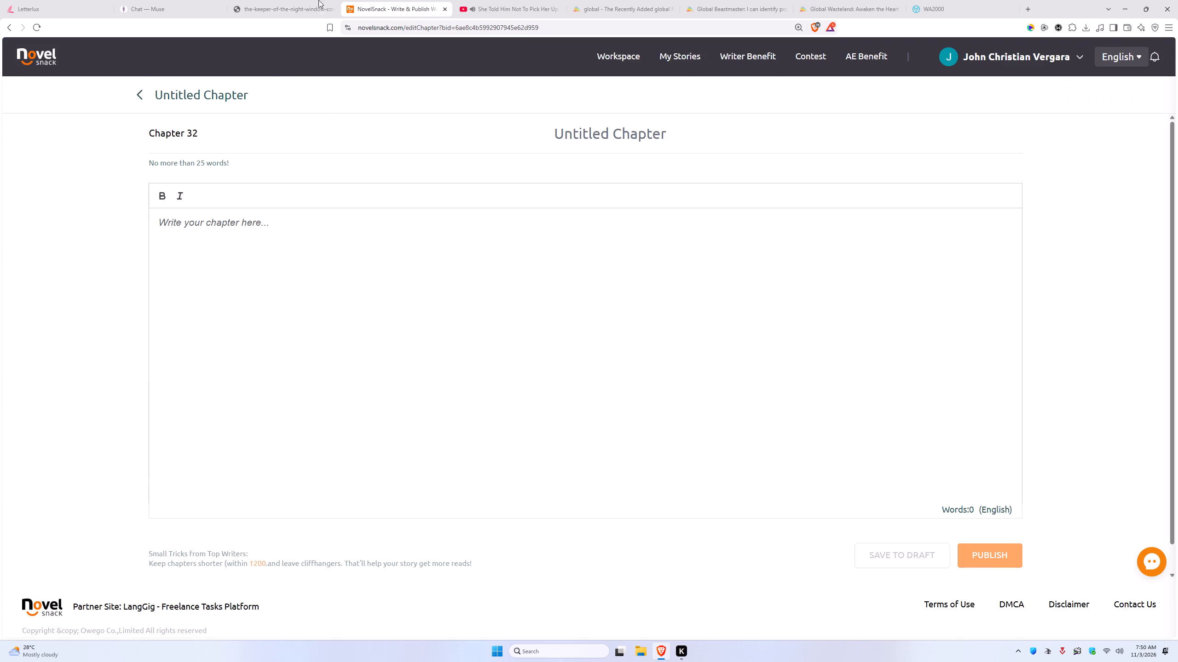
click(316, 0)
scroll(317, 345, down, 8)
drag(102, 196, 281, 198)
key(ctrl+c)
click(409, 0)
click(613, 129)
key(ctrl+v)
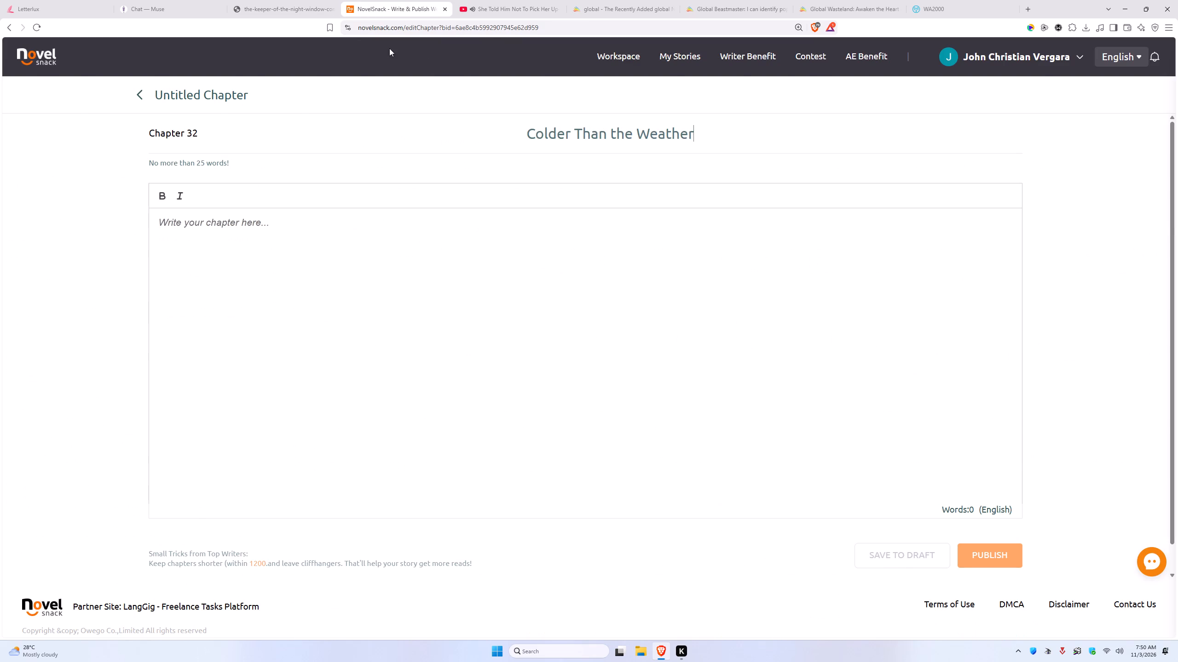
Copy the manuscript's full Chapter 32 text, from "The cold arrived" through "explain themselves or multiply.", into the chapter body.
click(307, 0)
drag(11, 224, 427, 402)
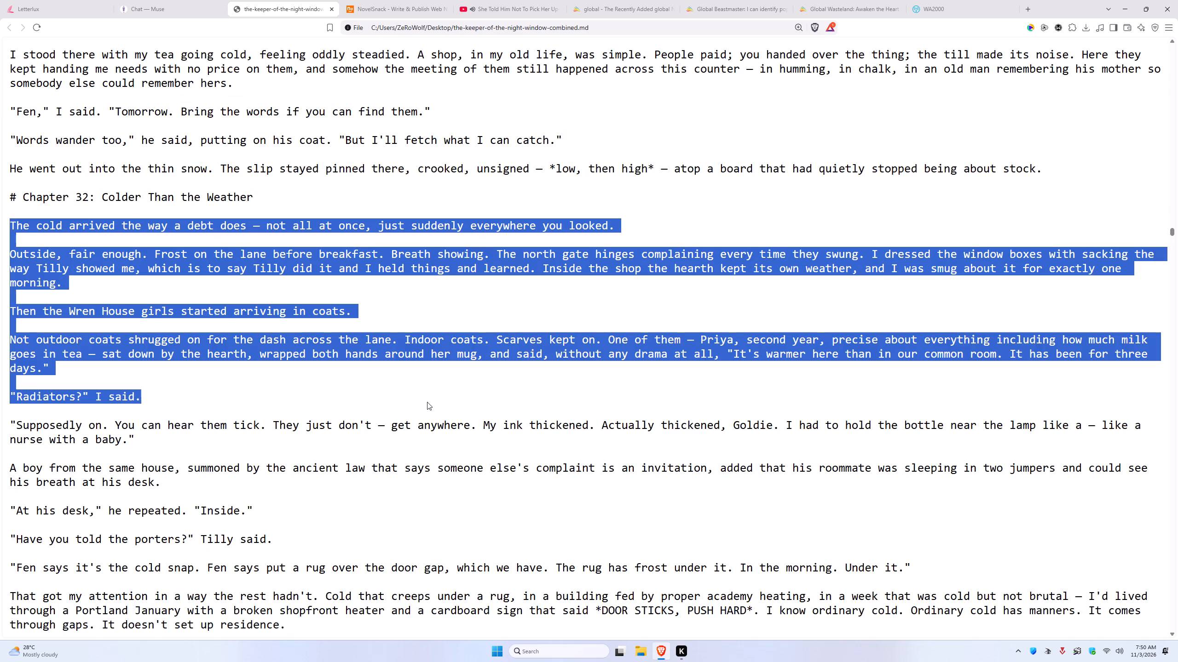
drag(427, 402, 393, 431)
scroll(427, 402, down, 9)
scroll(426, 411, up, 1)
scroll(426, 411, down, 11)
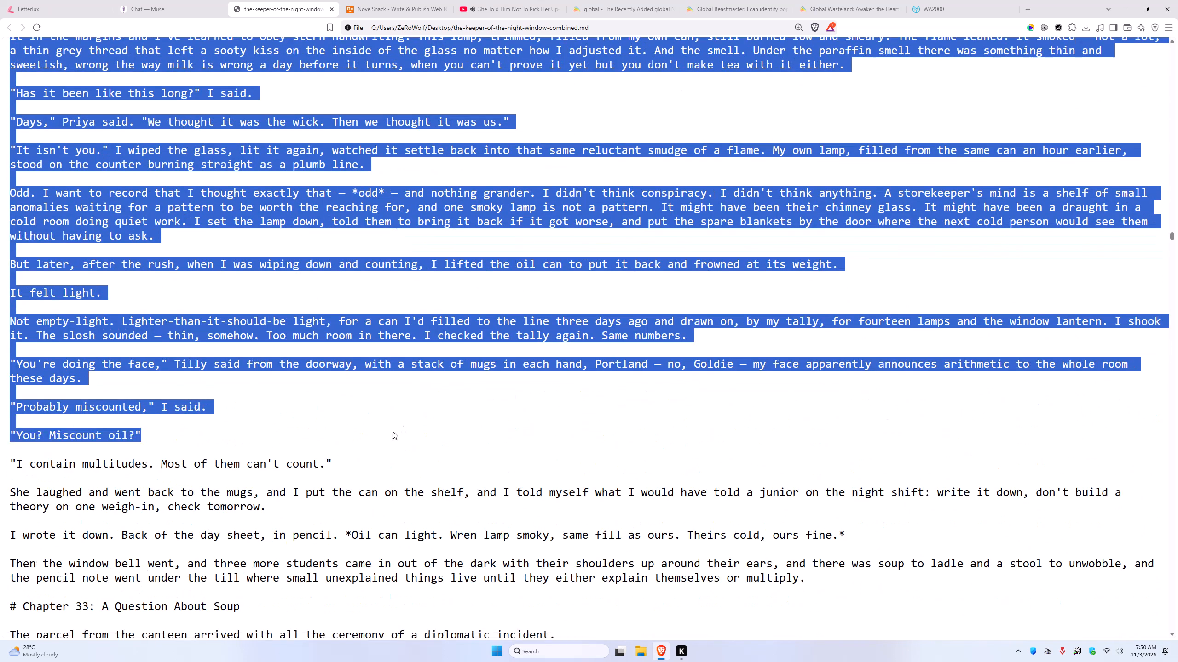
drag(393, 431, 830, 495)
scroll(392, 432, down, 2)
key(ctrl+c)
click(396, 0)
click(364, 208)
click(362, 213)
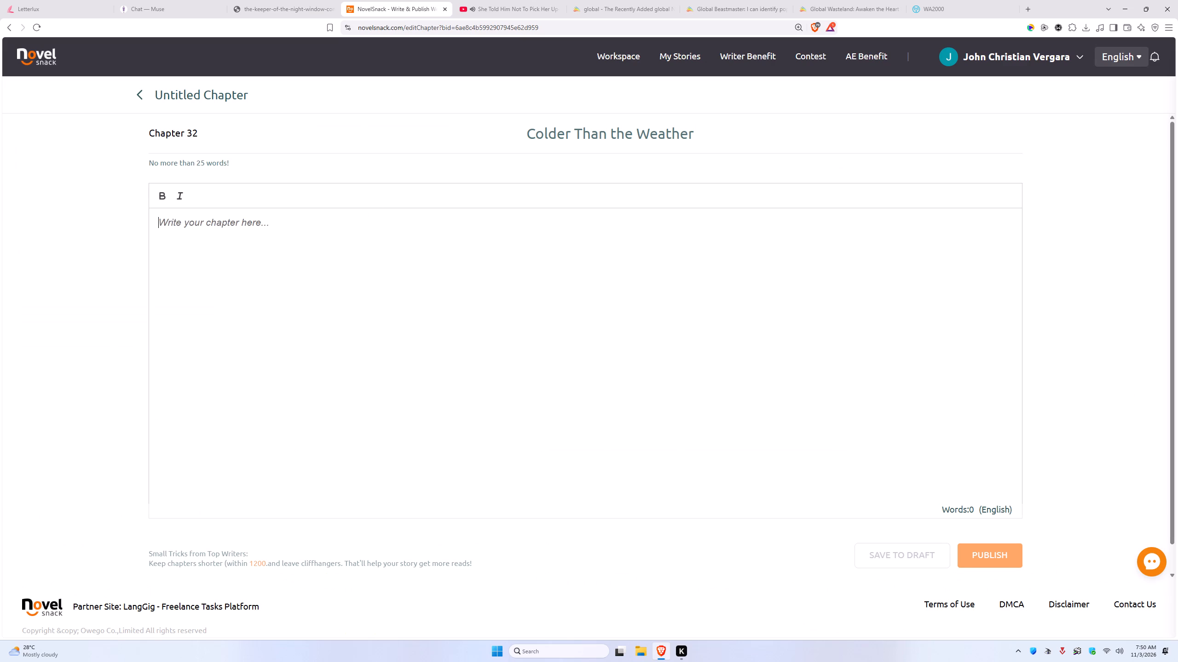
key(ctrl+v)
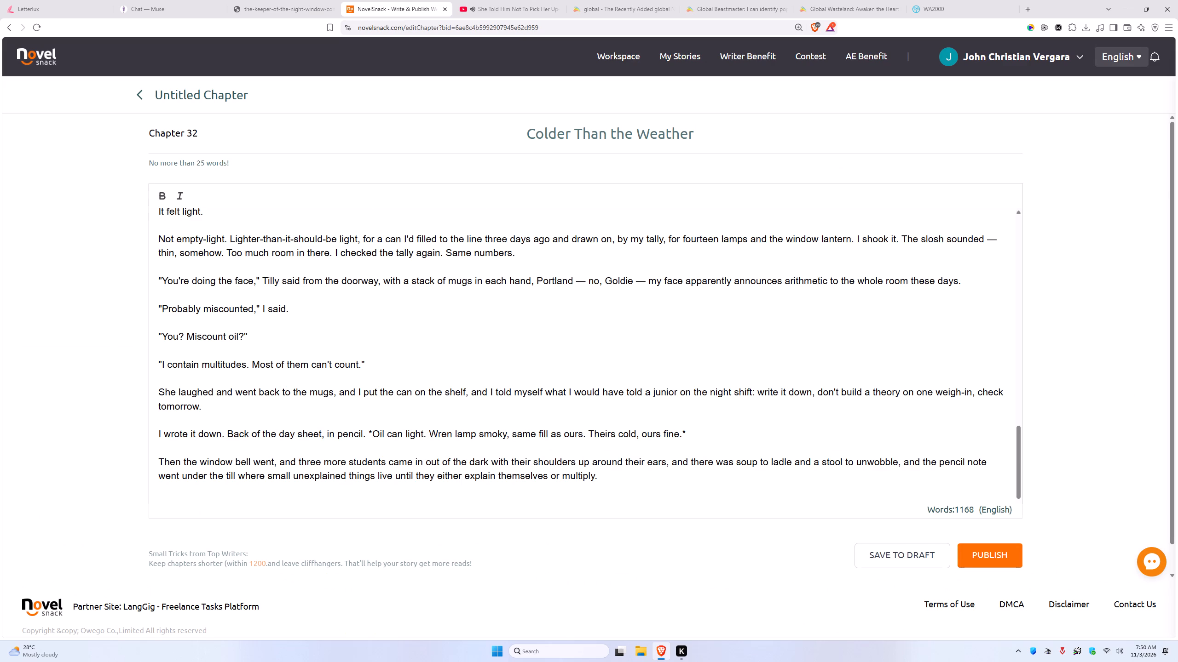
Schedule Chapter 32 as a timed release for 2026-11-09 at 00:01 and dismiss the confirmation.
click(1005, 551)
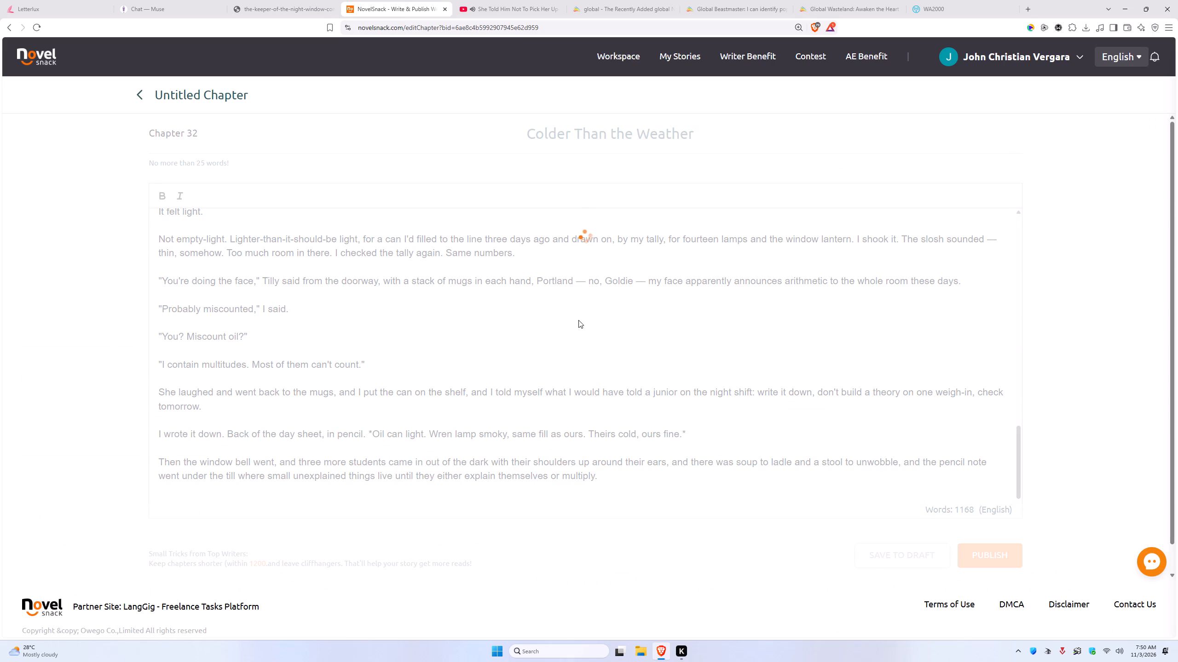
click(552, 176)
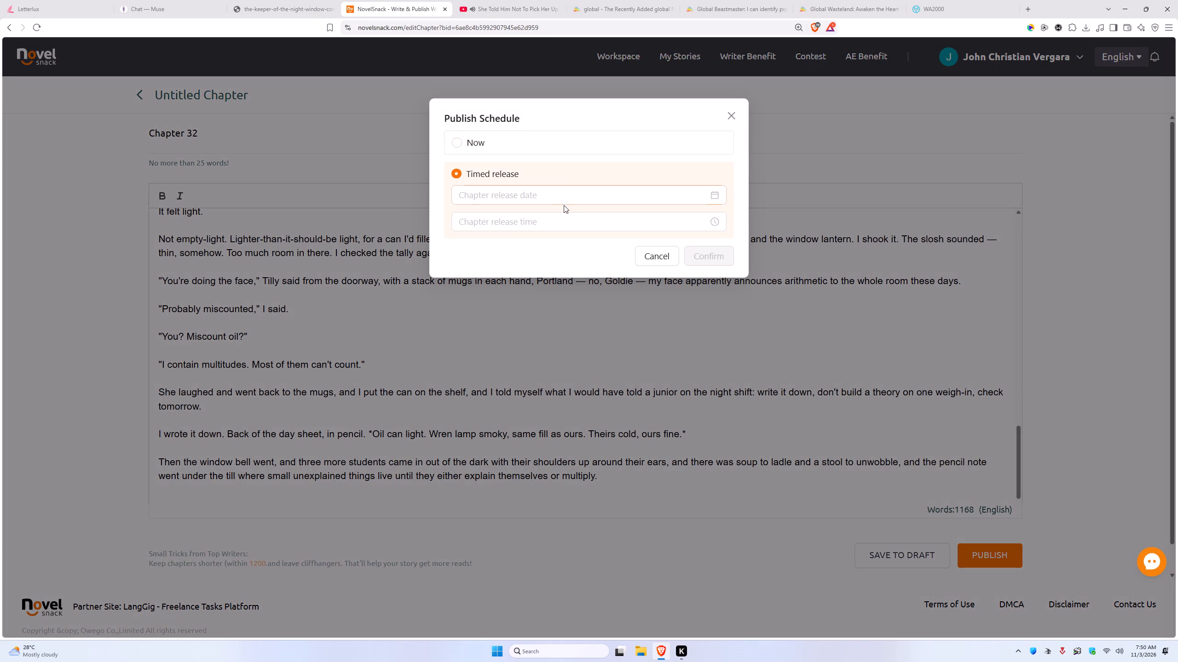
click(589, 193)
click(495, 289)
click(595, 216)
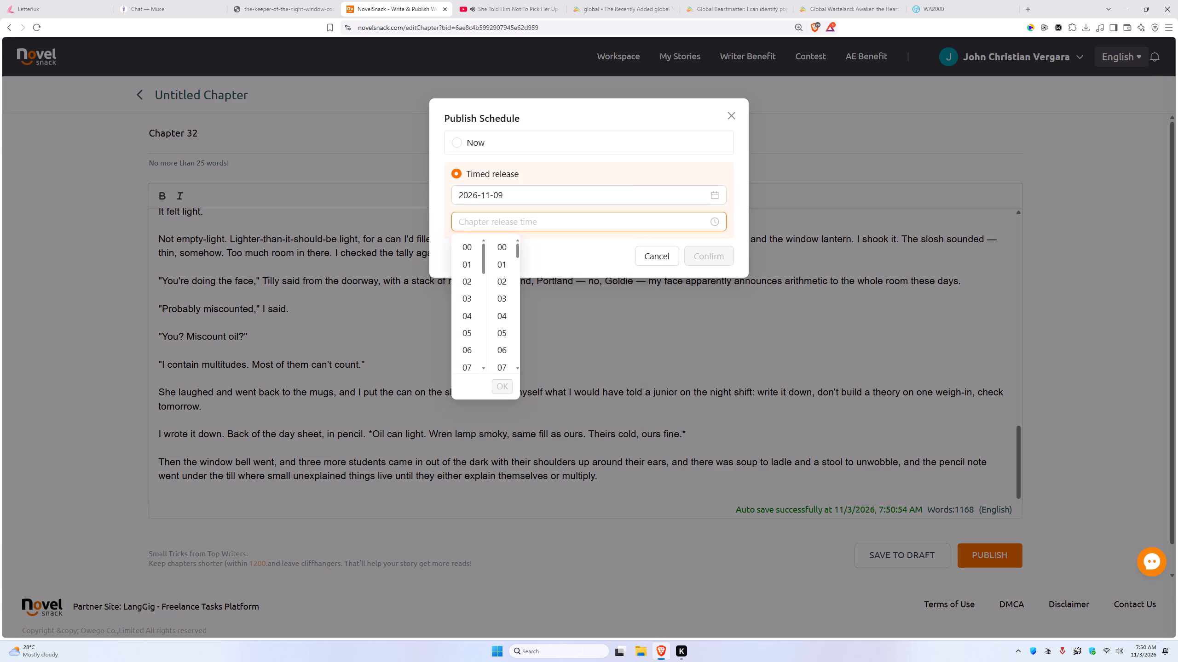
click(458, 247)
click(506, 264)
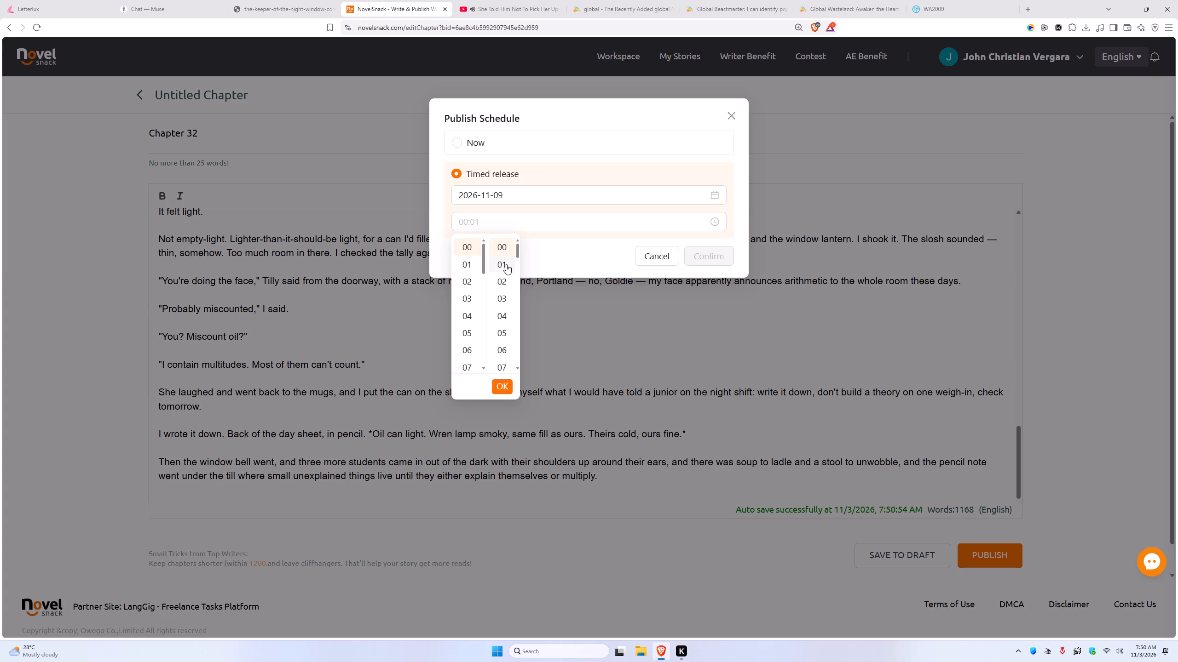
click(501, 387)
click(709, 256)
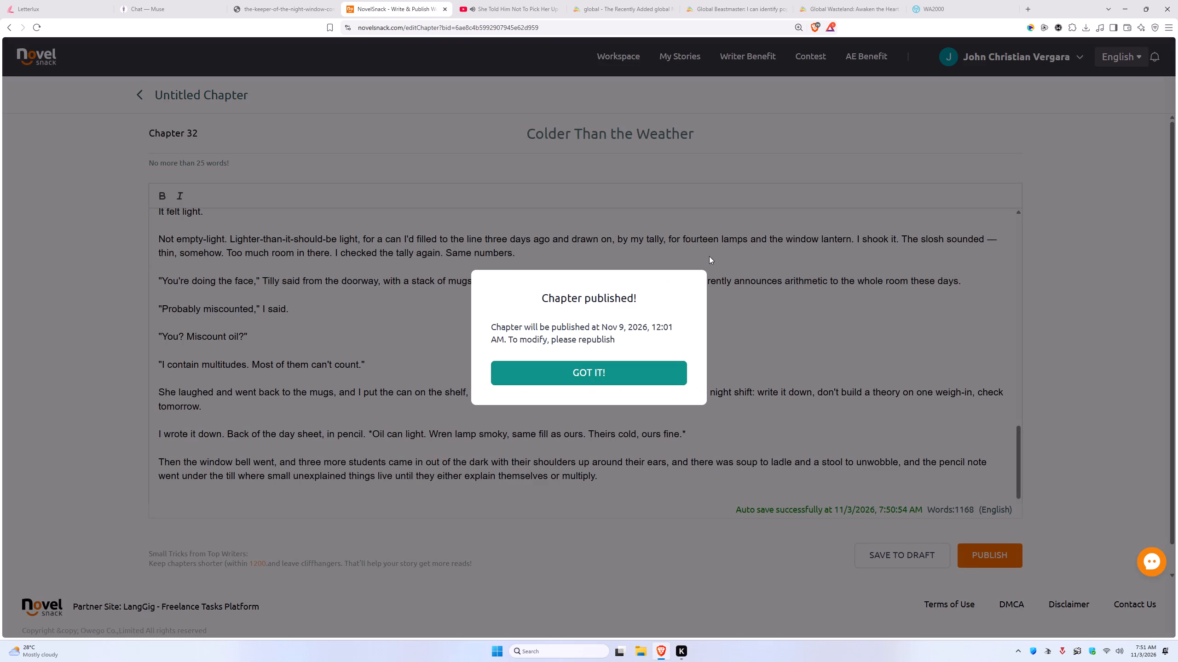
click(571, 370)
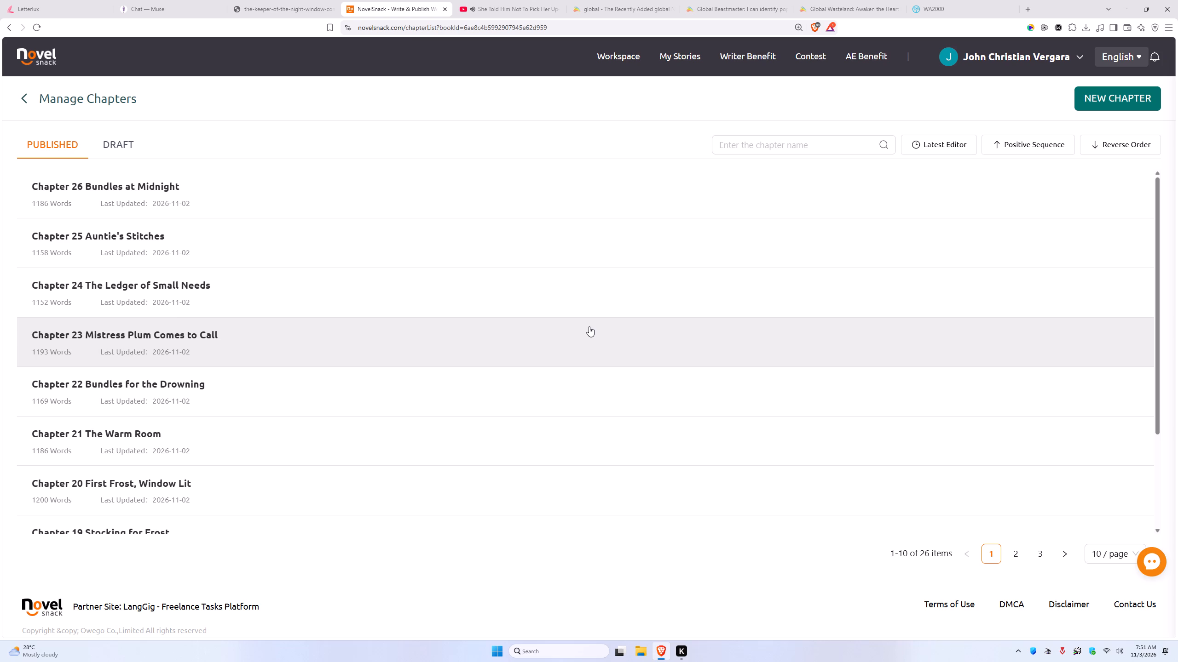
Show the story's draft chapters to check their timed release dates.
click(127, 151)
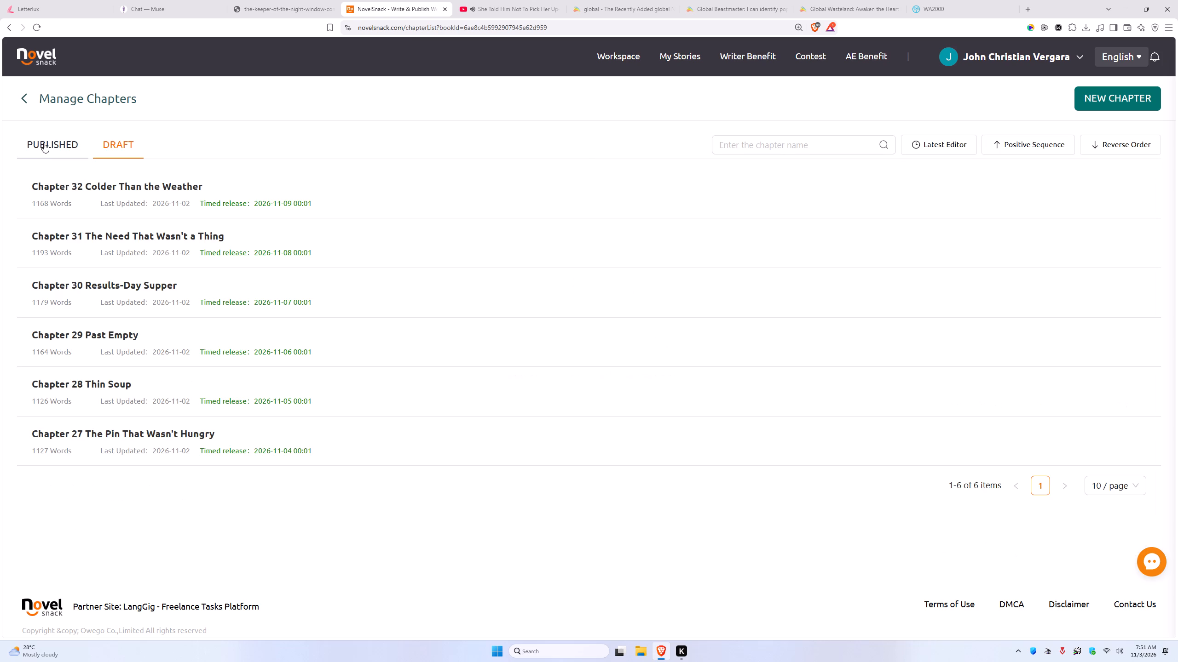
Start another new chapter and title it "A Question About Soup", copied from the manuscript's Chapter 33 heading.
click(44, 143)
click(1138, 102)
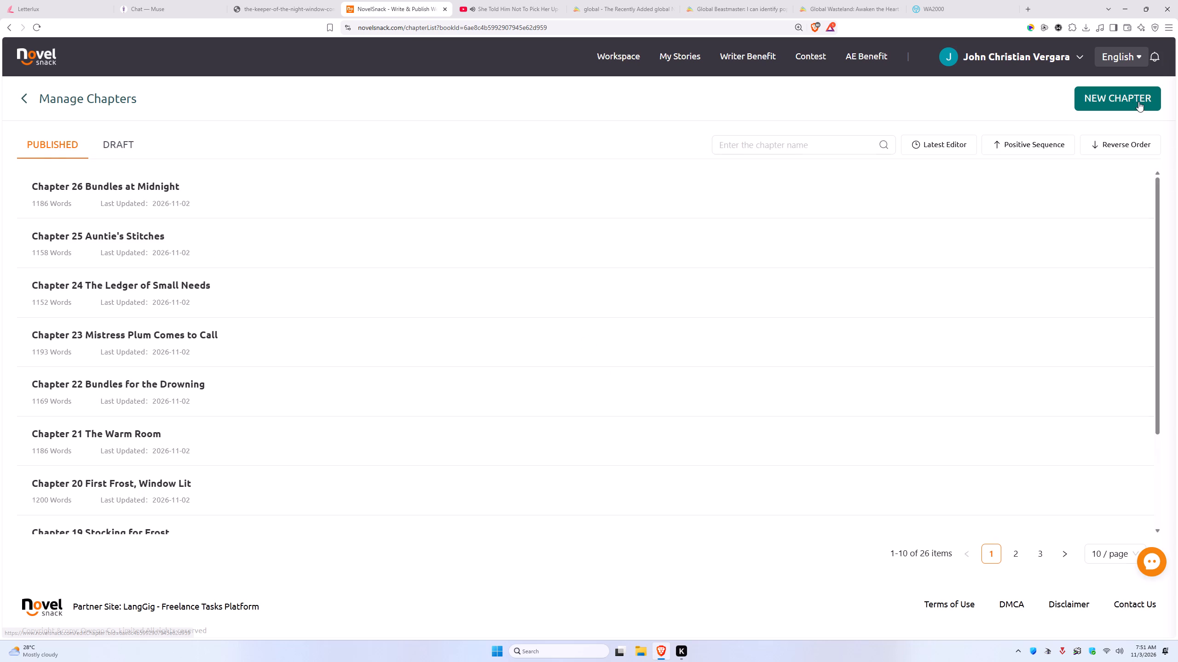
click(300, 0)
scroll(212, 360, down, 5)
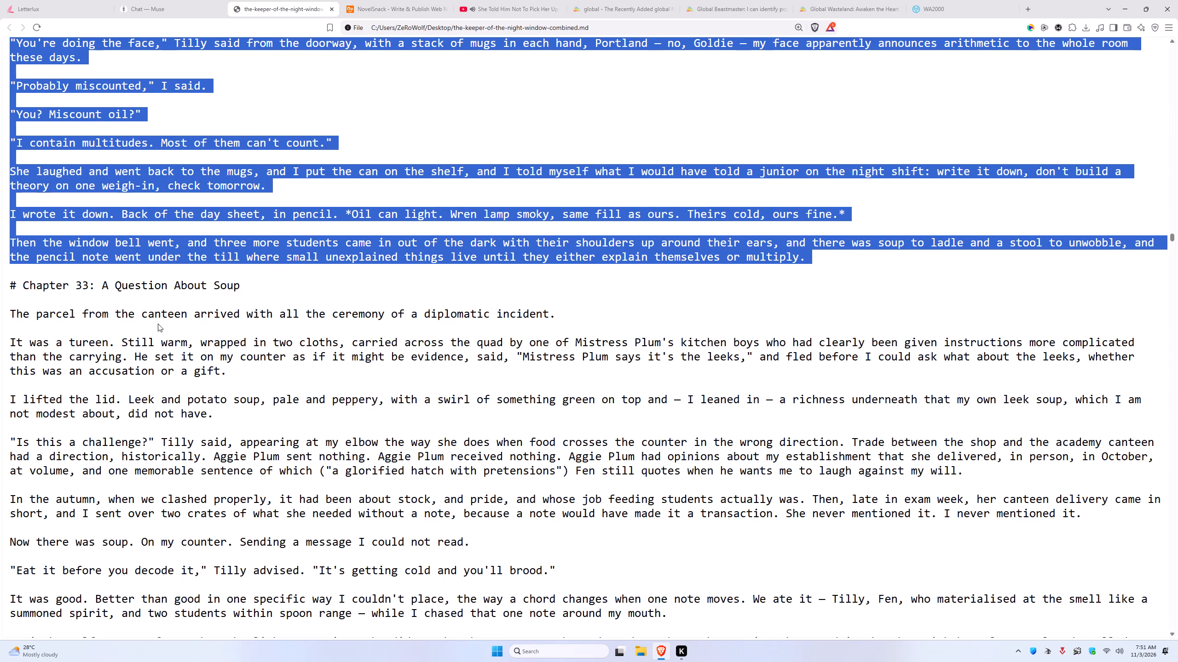
drag(100, 288, 246, 279)
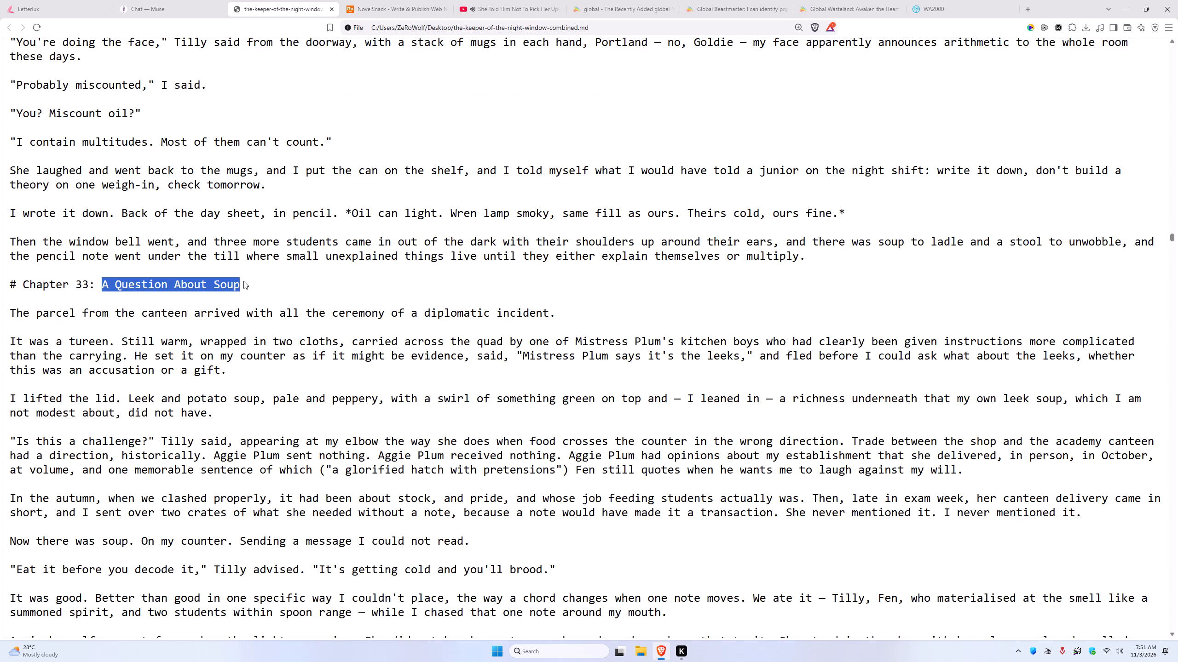
key(ctrl+c)
click(384, 0)
click(626, 124)
key(ctrl+v)
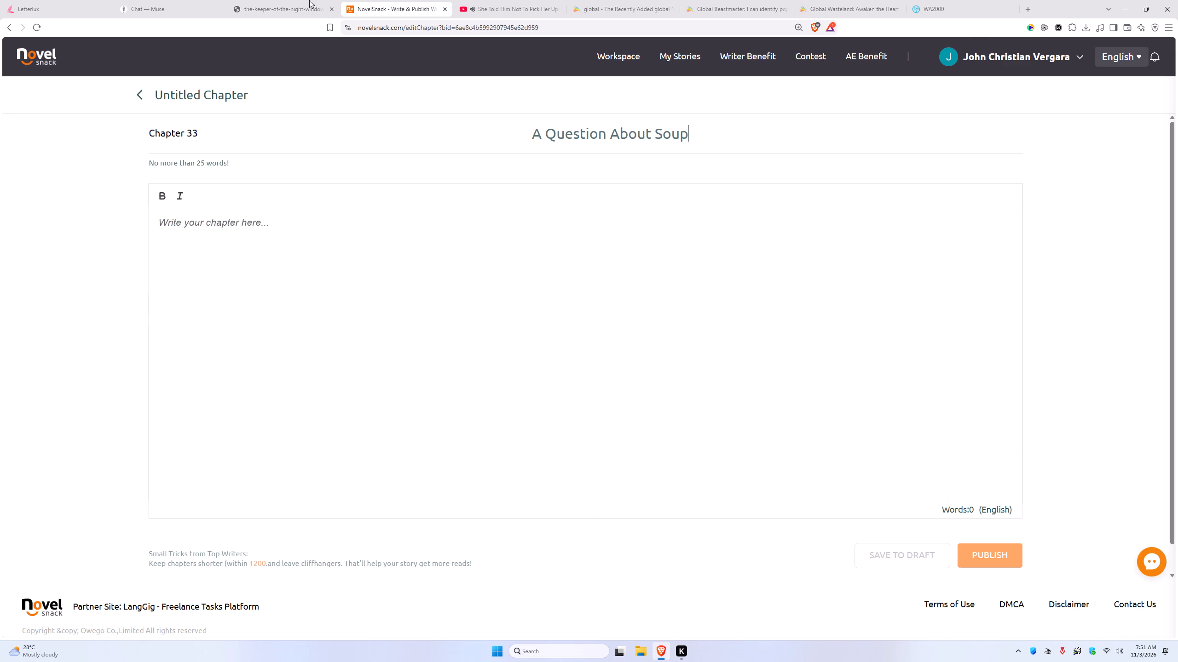
Copy the manuscript's full Chapter 33 text, from "The parcel from the canteen" through "need a rota notebook.", into the chapter body.
click(293, 0)
drag(12, 314, 546, 444)
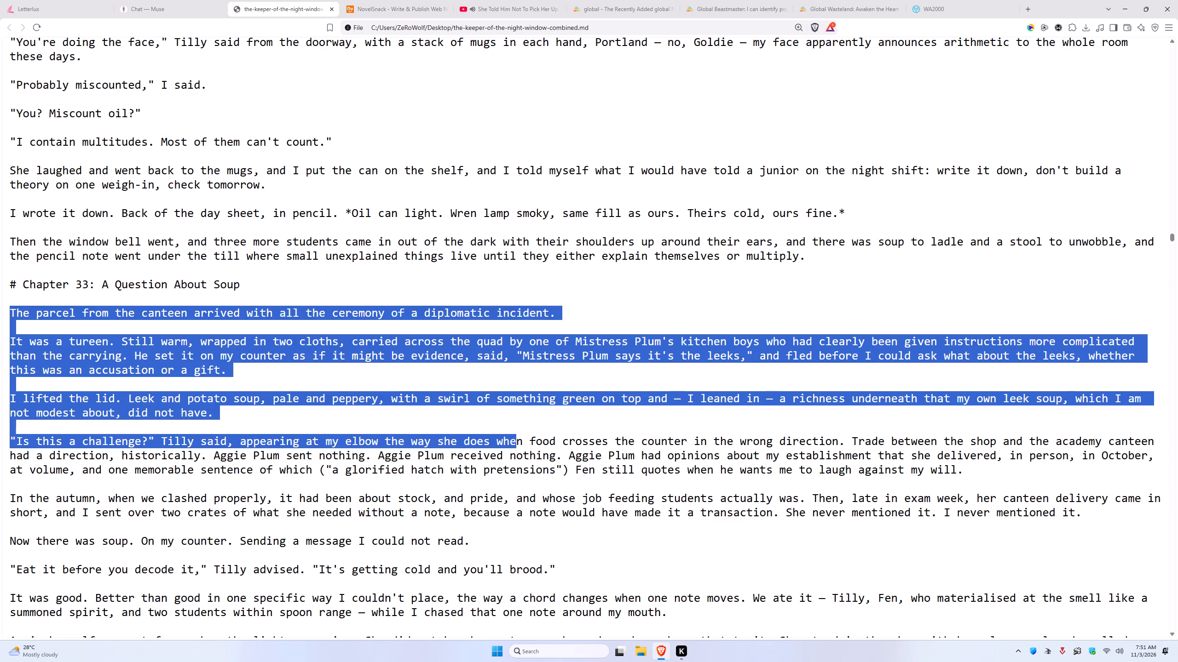
drag(546, 444, 477, 428)
scroll(551, 444, down, 14)
scroll(478, 426, down, 4)
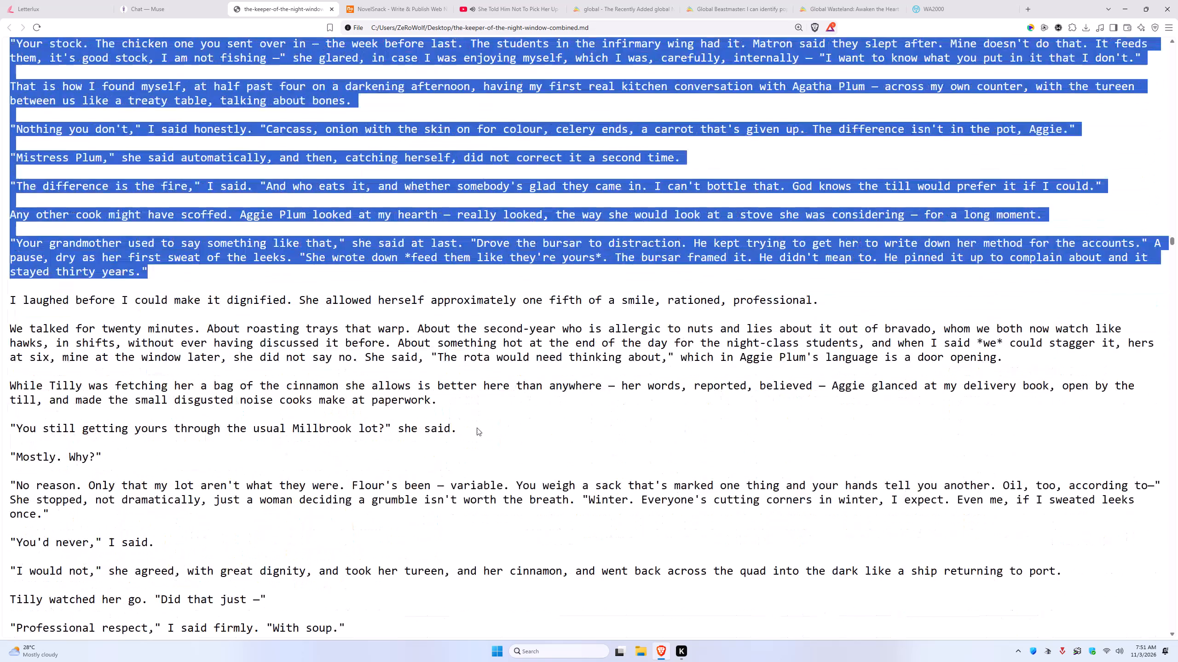
drag(477, 428, 442, 454)
scroll(477, 428, down, 5)
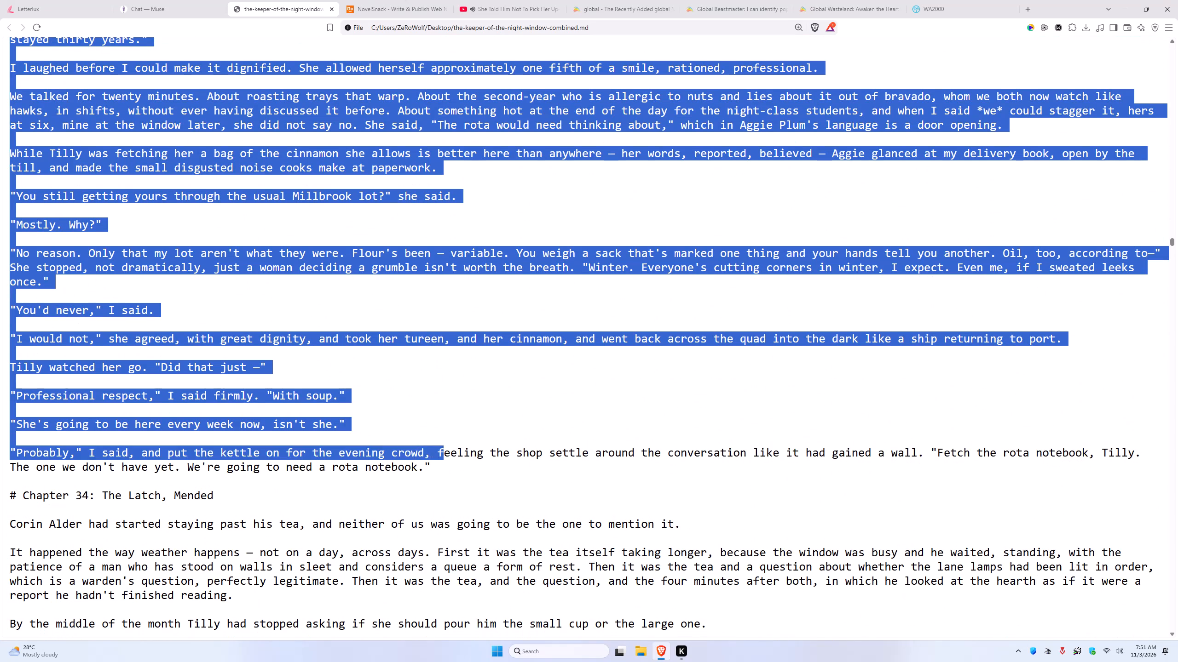
drag(442, 454, 443, 464)
key(ctrl+c)
click(394, 0)
click(505, 236)
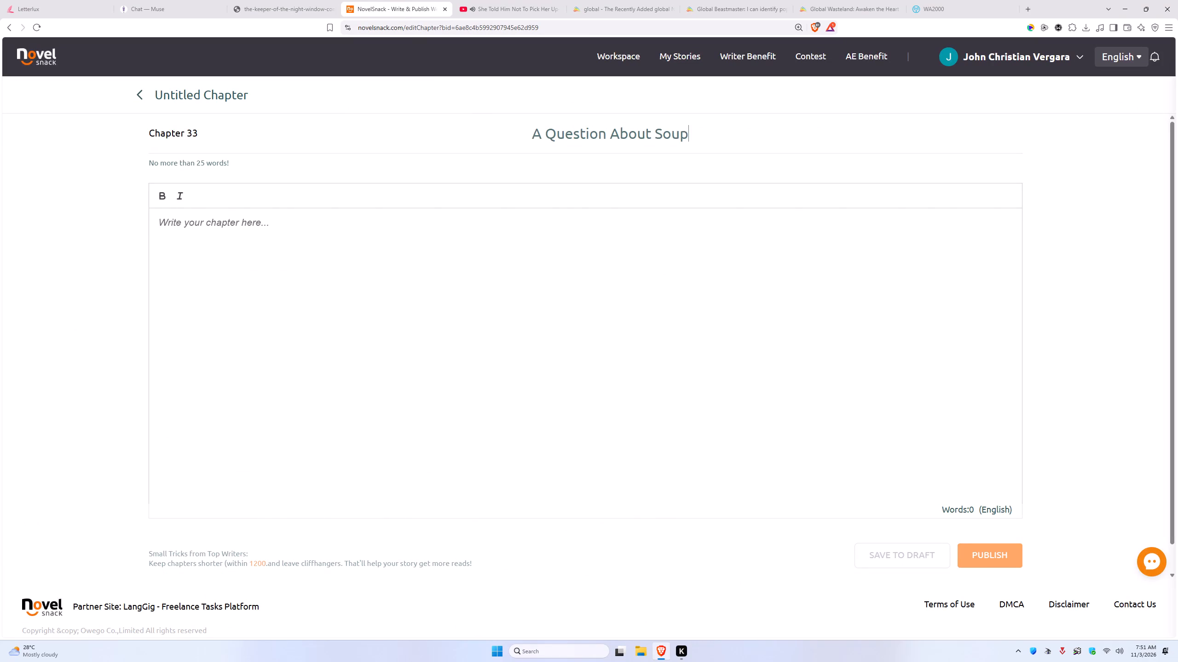
key(ctrl+v)
Schedule Chapter 33 as a timed release for 2026-11-10 at 00:01 and dismiss the confirmation.
click(1006, 550)
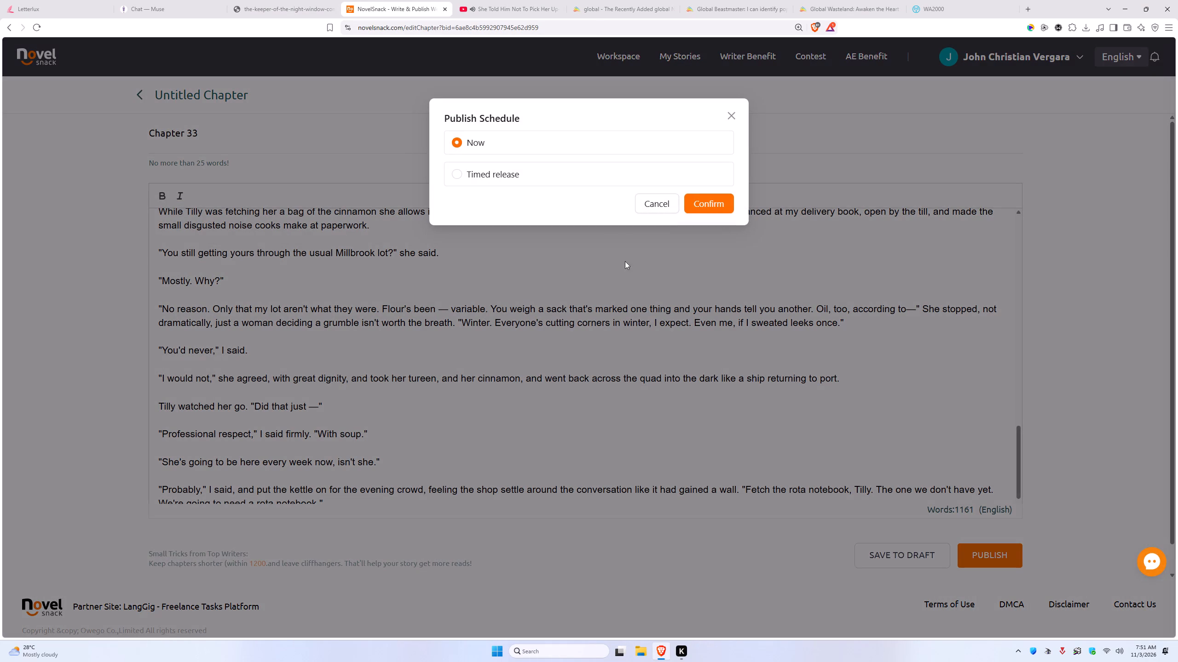
click(574, 178)
click(563, 203)
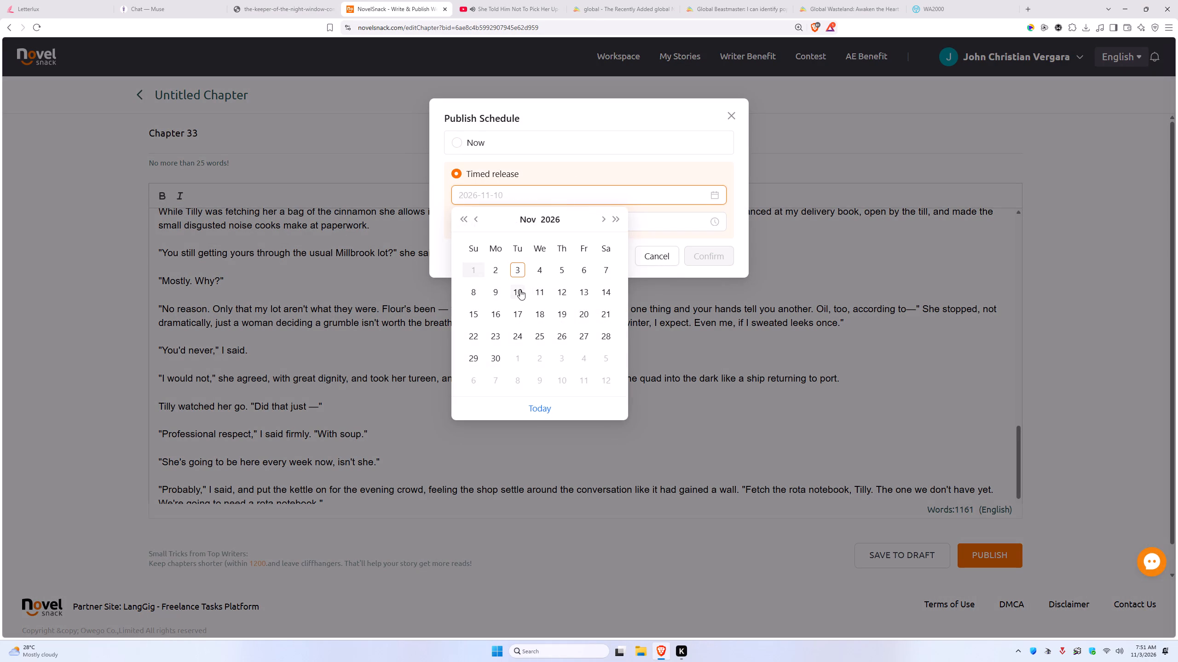
click(520, 290)
click(637, 217)
click(465, 246)
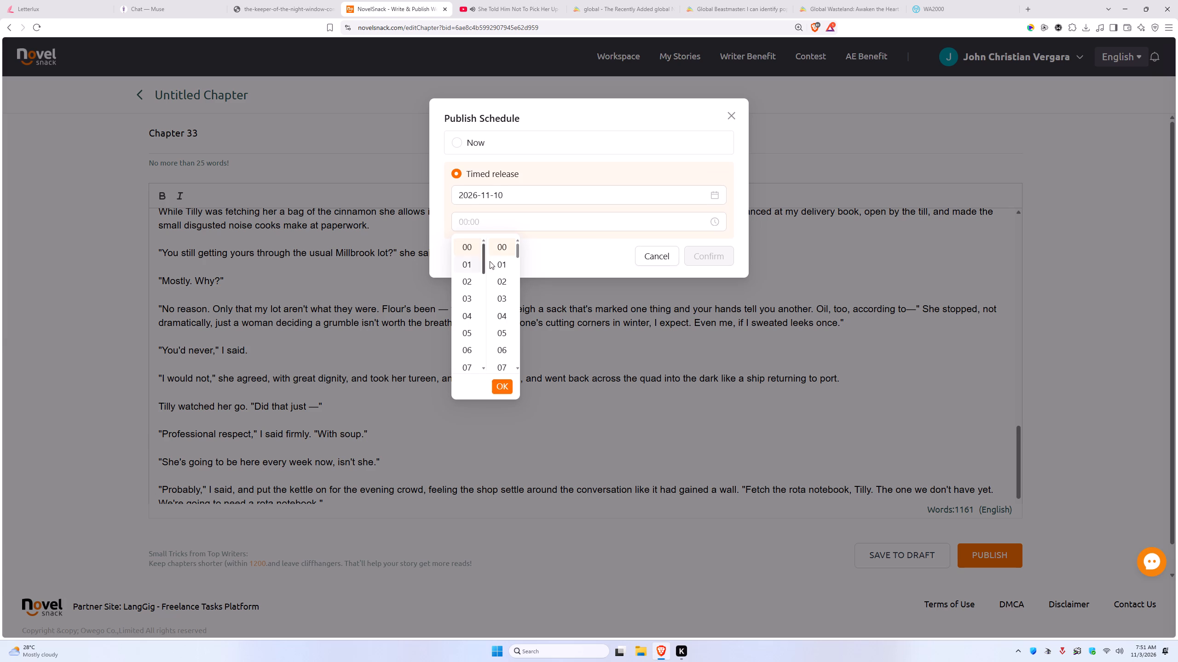
click(496, 261)
click(502, 386)
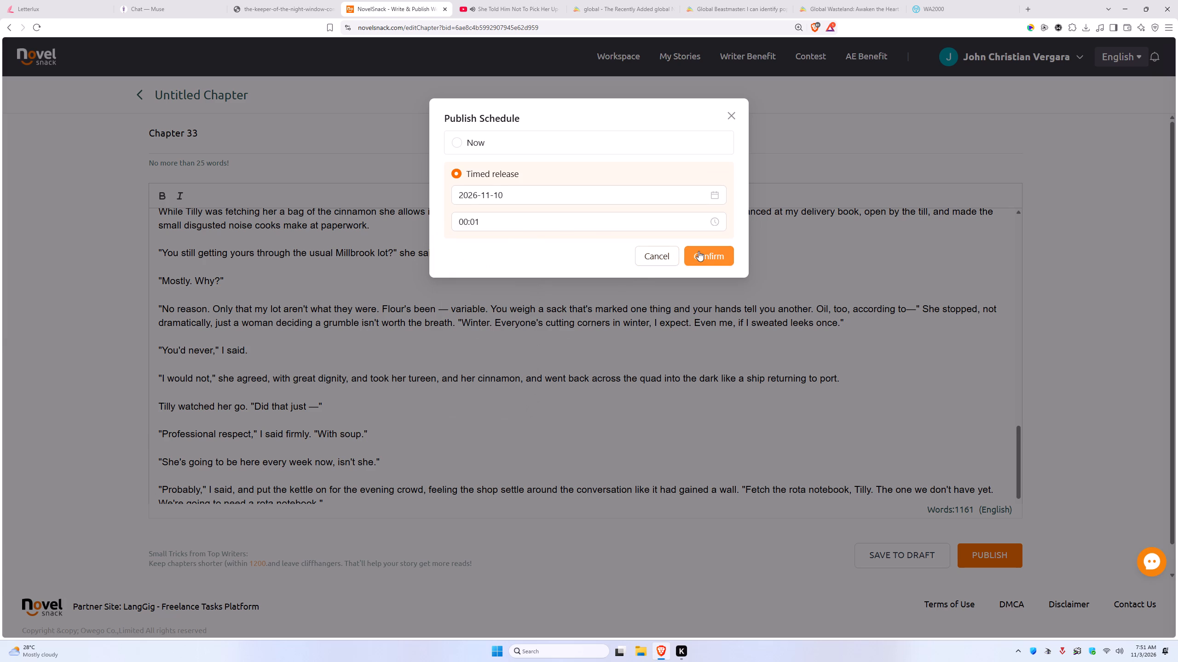
click(707, 252)
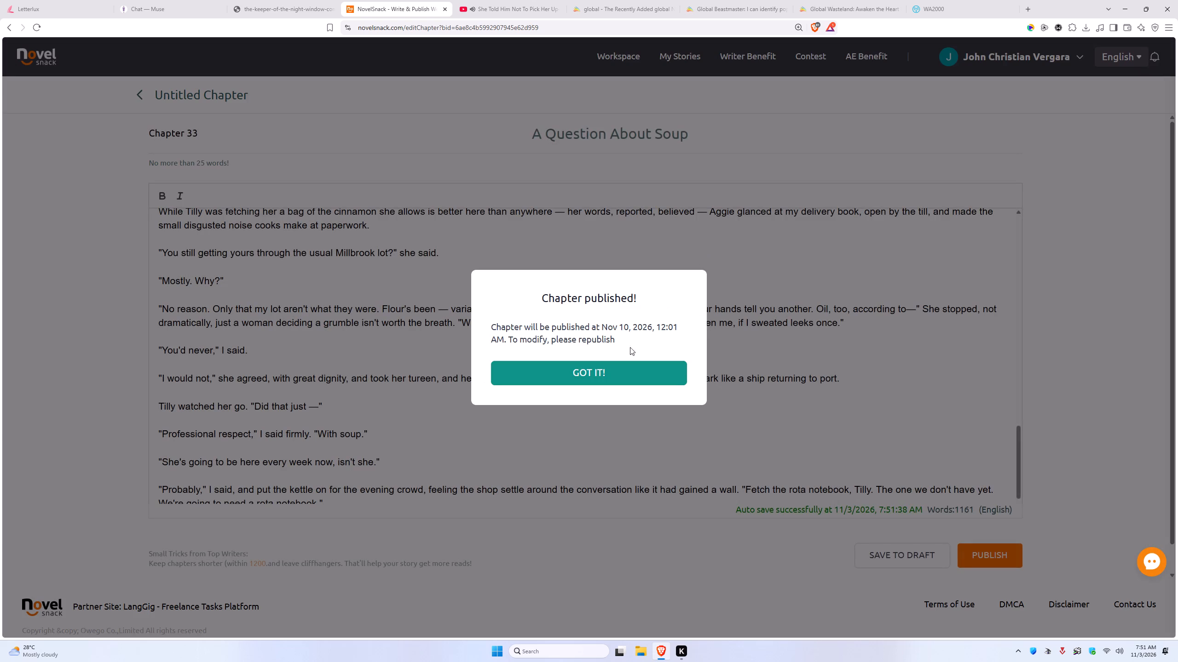
click(590, 369)
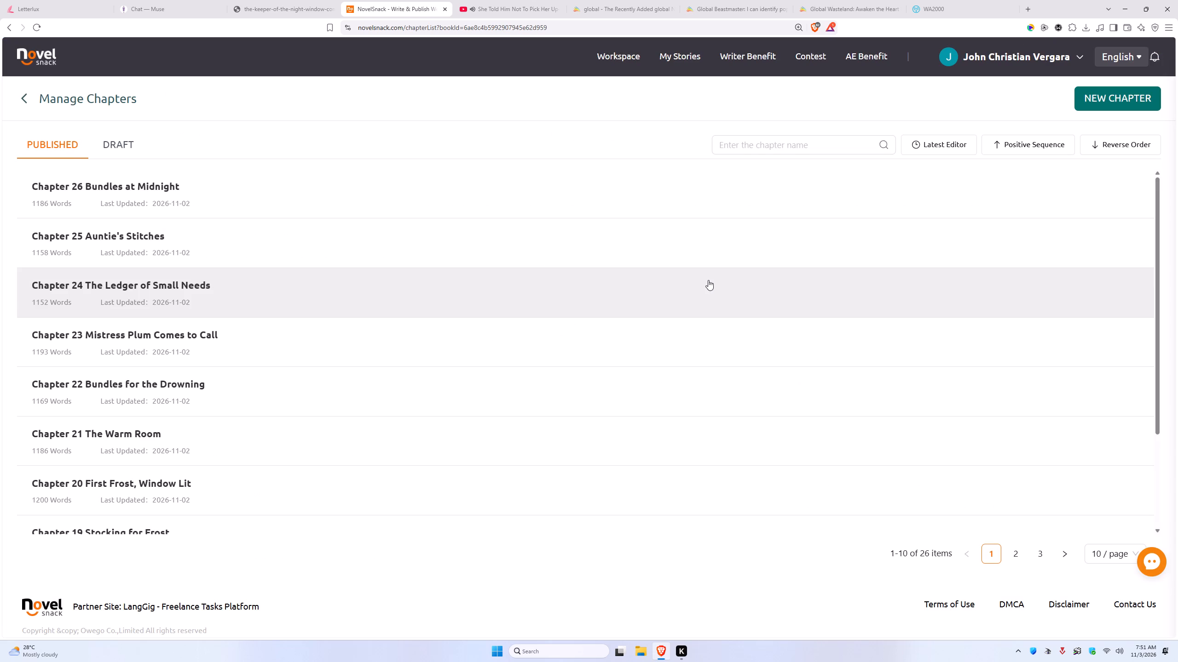